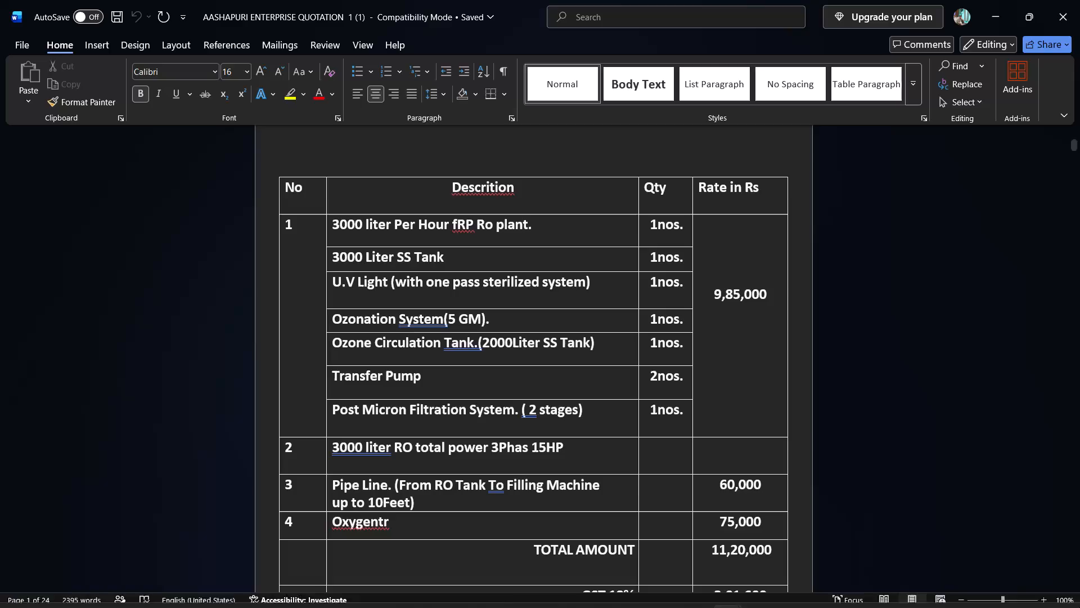
Review the quotation's item and rate table on the first page, down to its total, GST and sub-total rows.
scroll(897, 607, down, 1)
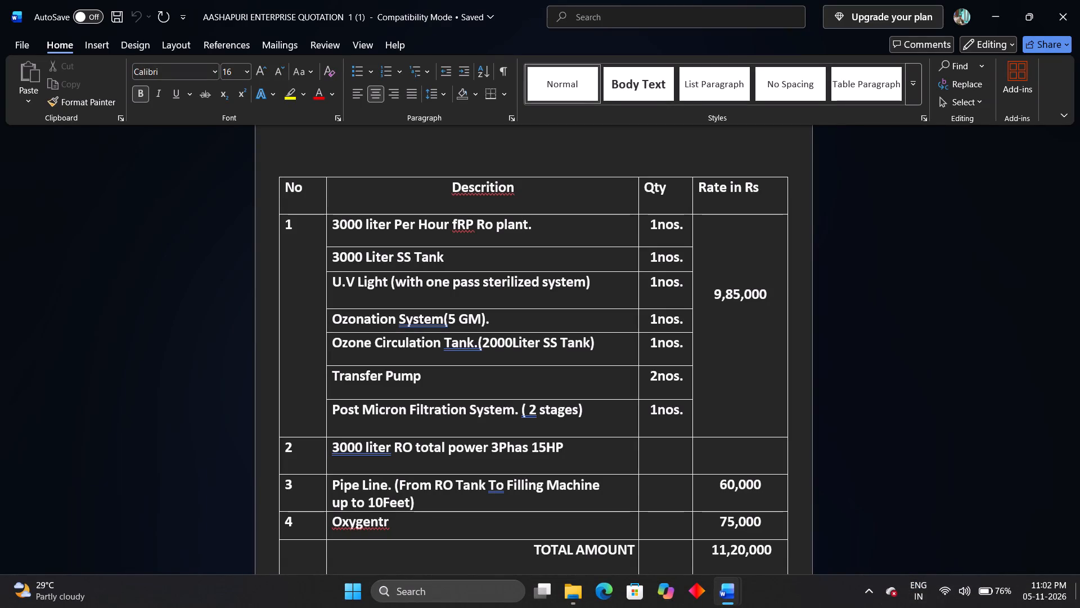
scroll(492, 429, down, 1)
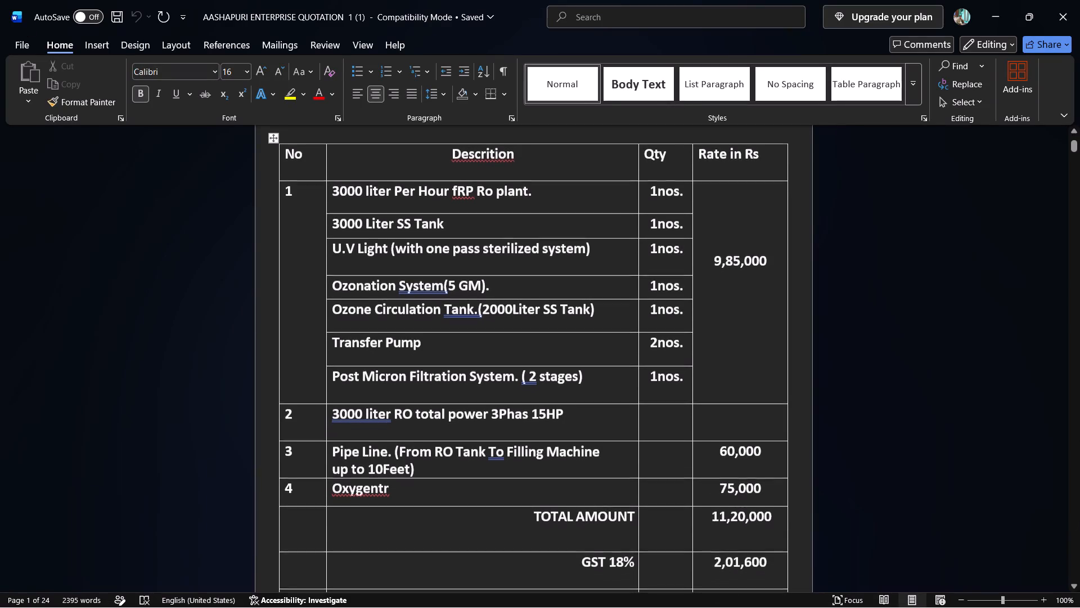
scroll(543, 427, down, 1)
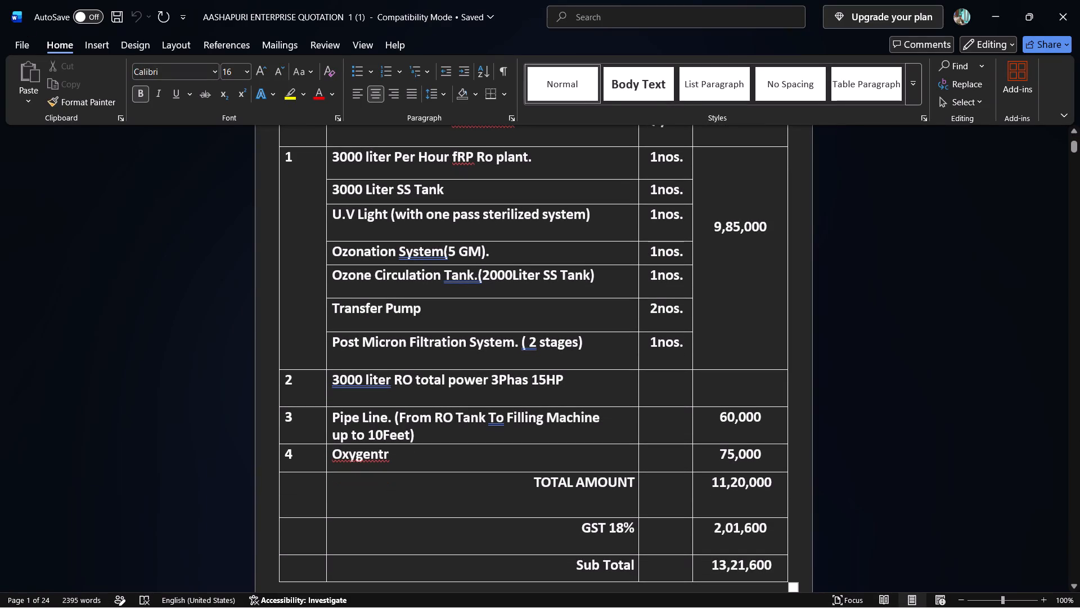
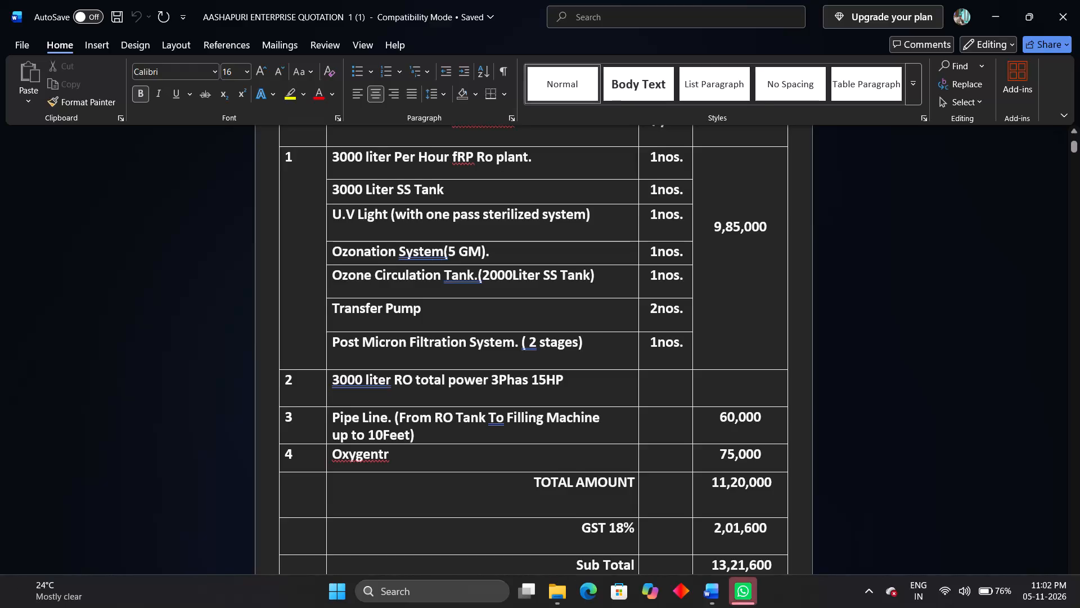
Add a trailing space after the Pipe Line description in row 3 of the rate table.
scroll(544, 424, down, 2)
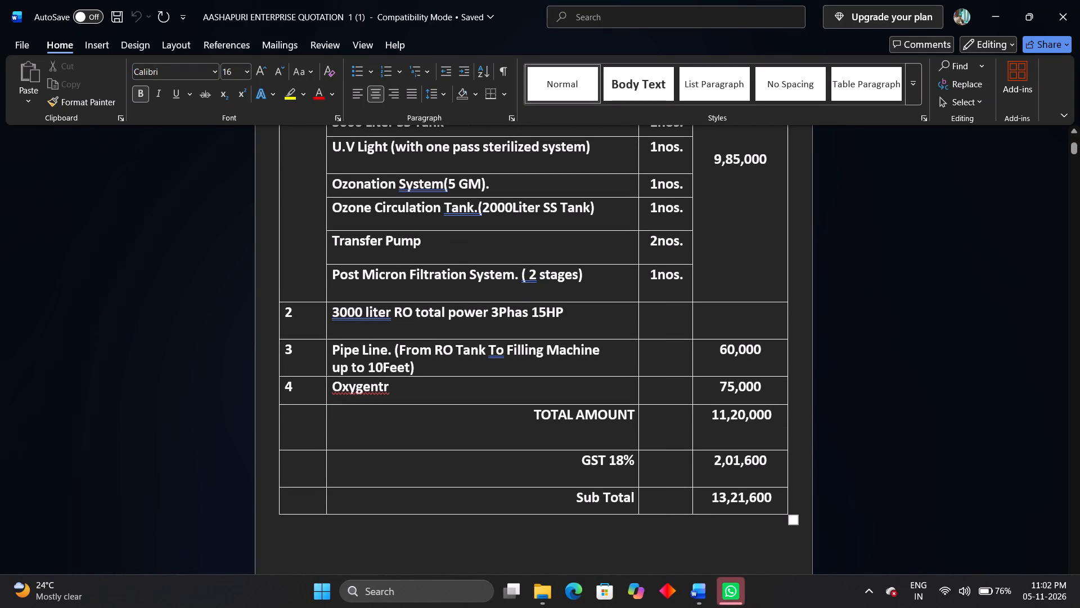
click(446, 365)
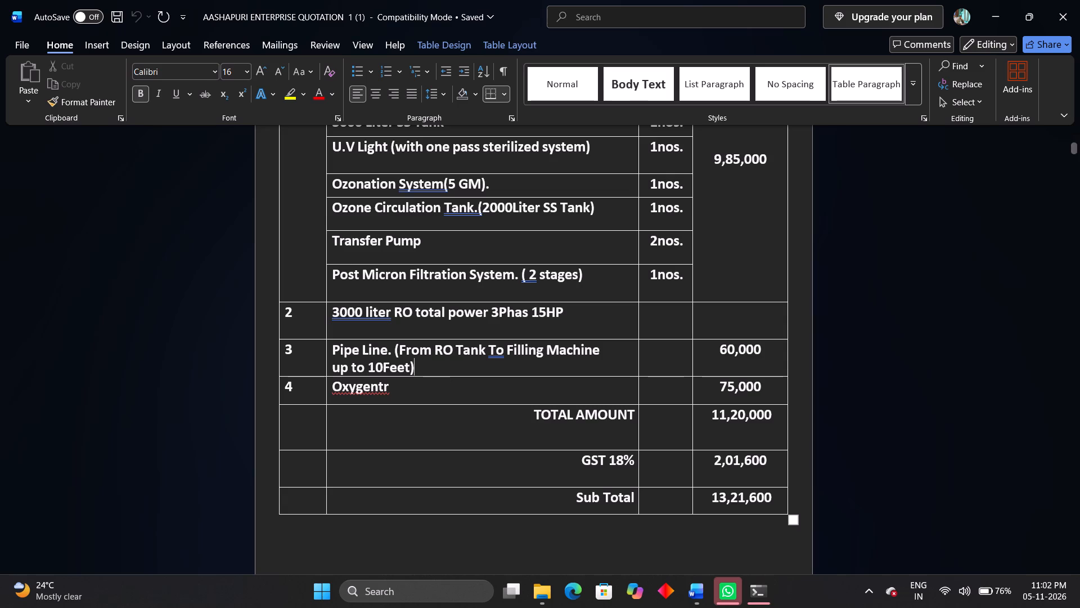
key(space)
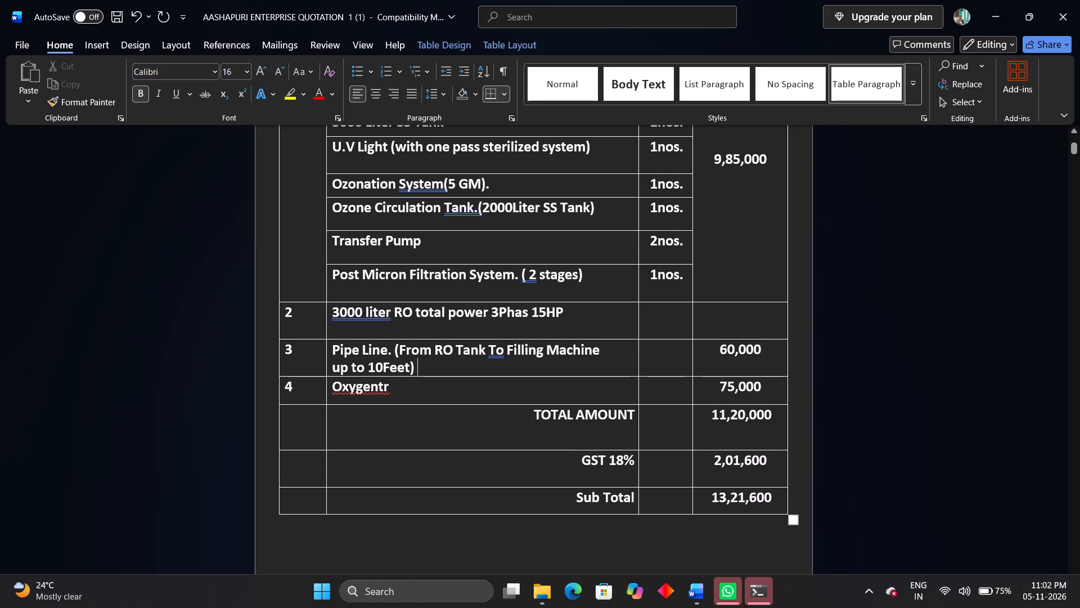
Look over the end of the rate table and the opening of the quotation letter on the second page.
scroll(547, 365, down, 3)
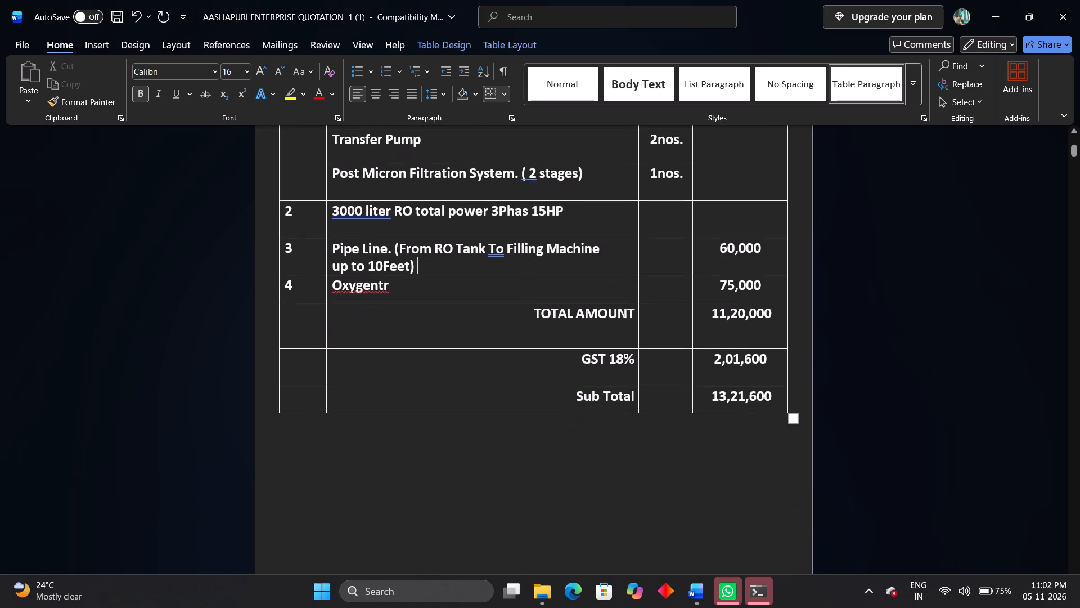
scroll(547, 368, down, 8)
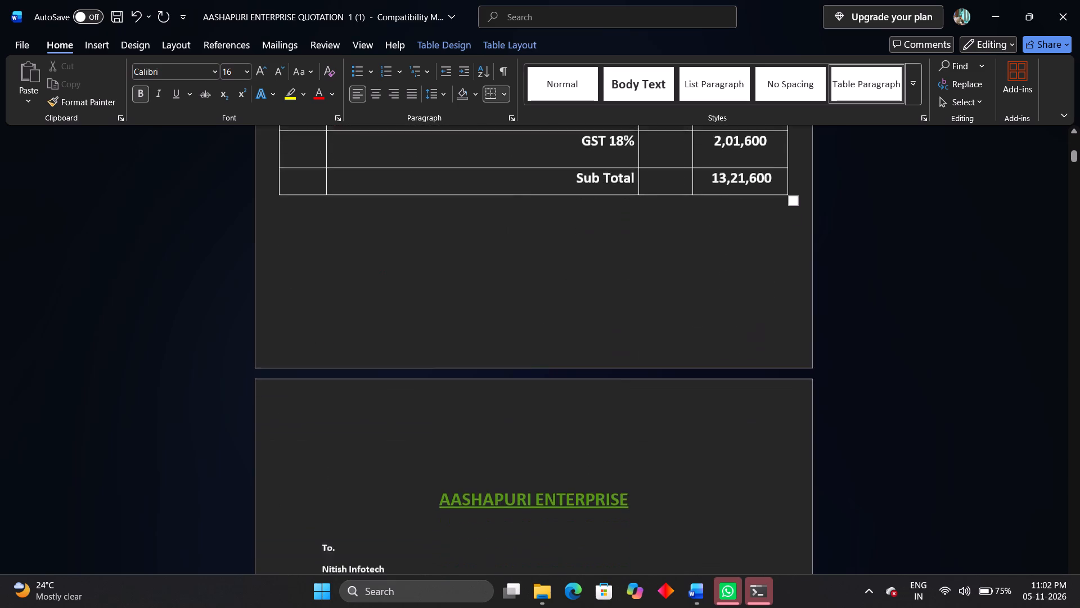
scroll(547, 368, down, 8)
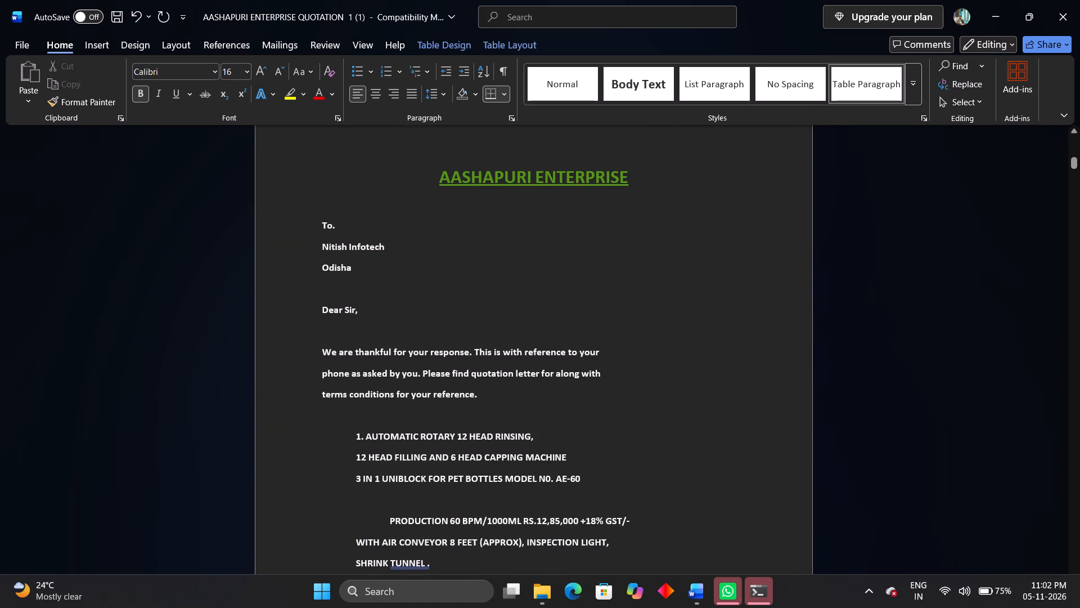
scroll(610, 354, up, 10)
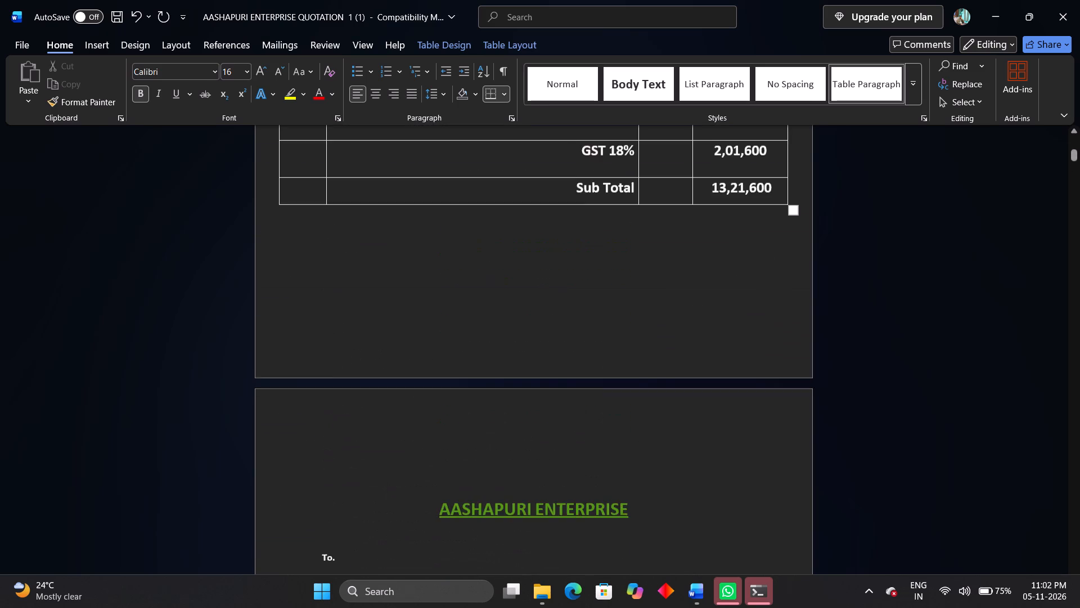
scroll(618, 369, up, 5)
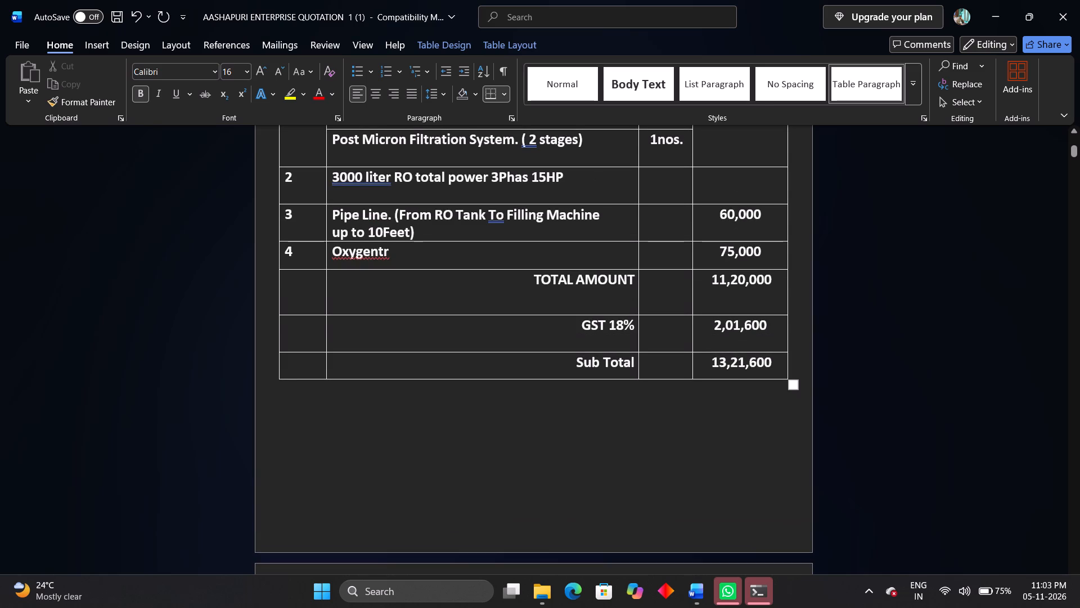
Replace the description of item 4 in the rate table with "Ozoneter".
click(424, 255)
key(space)
key(shift+parenleft)
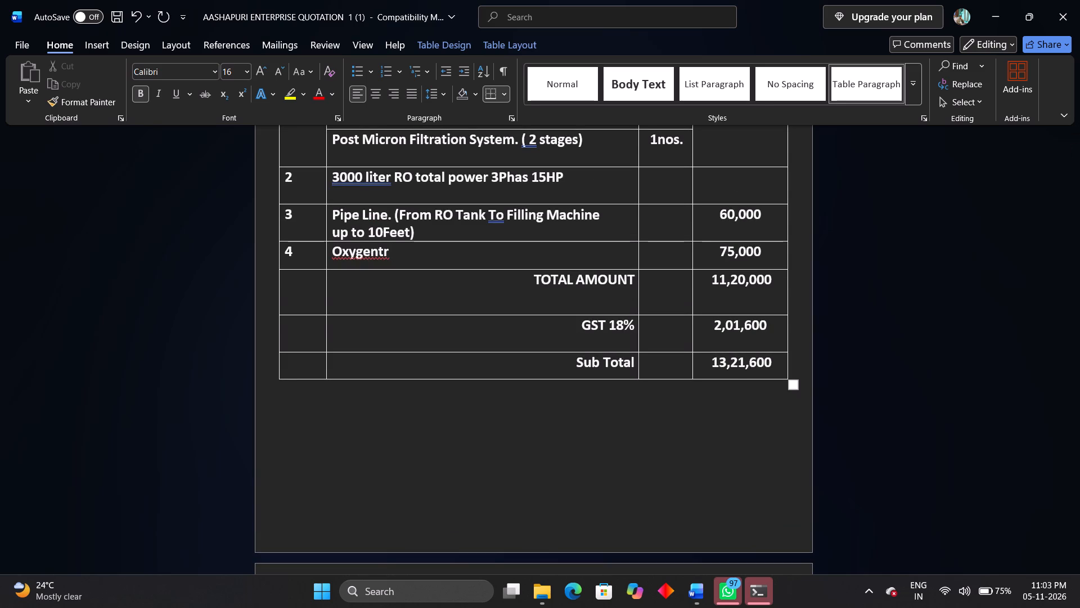
key(BackSpace)
key(BackSpace)
key(BackSpace)
key(BackSpace)
key(BackSpace)
key(BackSpace)
key(BackSpace)
key(BackSpace)
key(BackSpace)
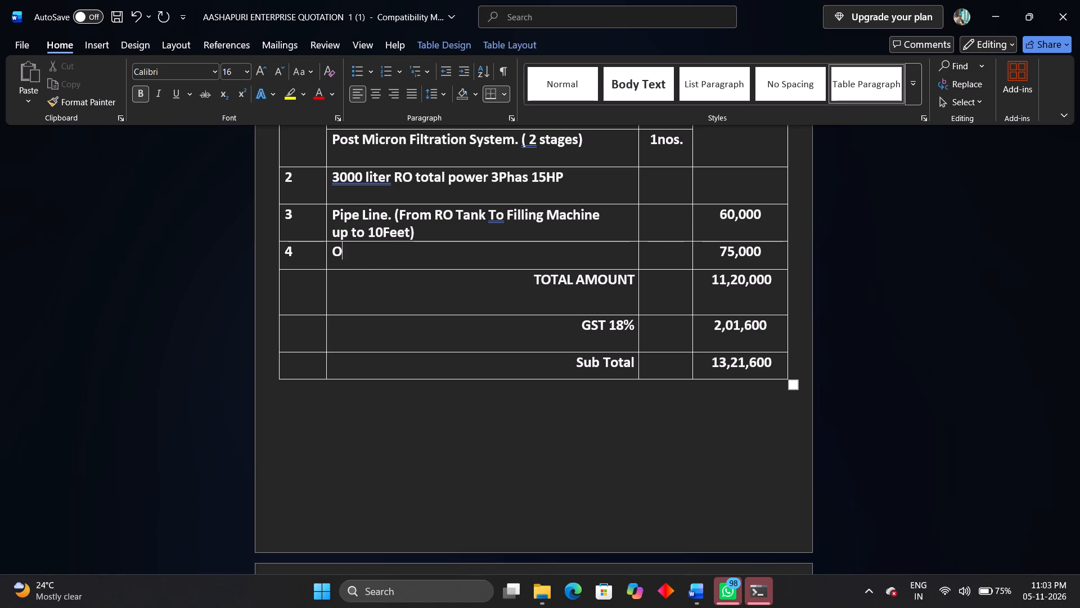
text(gonet)
key(BackSpace)
key(BackSpace)
key(BackSpace)
key(BackSpace)
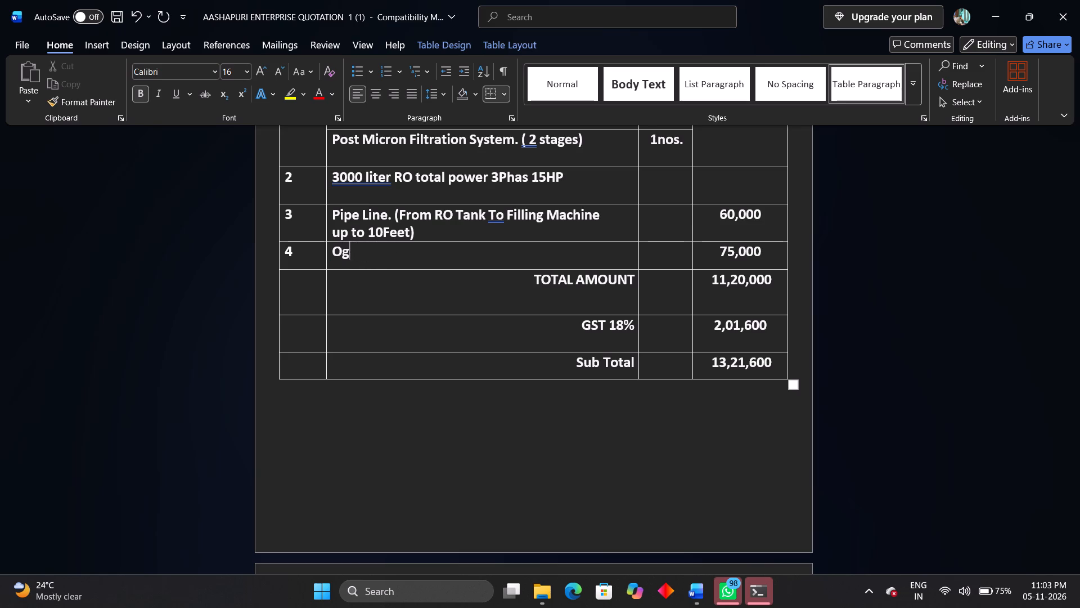
key(BackSpace)
text(zonete)
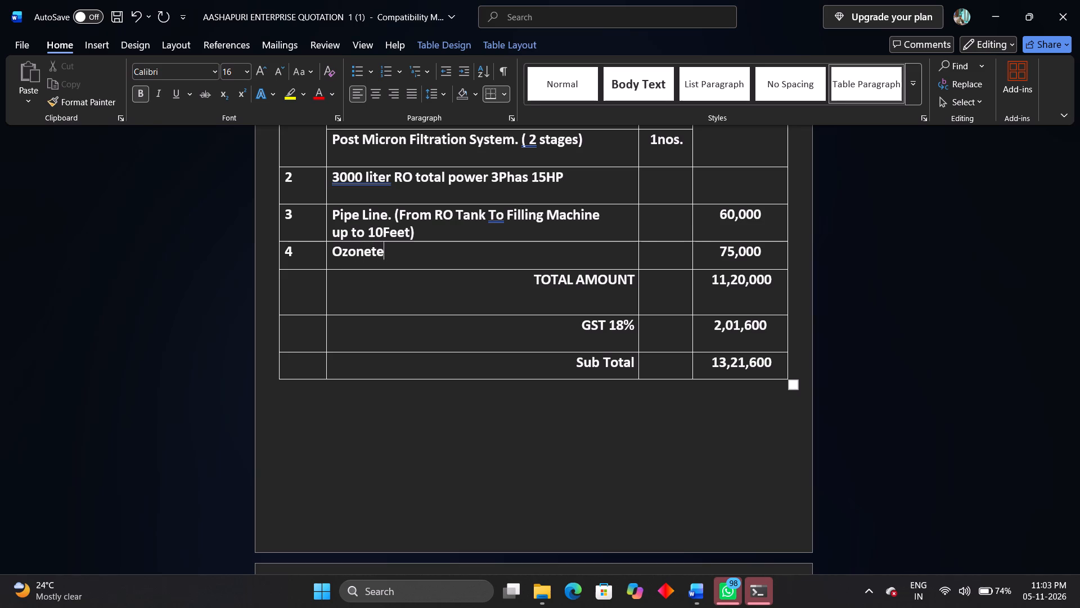
key(r)
key(r)
key(BackSpace)
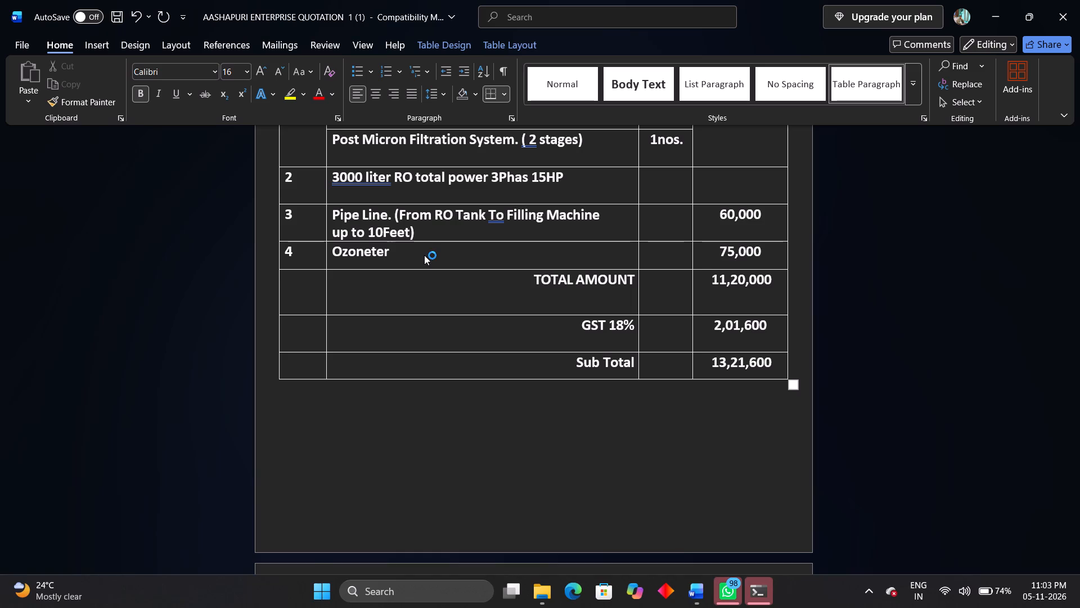
Start a capacity note after Ozoneter in item 4 with the text "(3to".
key(space)
text(()
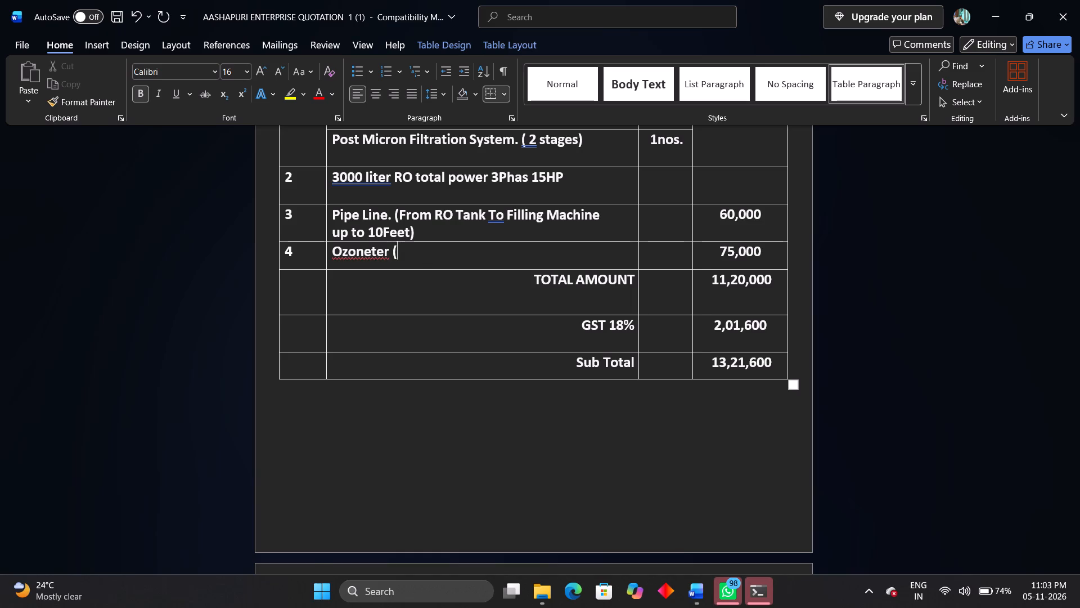
key(3)
right_click(424, 255)
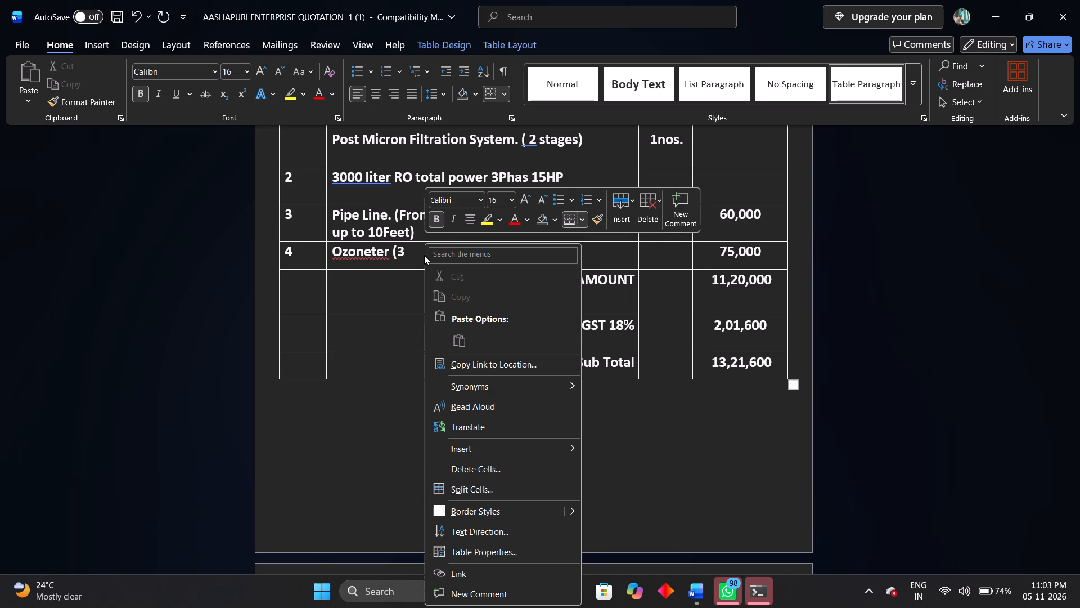
text(to)
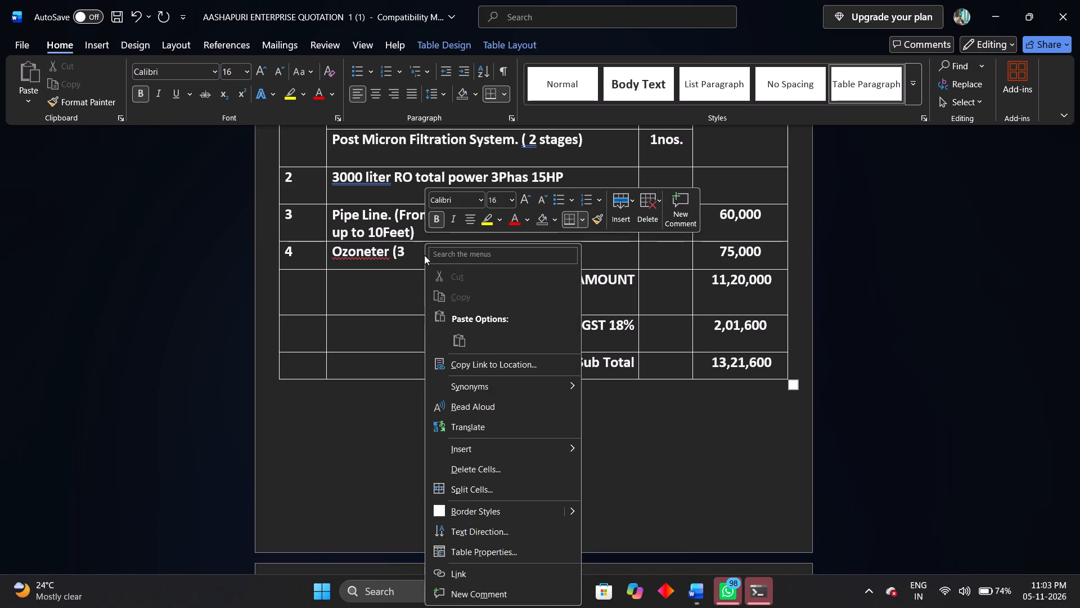
click(411, 251)
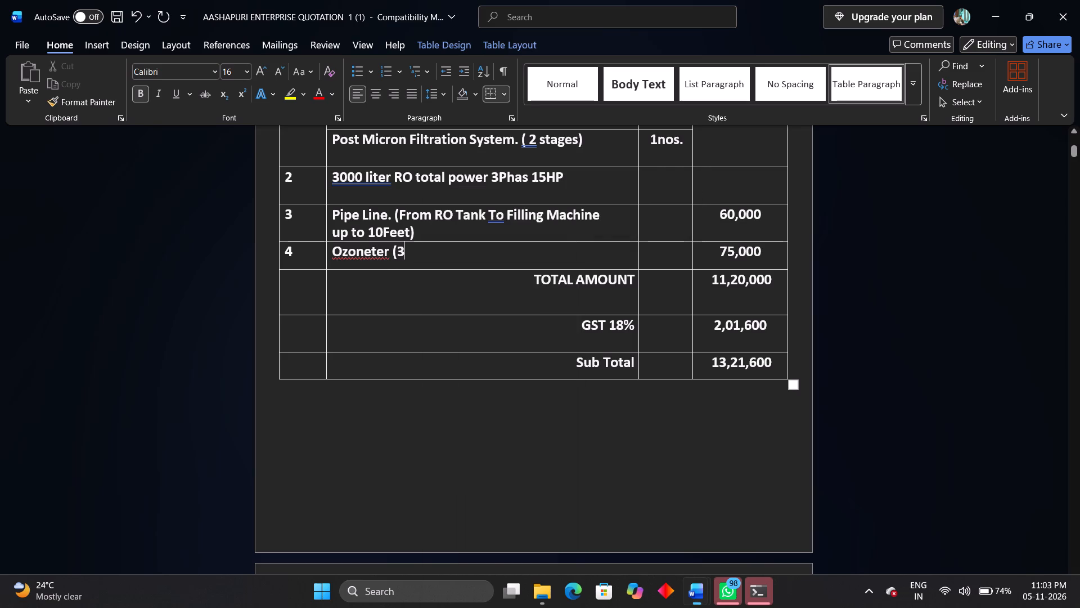
text(to)
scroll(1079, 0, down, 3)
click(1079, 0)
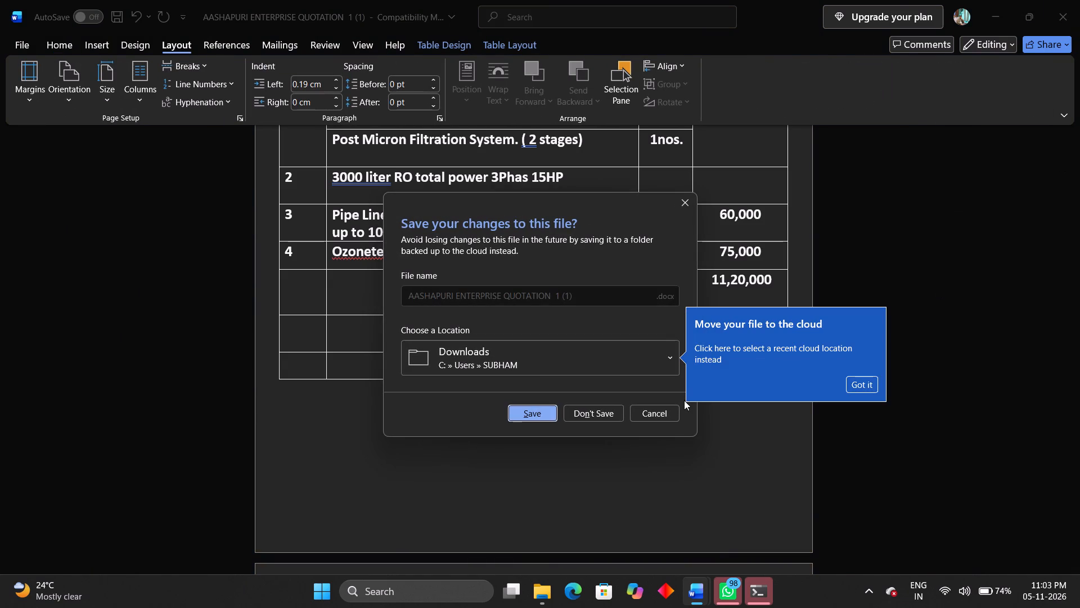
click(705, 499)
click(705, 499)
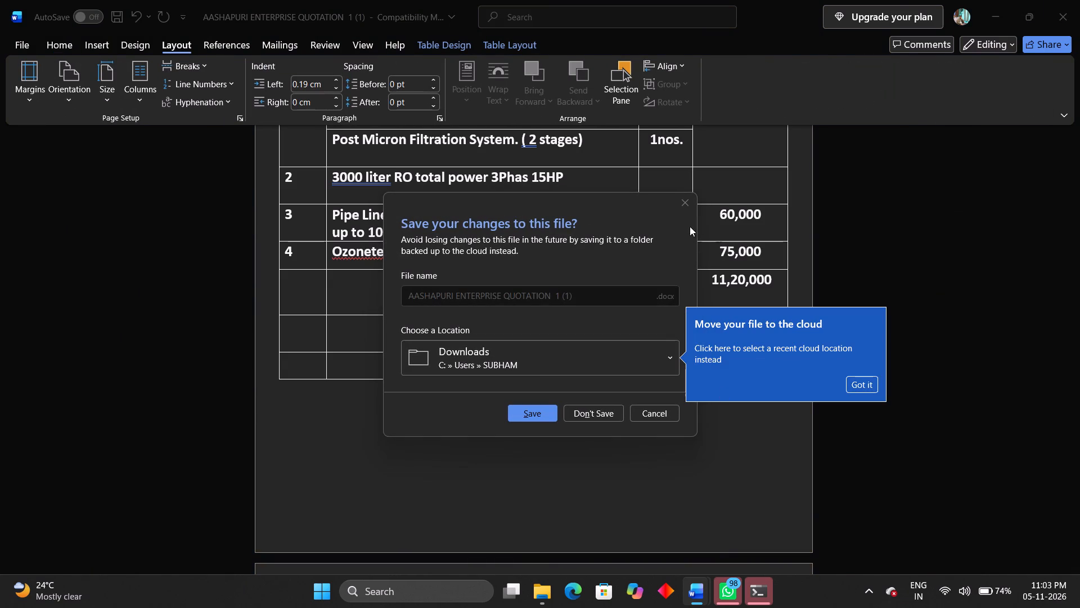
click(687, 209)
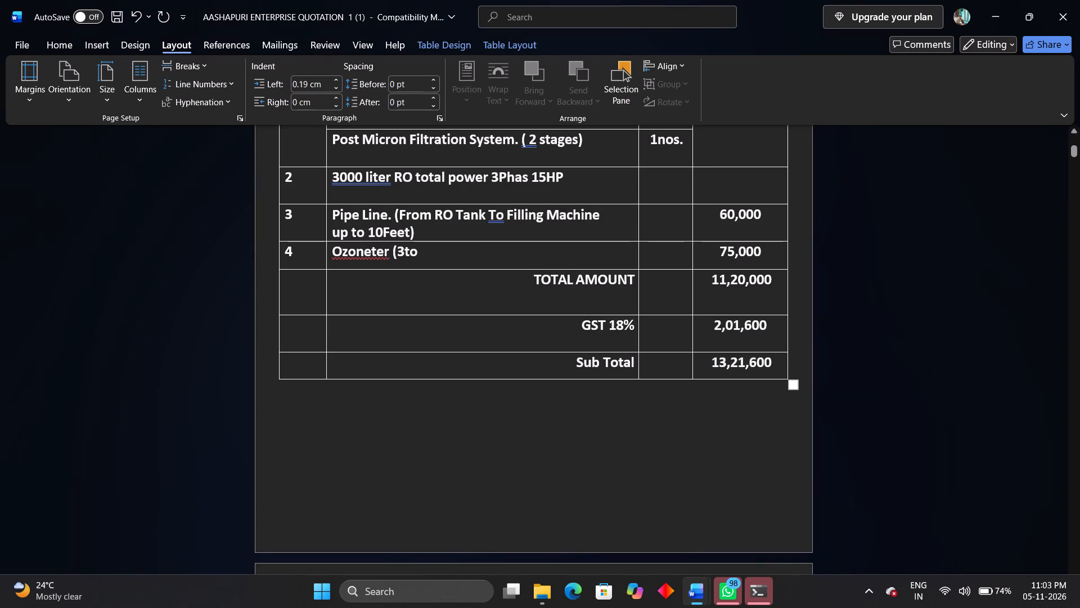
Complete the capacity note in item 4 by adding "5 gm)" after "(3to".
text(5)
key(space)
key(g)
text(m))
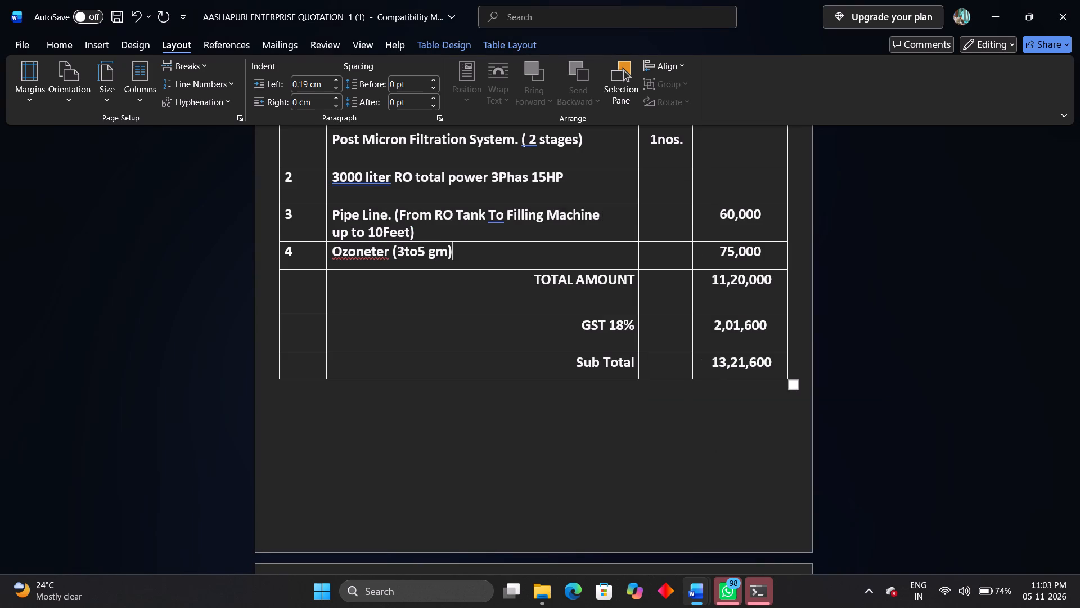
Review the second page's letter to Nitish Infotech, including the rotary rinsing, filling and capping machine offer.
scroll(507, 257, down, 1)
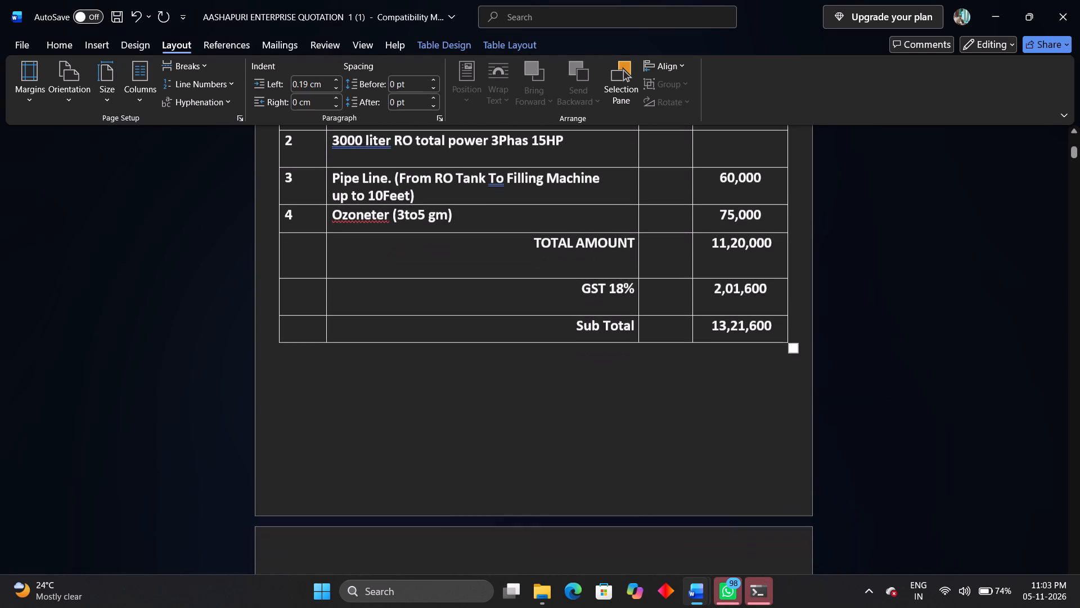
scroll(507, 257, down, 4)
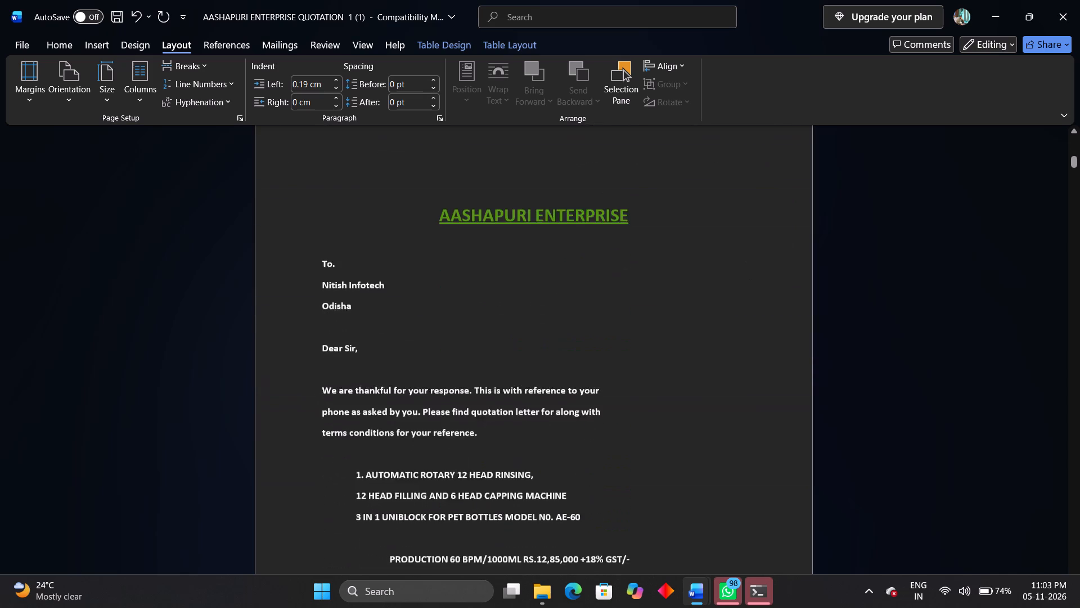
scroll(507, 257, down, 1)
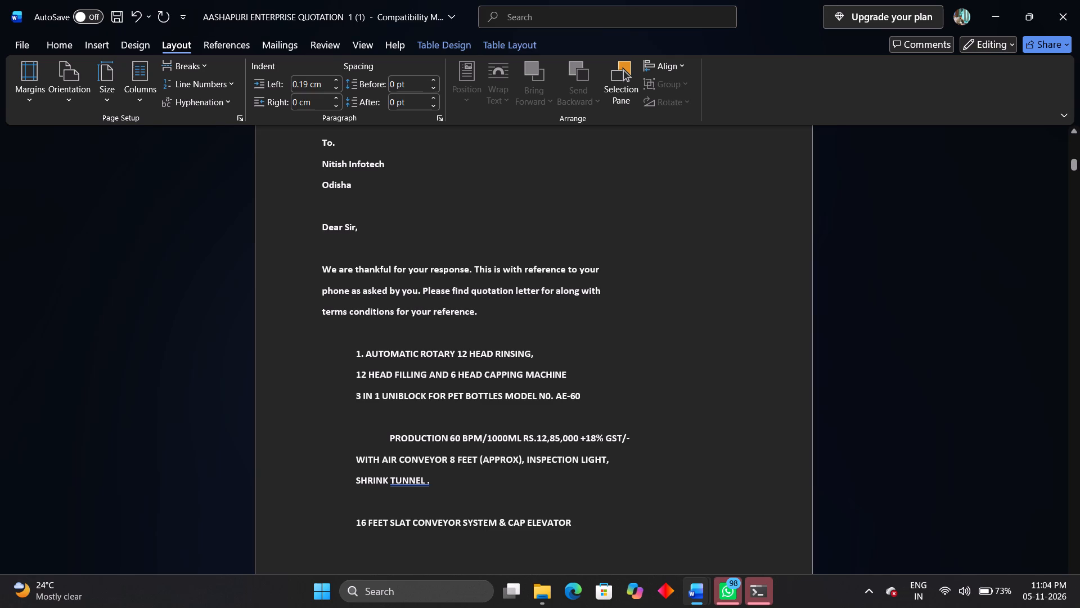
scroll(808, 447, up, 1)
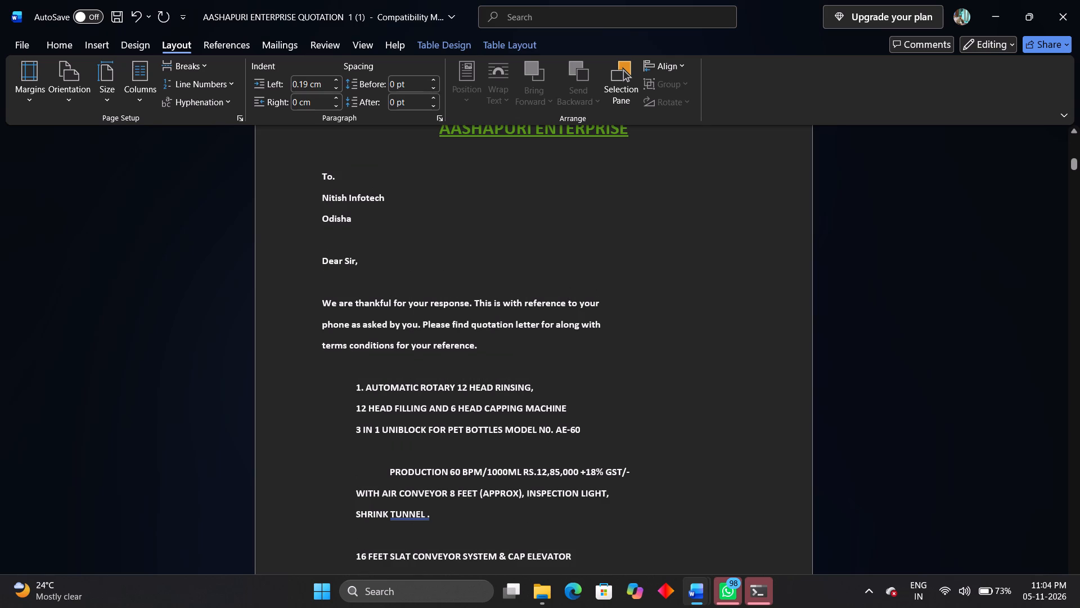
key(ctrl+plus)
key(ctrl+plus)
scroll(567, 369, up, 2)
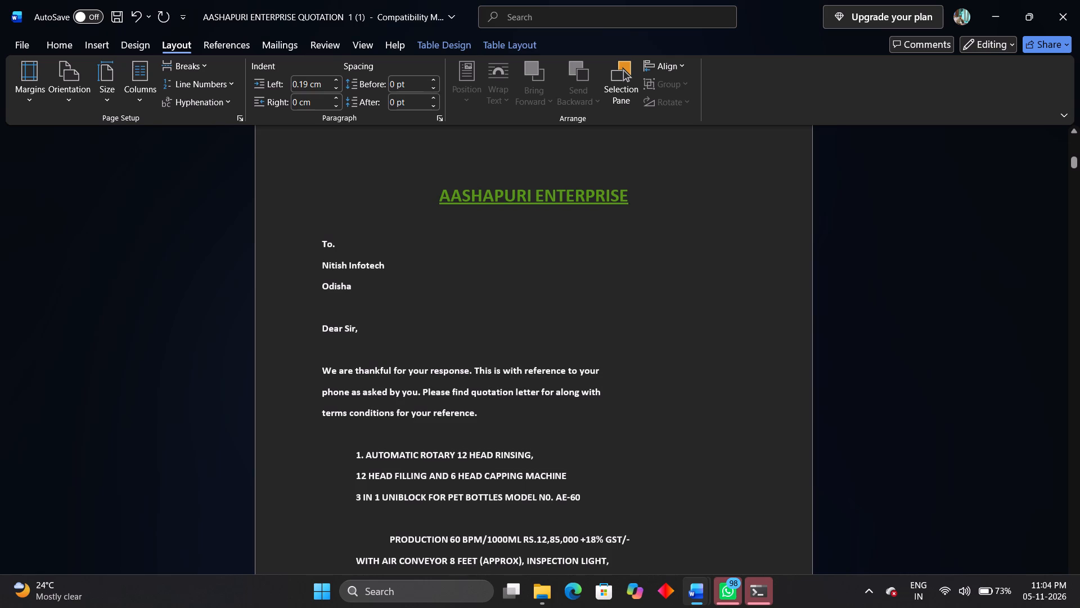
ctrl+scroll(567, 369, up, 2)
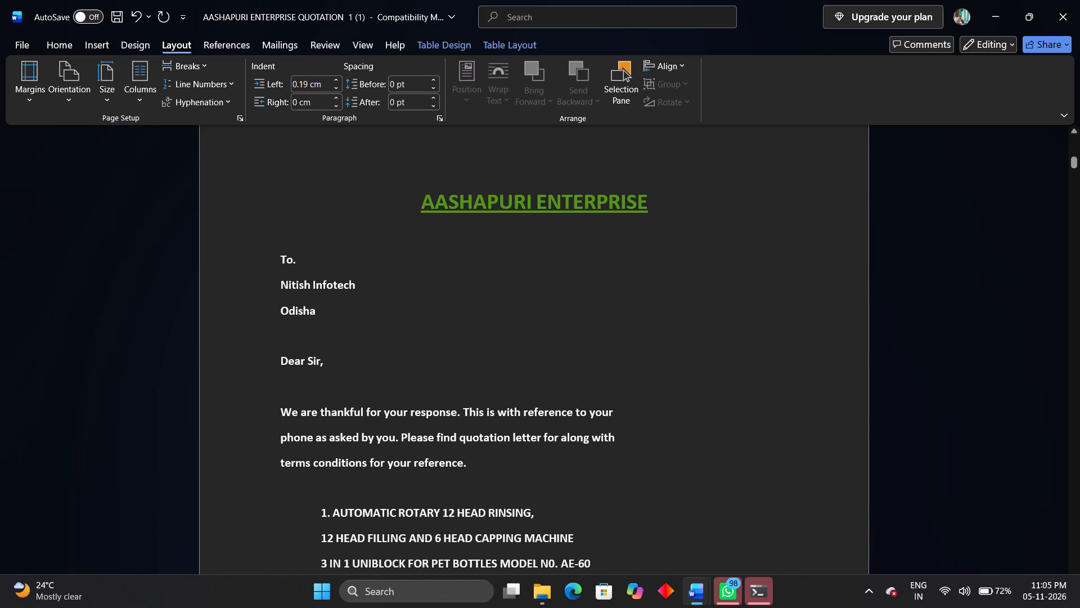
scroll(568, 328, down, 2)
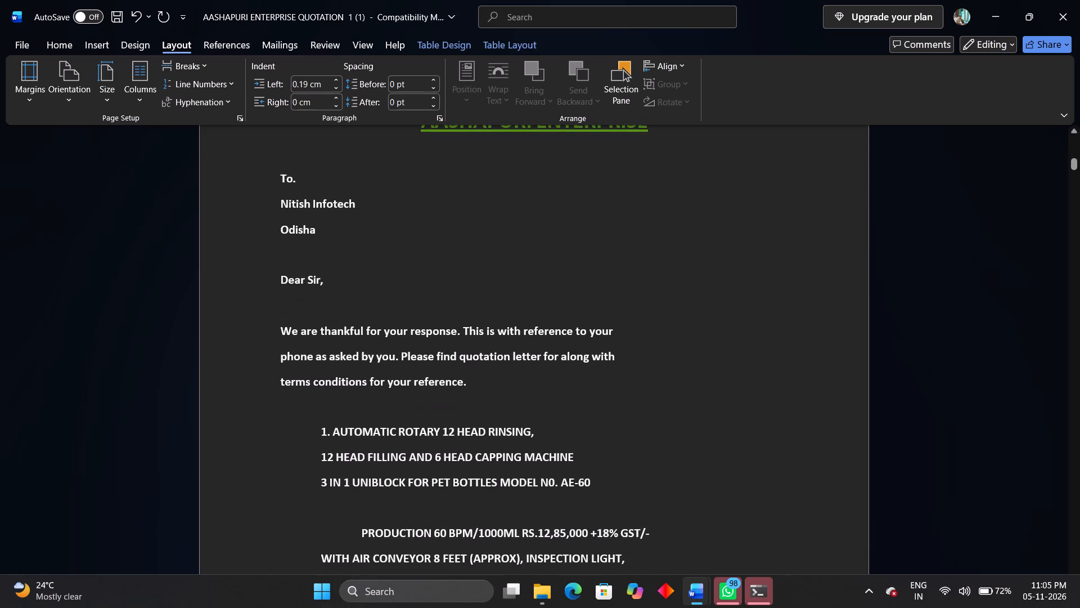
Set the rinsing head count to 8 in item 1 of the letter, with an extra space before it.
click(453, 434)
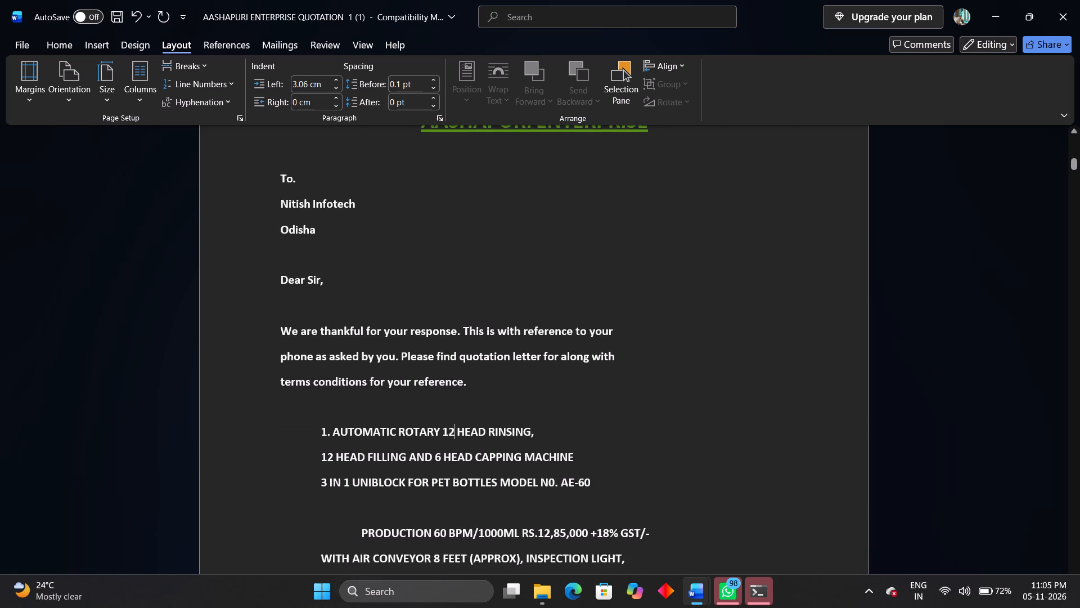
key(BackSpace)
key(BackSpace)
key(8)
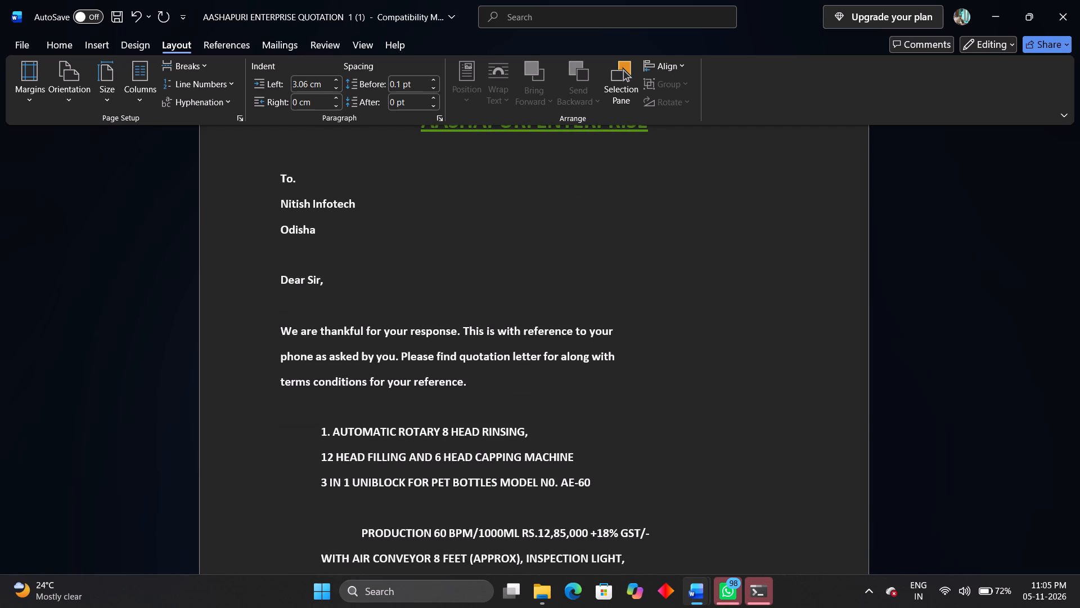
scroll(458, 459, down, 2)
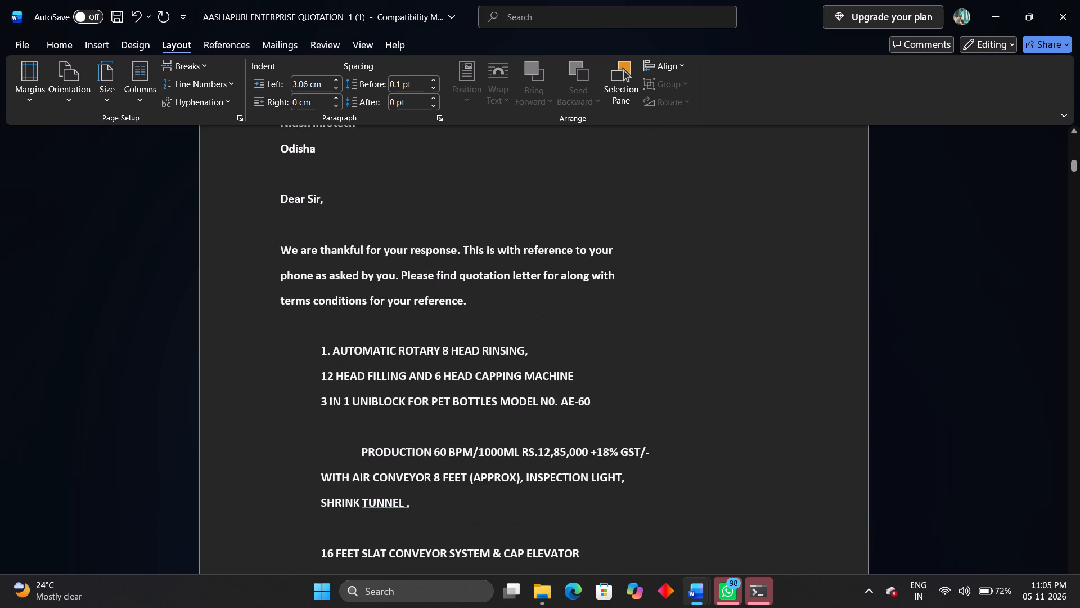
key(Left)
key(space)
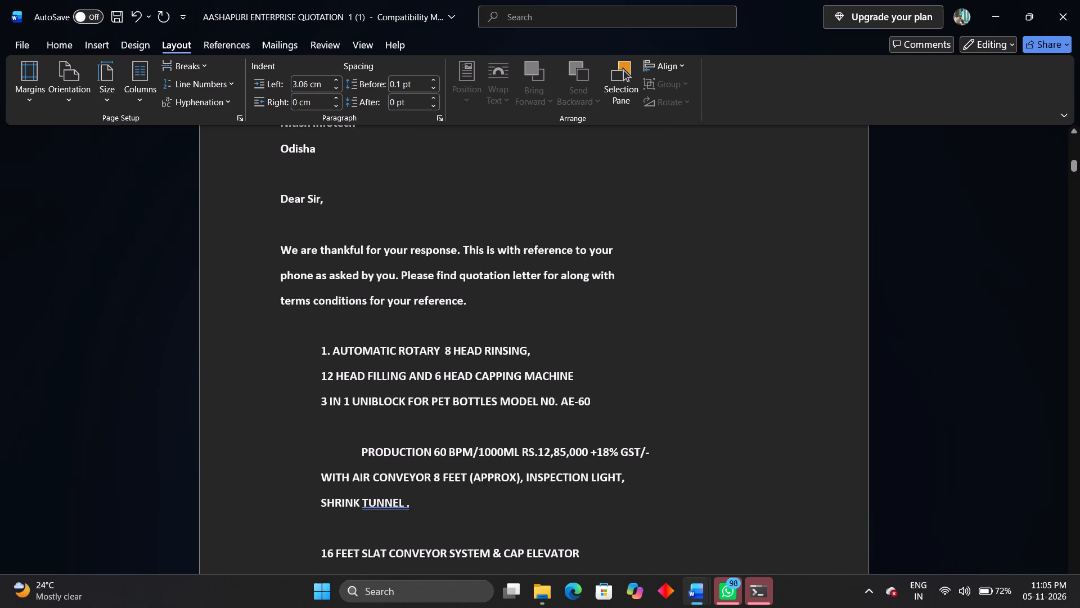
Set the letter's item 1 filling head count to 6 and its capping head count to 3.
scroll(532, 444, down, 1)
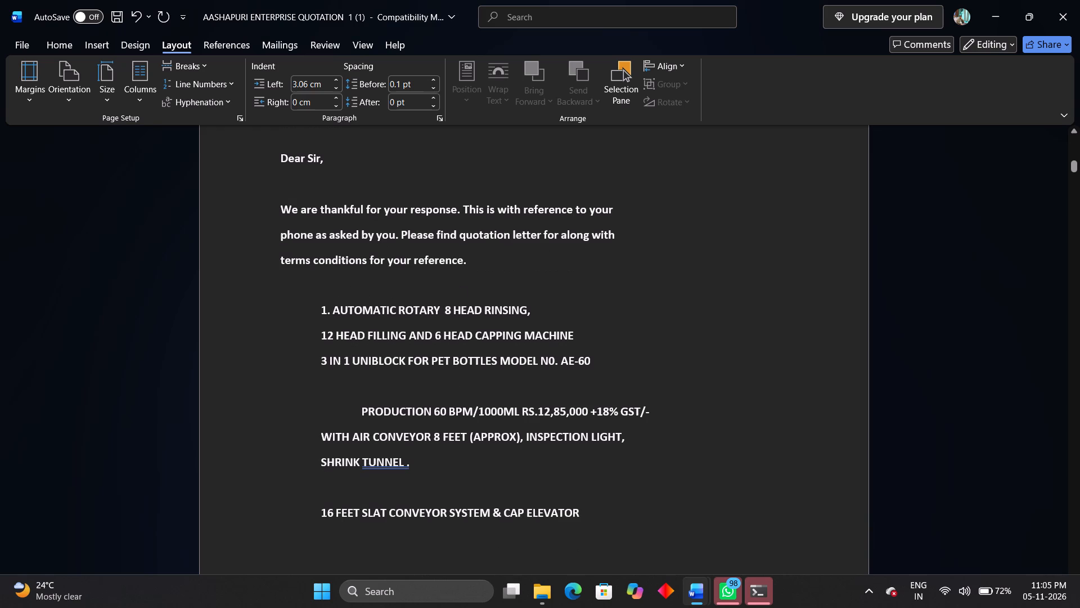
click(443, 338)
click(331, 336)
key(BackSpace)
key(BackSpace)
key(6)
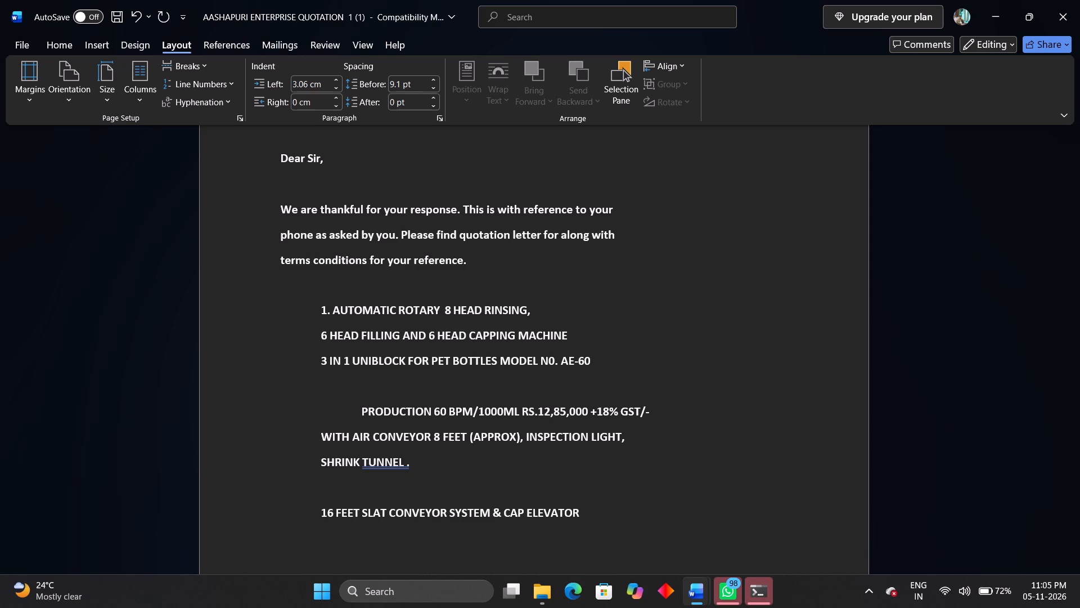
key(space)
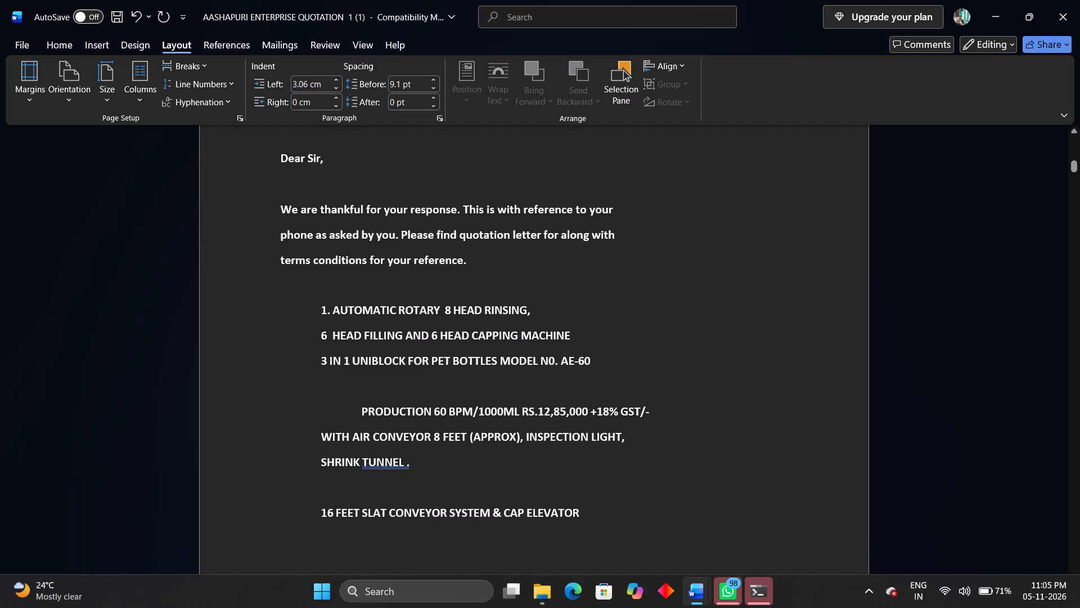
click(436, 331)
key(BackSpace)
key(3)
Examine the rest of the machine letter and the rate table's item prices and totals on the previous page.
scroll(440, 335, down, 2)
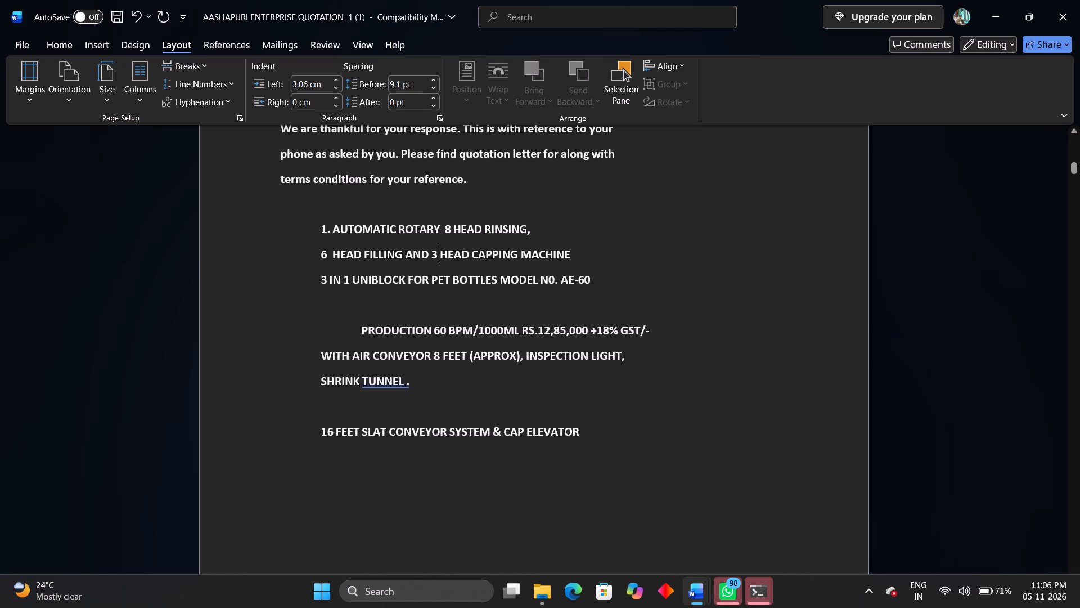
scroll(440, 335, down, 3)
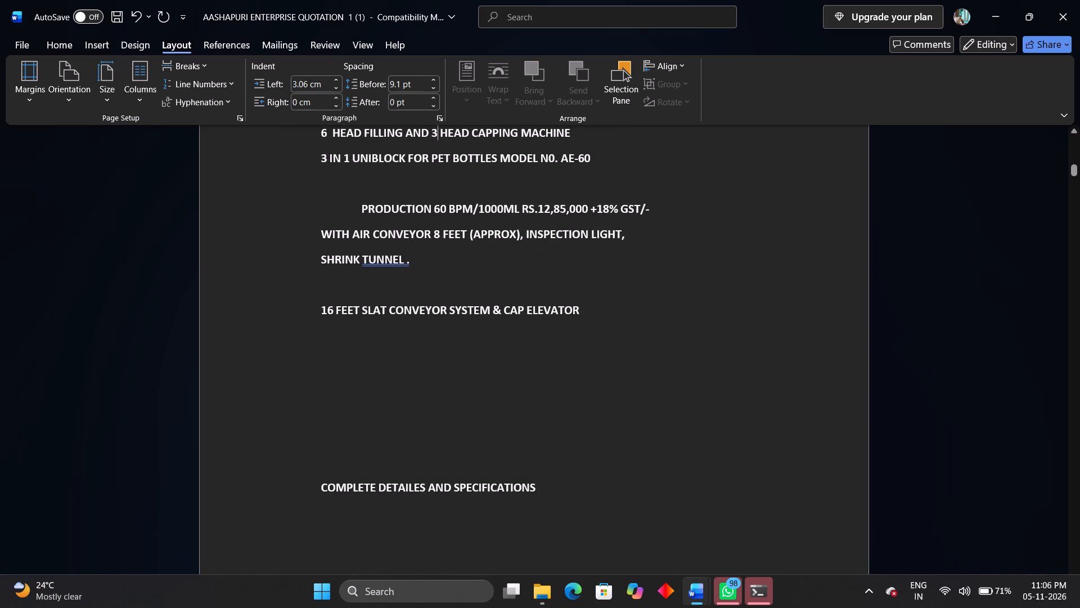
scroll(440, 334, up, 9)
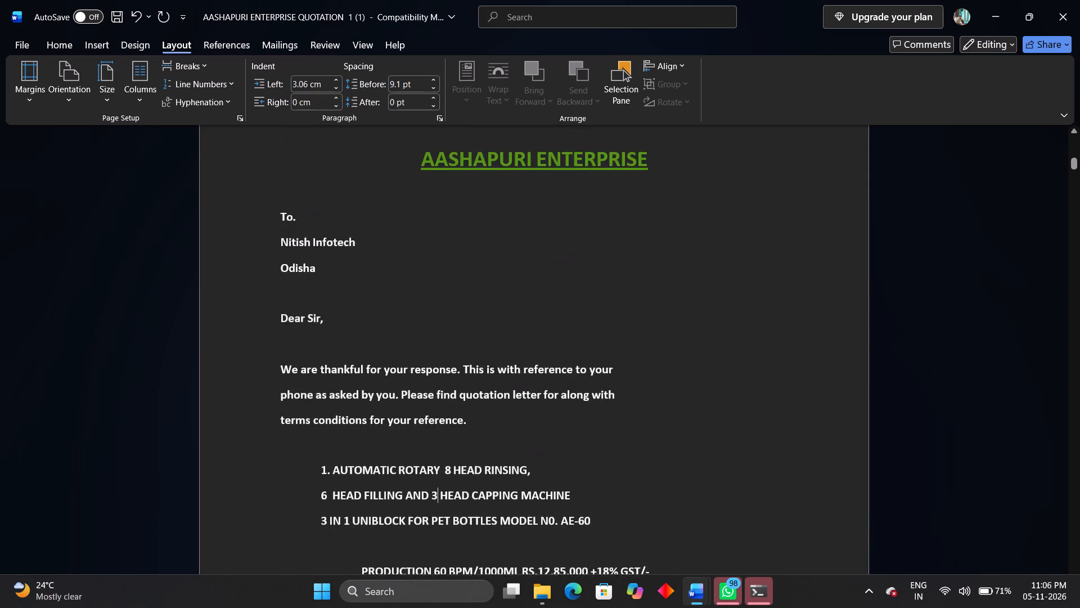
scroll(444, 334, up, 13)
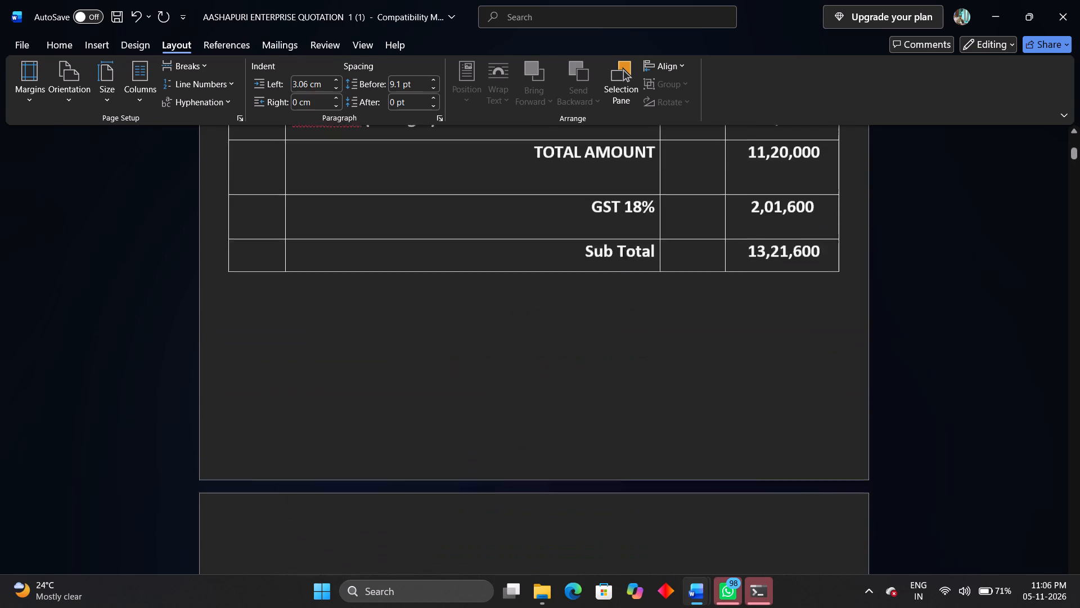
scroll(445, 333, up, 1)
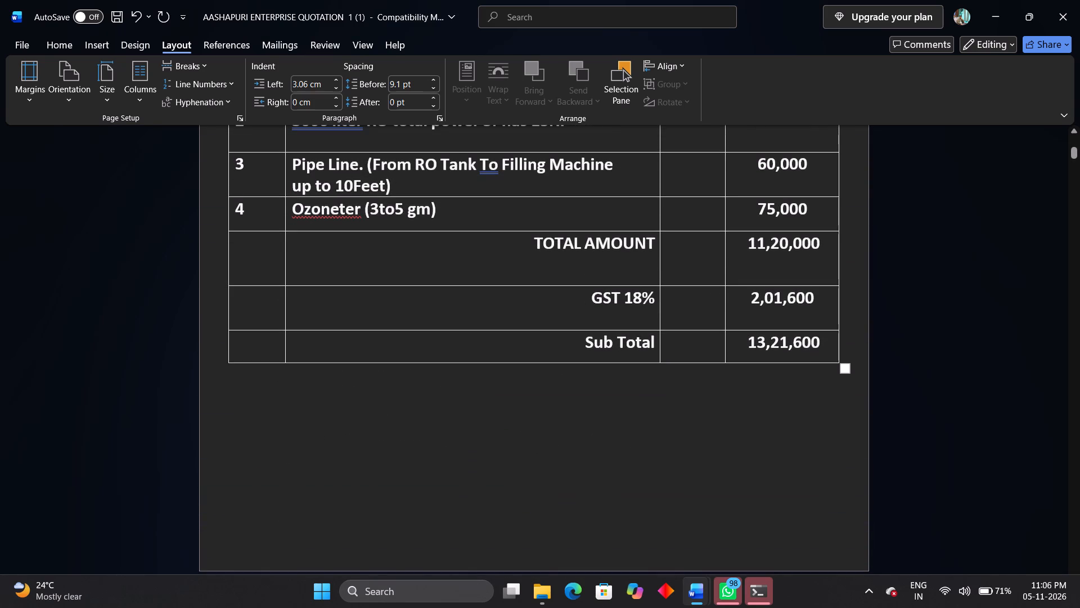
Set the machine price in the letter's production line to RS.10,50,000.
scroll(446, 333, down, 8)
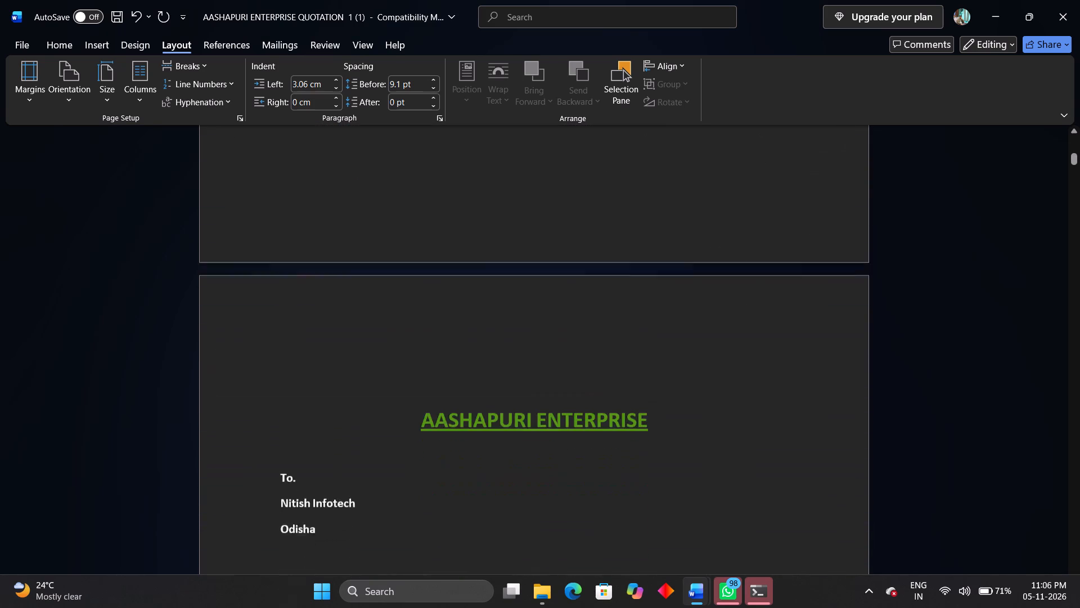
scroll(446, 333, down, 13)
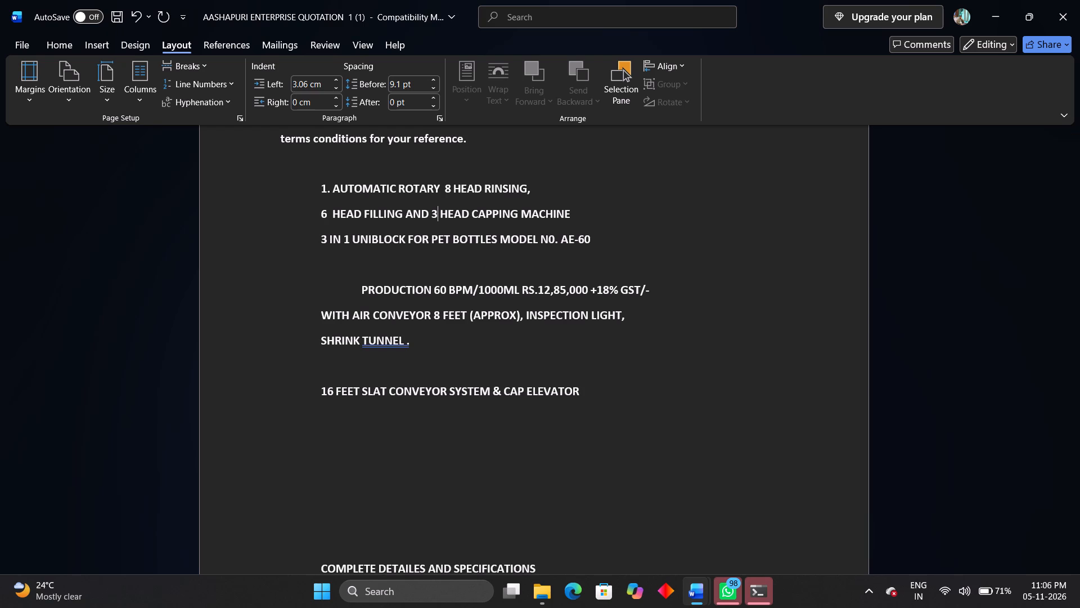
click(549, 287)
key(BackSpace)
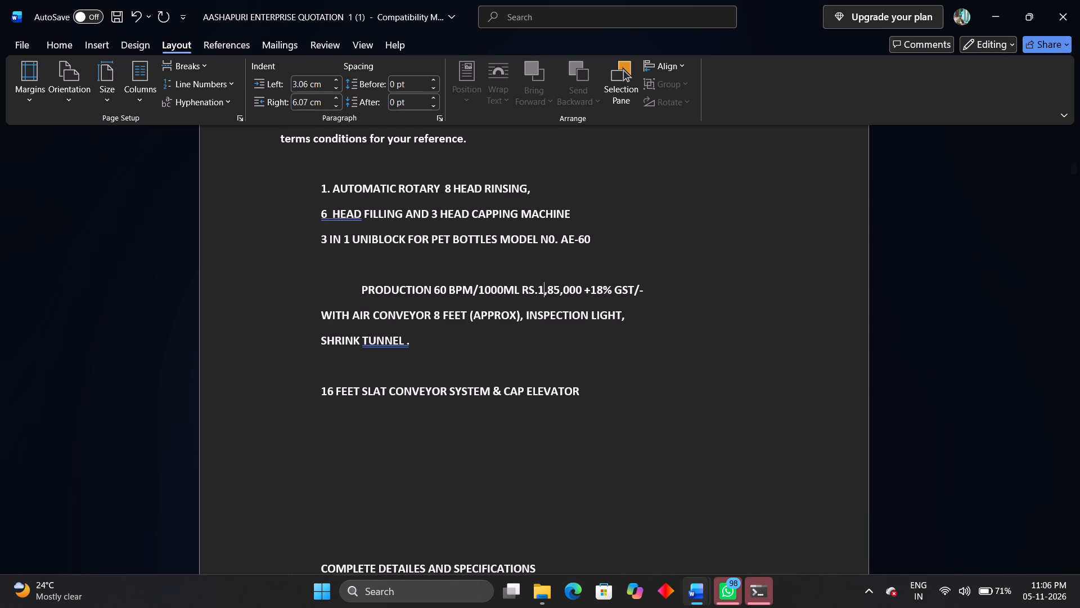
key(0)
key(Right)
key(Right)
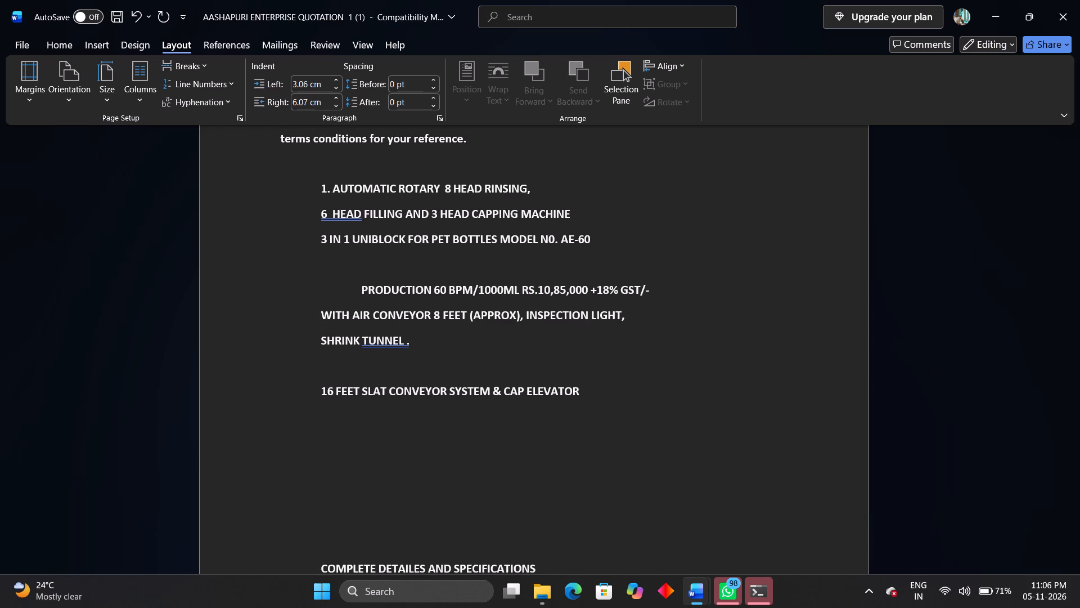
key(Right)
key(BackSpace)
key(BackSpace)
text(50)
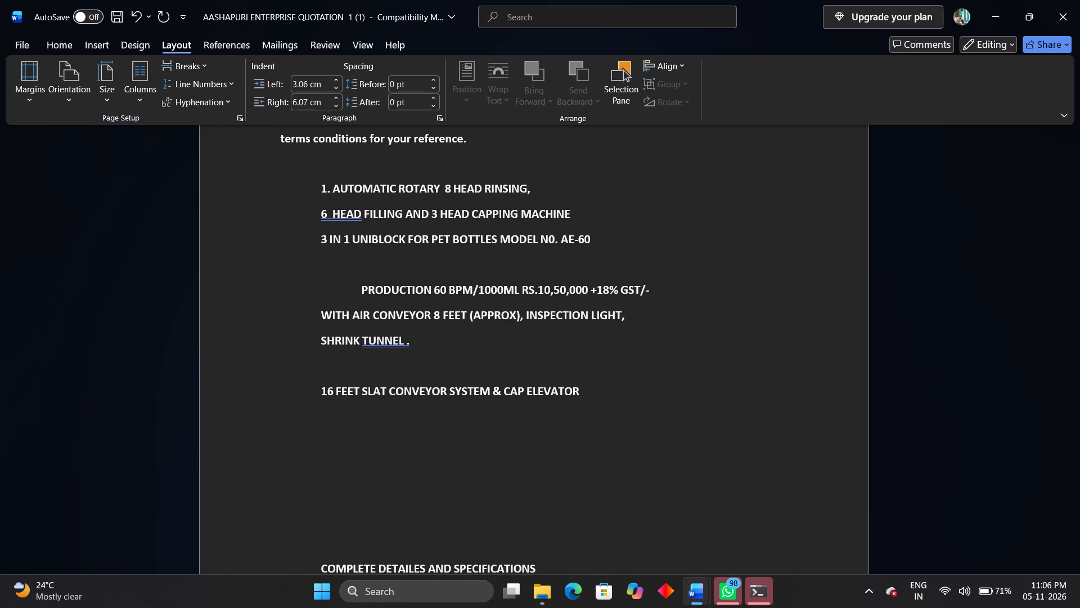
Delete "SHRINK TUNNEL ." from the letter's included equipment and end the list with a period after "INSPECTION LIGHT".
click(403, 339)
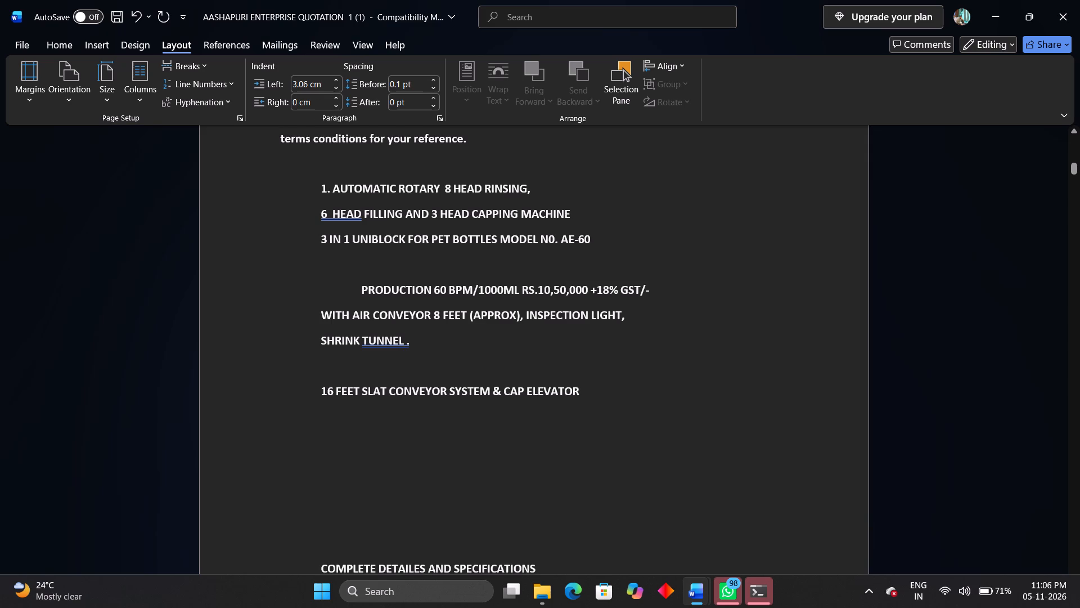
click(418, 341)
key(BackSpace)
key(BackSpace)
key(BackSpace)
key(BackSpace)
key(BackSpace)
key(BackSpace)
key(BackSpace)
key(BackSpace)
key(BackSpace)
key(BackSpace)
key(BackSpace)
key(BackSpace)
key(BackSpace)
key(BackSpace)
key(BackSpace)
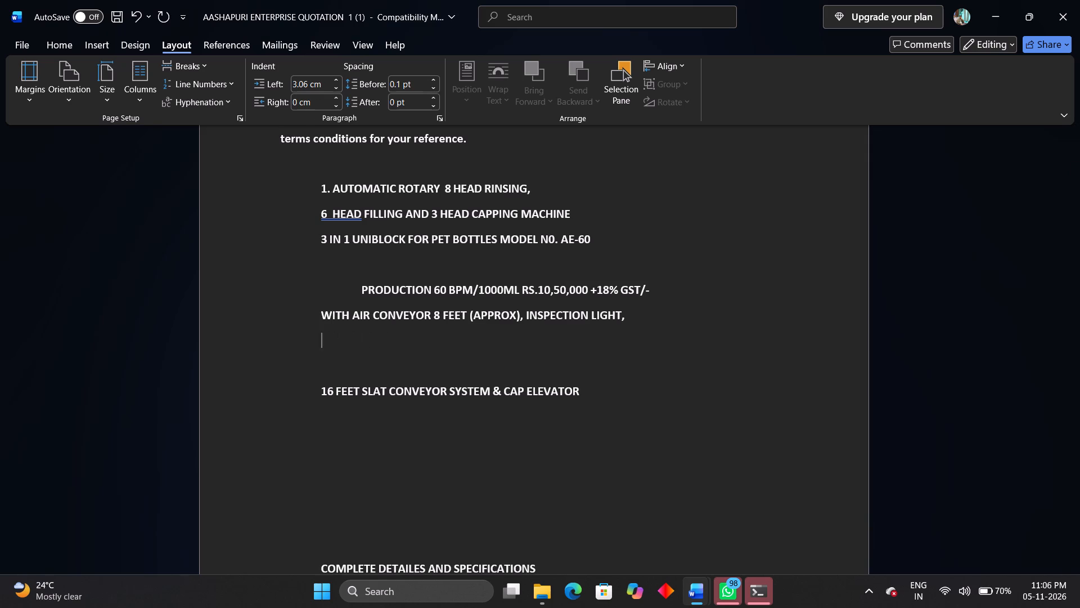
key(BackSpace)
key(BackSpace)
key(BackSpace)
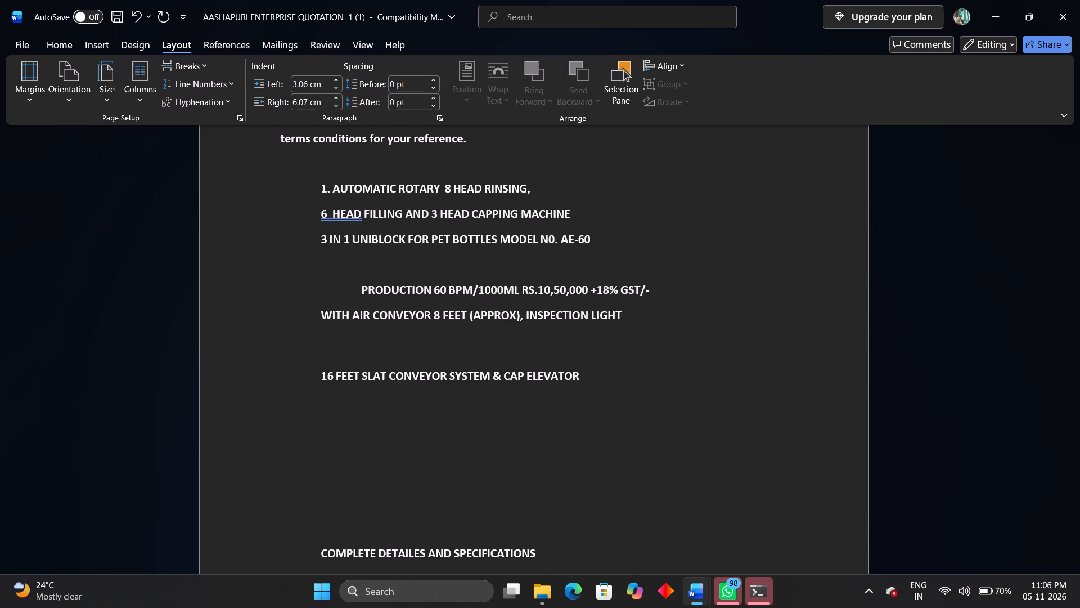
key(period)
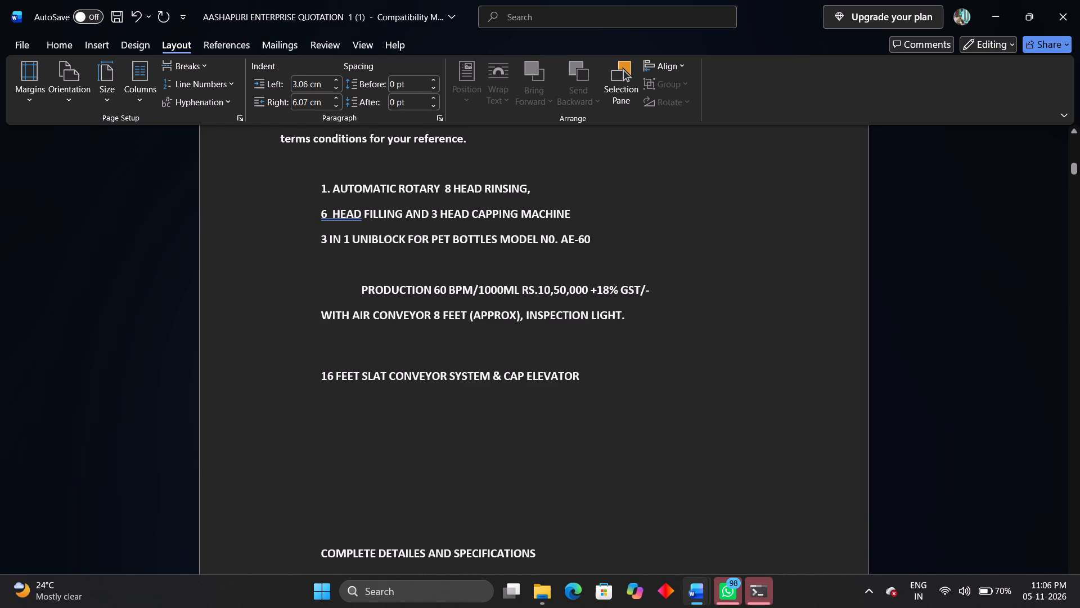
Set the slat conveyor system's length in the letter to 12 feet.
click(333, 379)
key(BackSpace)
key(2)
Set the rinsing head count to 6 in the machine heading above the Technical Specifications.
scroll(334, 418, down, 5)
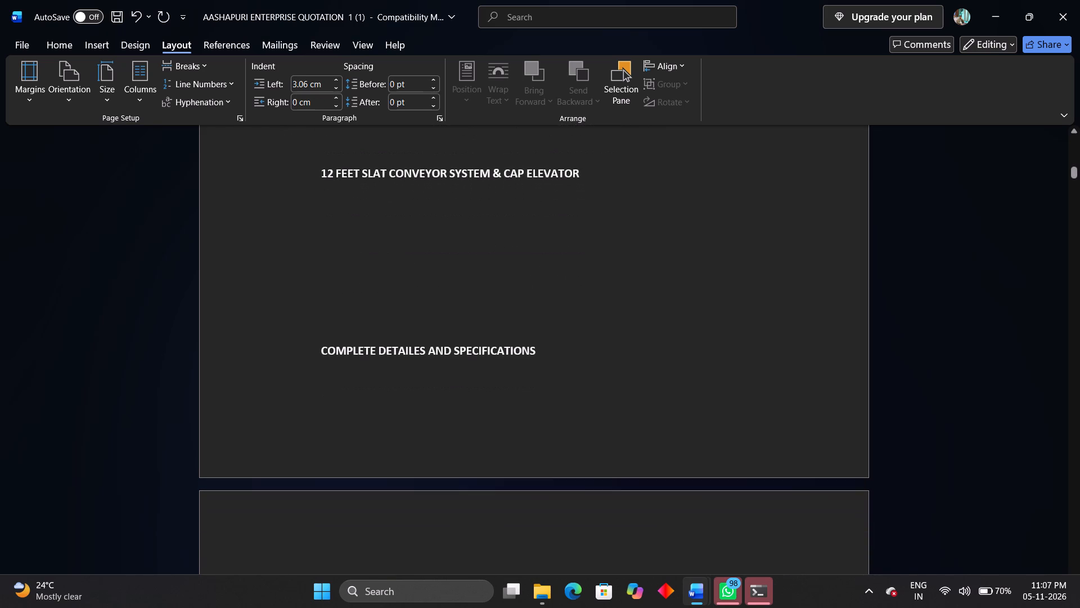
scroll(335, 418, down, 6)
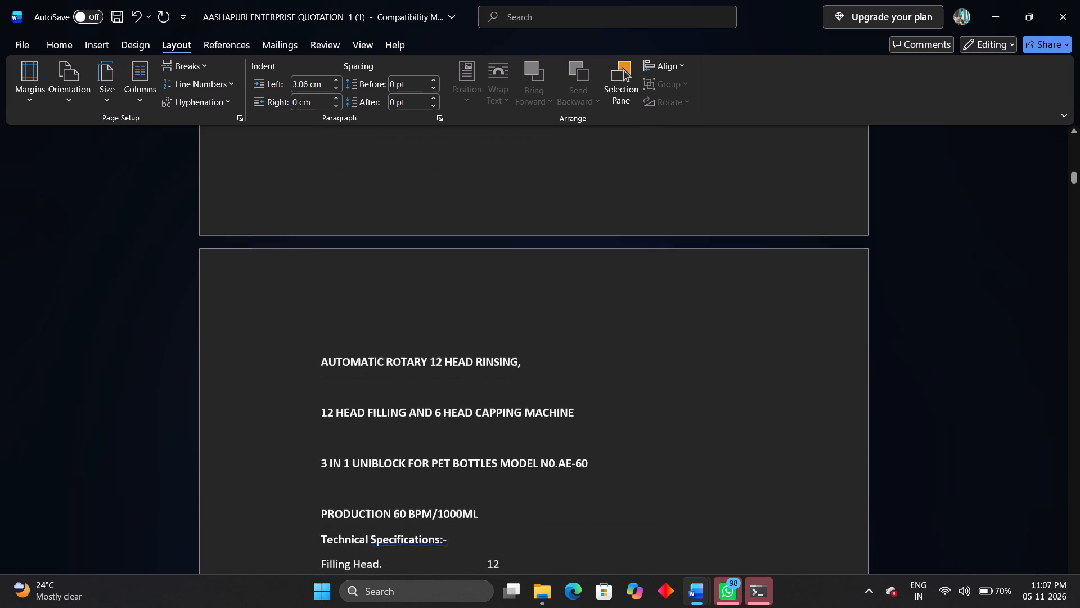
scroll(335, 418, down, 3)
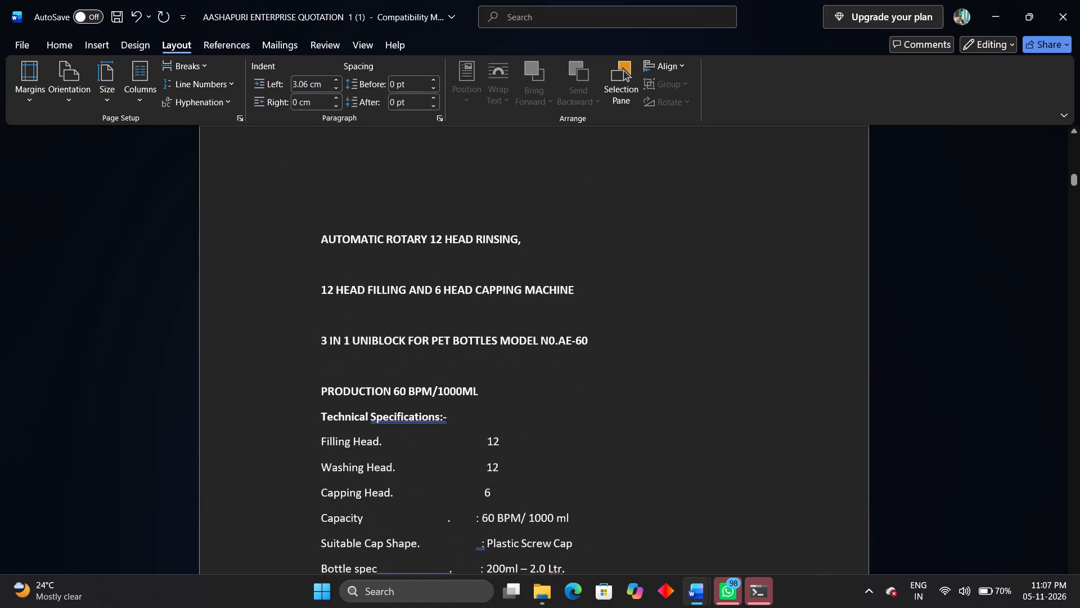
click(444, 242)
key(Left)
key(BackSpace)
key(BackSpace)
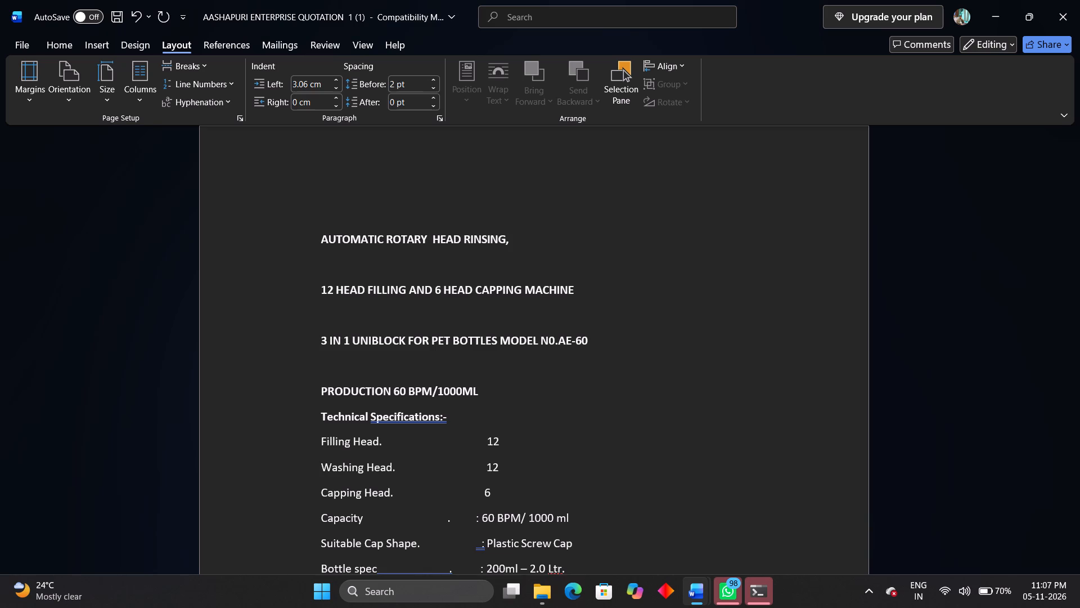
key(6)
Set the filling head count to 6 in the machine heading above the Technical Specifications.
key(Down)
key(Down)
key(Right)
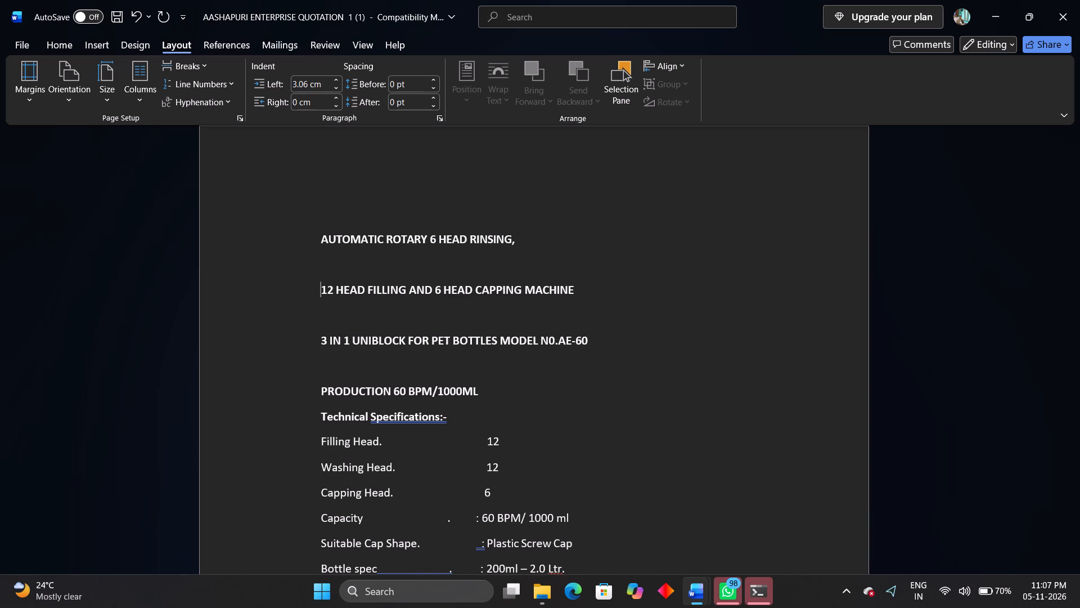
key(Right)
key(Right)
key(Right)
key(Left)
key(BackSpace)
key(BackSpace)
key(6)
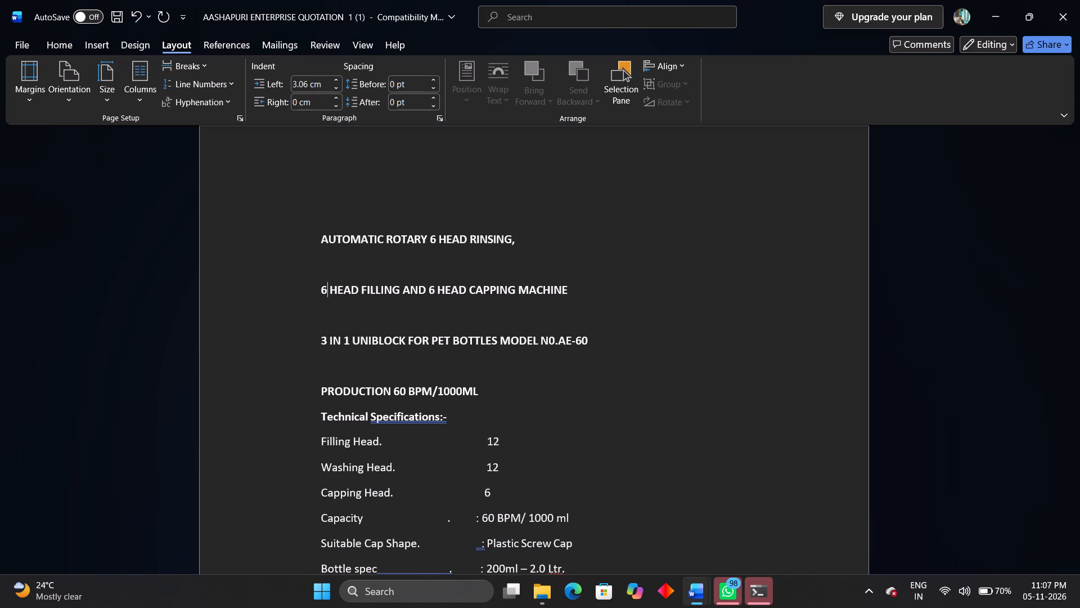
key(space)
Set the capping head count to 3 in the machine heading above the Technical Specifications.
key(Right)
key(Right)
key(Right)
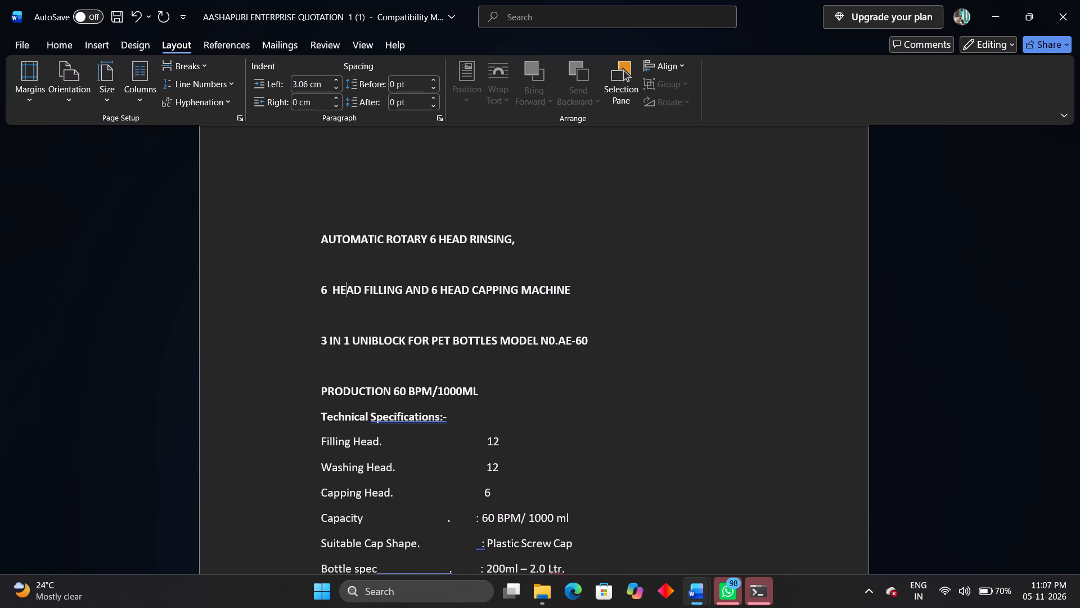
key(Right)
key(Right)
key(Right)
key(Right)
key(Right)
key(Right)
key(Right)
key(Right)
key(Right)
key(Right)
key(Right)
key(Right)
key(Right)
key(Right)
key(Right)
key(Right)
key(BackSpace)
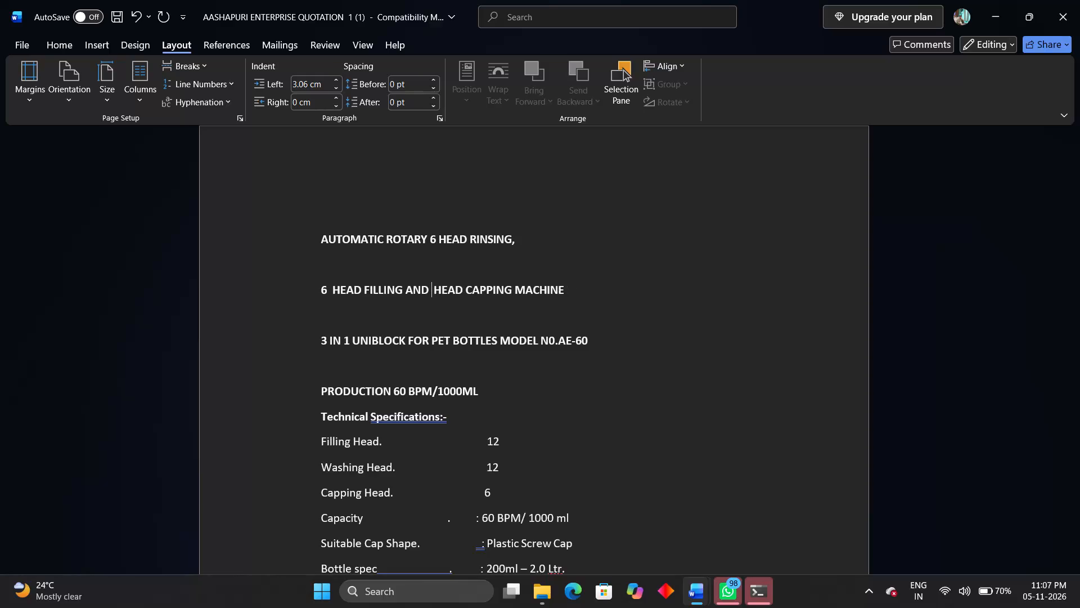
key(3)
Change the model number in the heading above the Technical Specifications to AE-30.
key(Down)
key(Down)
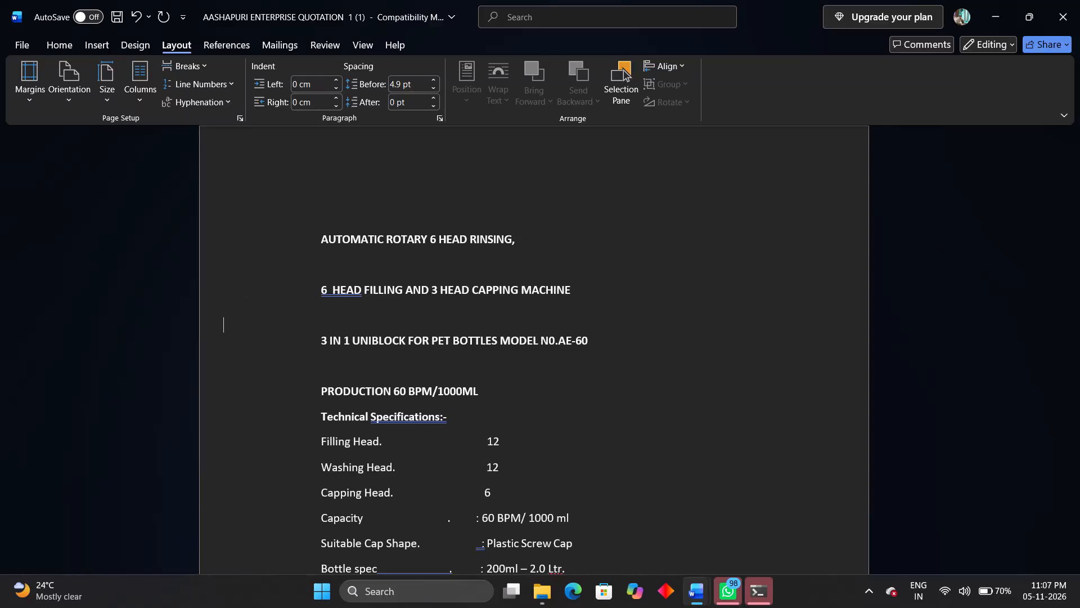
key(Down)
key(Right)
key(Down)
key(Down)
key(Down)
key(Down)
key(Down)
key(Down)
key(Up)
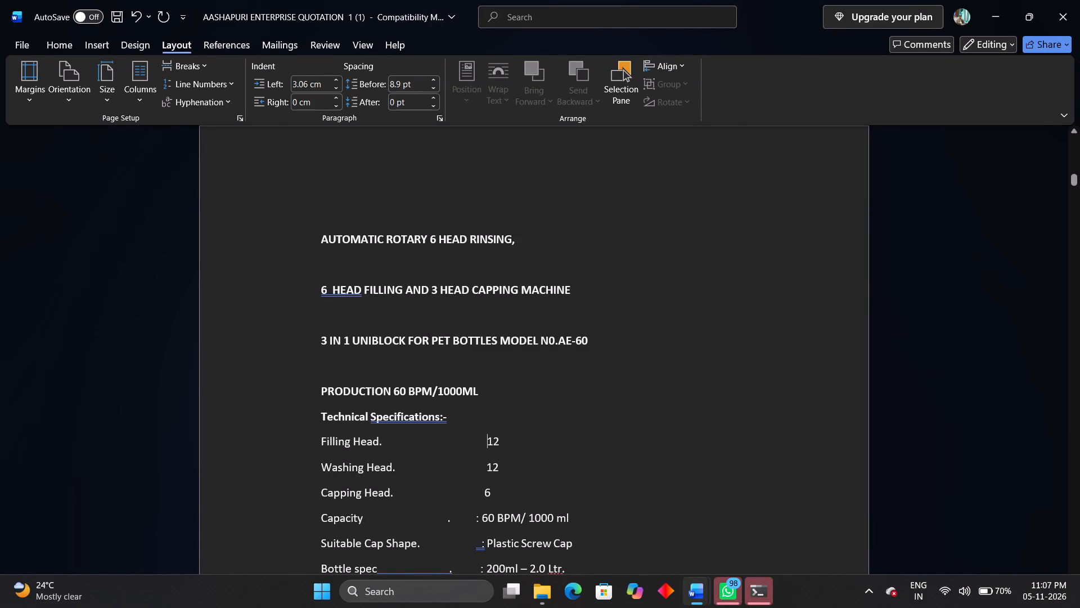
click(600, 341)
key(BackSpace)
key(BackSpace)
text(30)
Change the machine's model number in the letter's first quoted item to AE-30.
scroll(613, 325, up, 6)
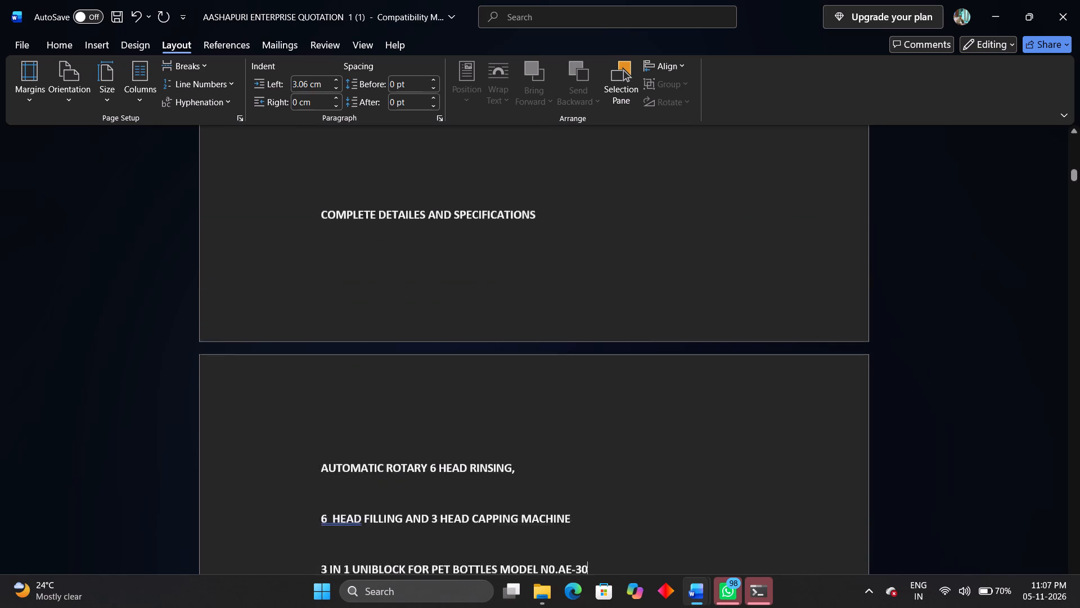
scroll(613, 328, up, 6)
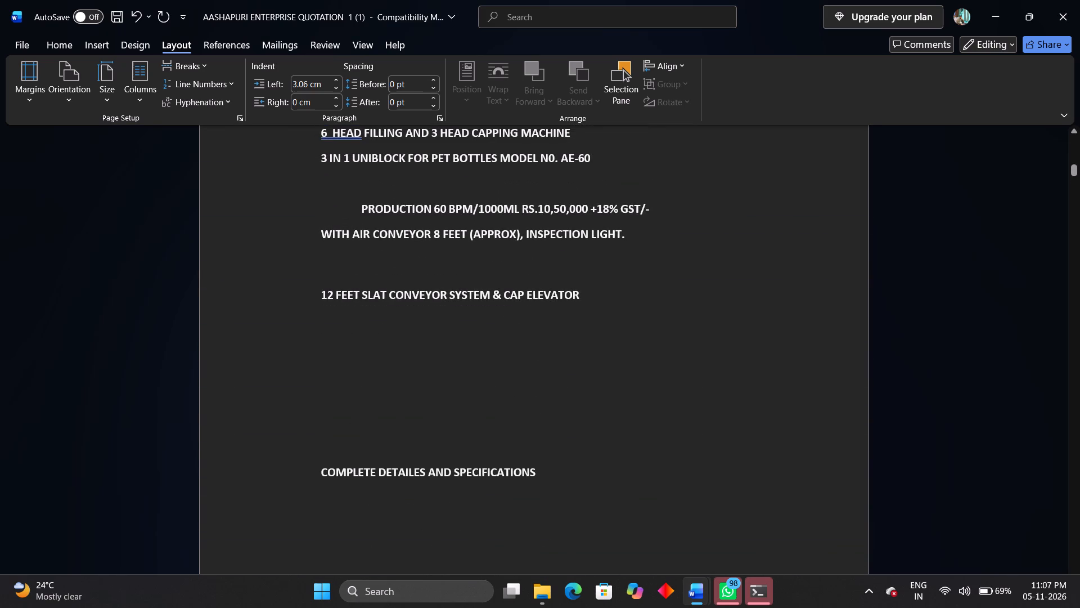
scroll(508, 259, up, 2)
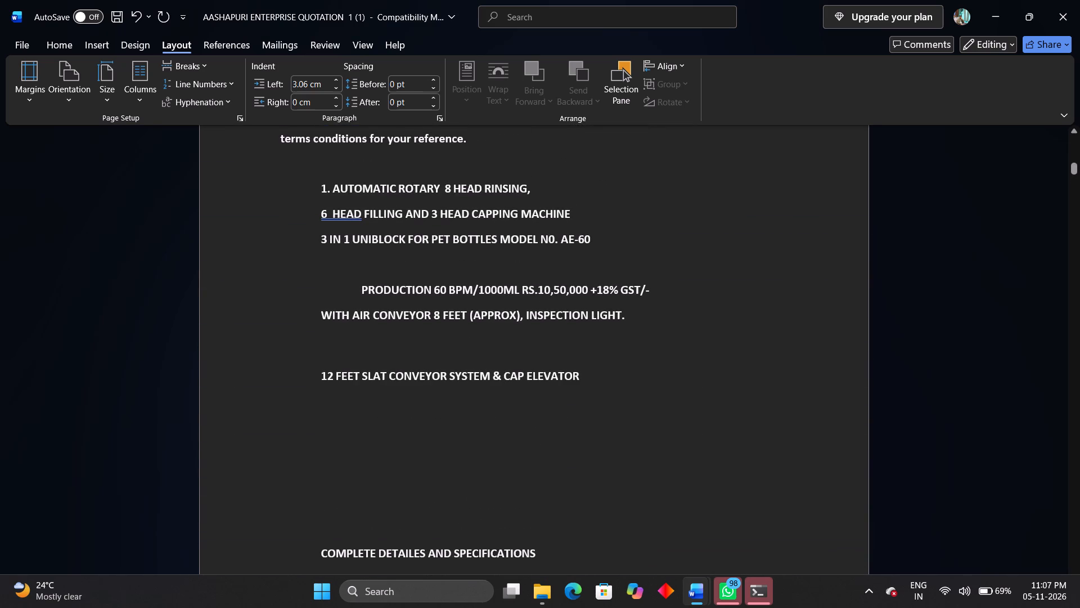
click(586, 240)
key(BackSpace)
key(3)
Set the Filling Head value in the Technical Specifications to 6, spaced over to line up with the value column.
scroll(597, 242, down, 11)
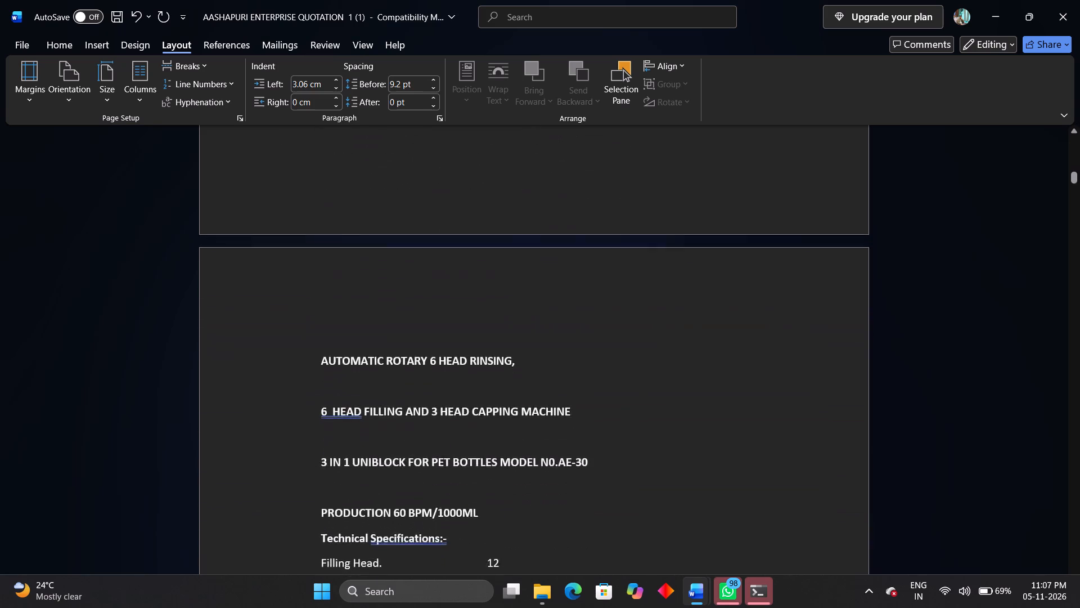
scroll(600, 252, down, 6)
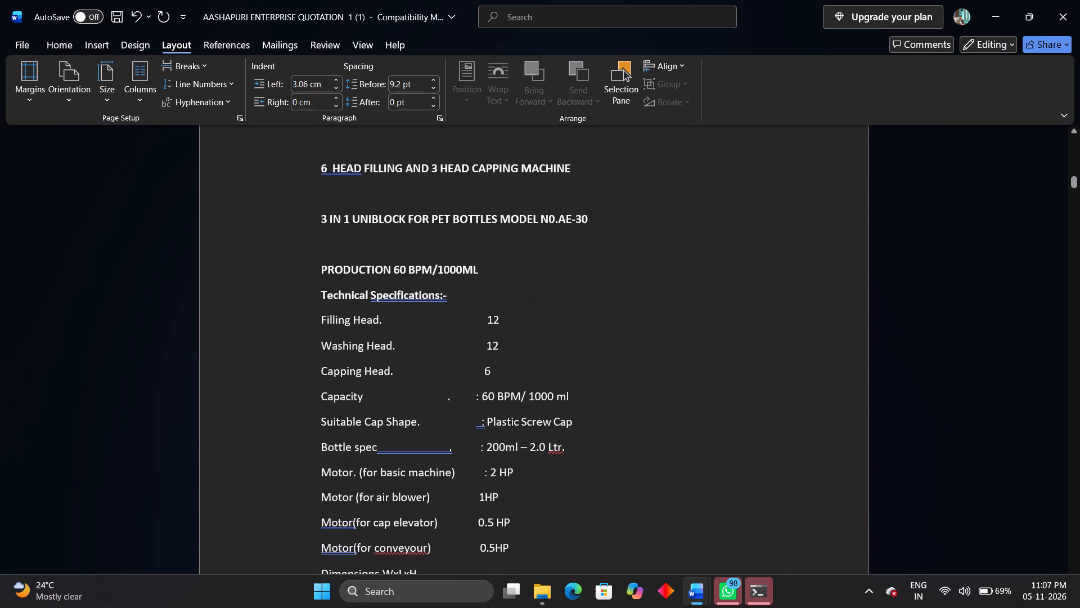
click(506, 317)
key(BackSpace)
key(BackSpace)
key(3)
key(space)
key(BackSpace)
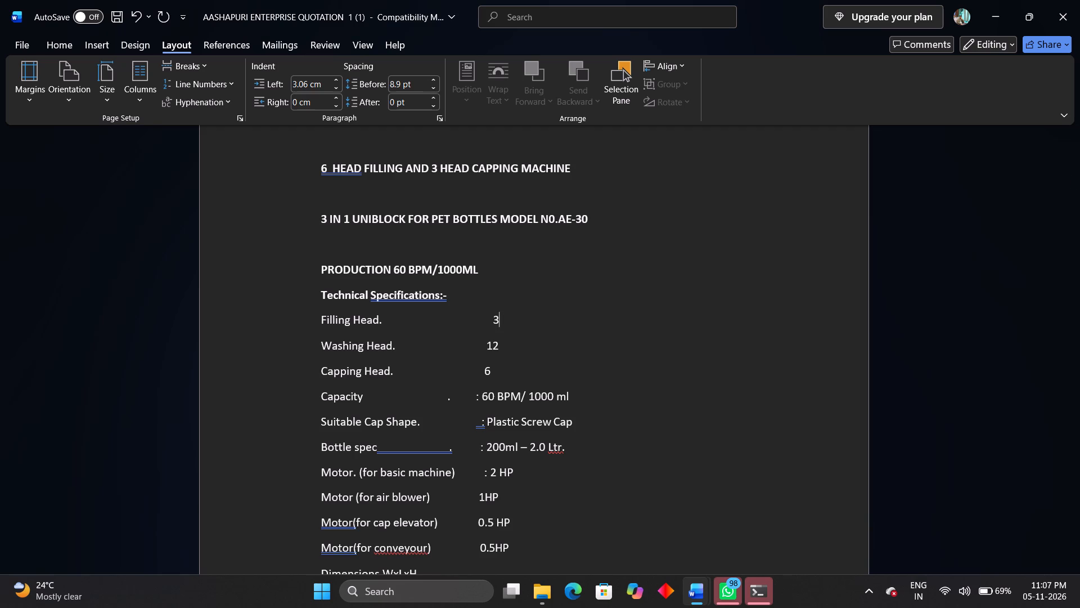
key(BackSpace)
key(BackSpace)
key(Right)
click(493, 321)
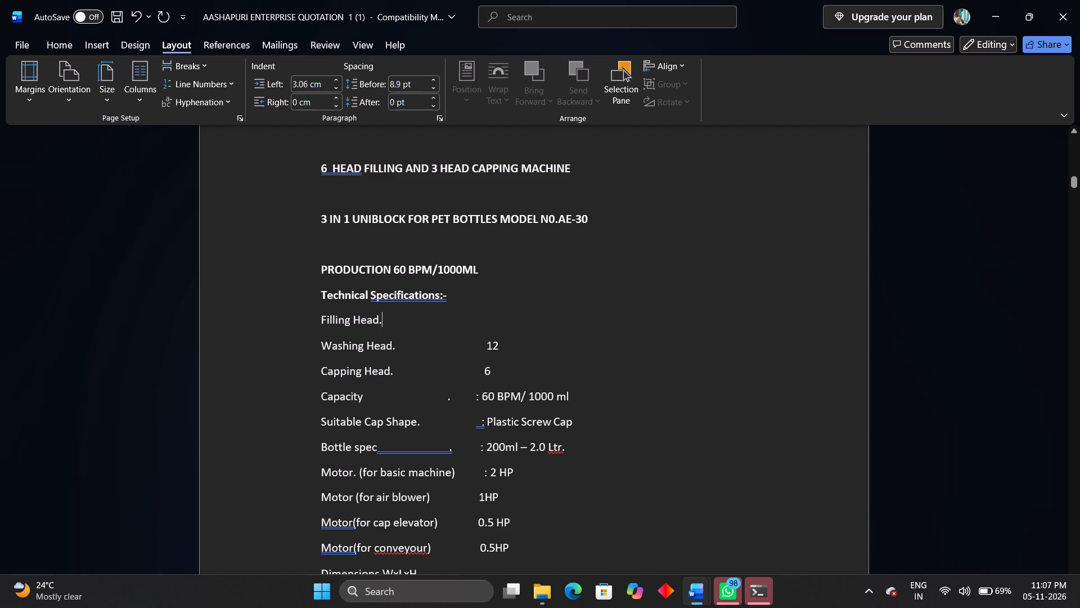
click(493, 320)
key(Right)
key(Left)
key(space)
key(space)
key(space)
key(space)
key(space)
key(space)
key(space)
key(space)
key(space)
key(space)
key(space)
key(space)
key(space)
key(space)
text(6)
Set the Washing Head value in the Technical Specifications to 6, spaced over to line up under the Filling Head value.
key(Down)
key(BackSpace)
key(BackSpace)
key(6)
key(Left)
key(BackSpace)
key(space)
key(space)
key(space)
key(space)
key(space)
key(space)
key(space)
key(space)
key(space)
key(space)
key(space)
key(space)
key(space)
key(space)
key(space)
key(space)
key(space)
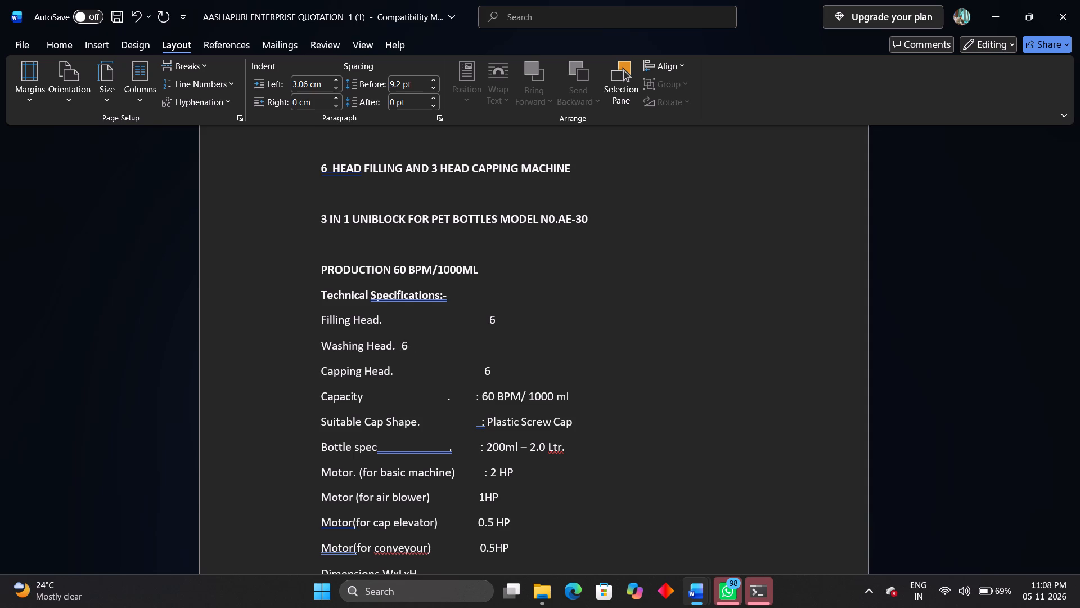
key(space)
key(space)
key(space)
key(space)
key(space)
key(space)
key(space)
key(space)
key(space)
key(space)
key(space)
key(space)
key(space)
Set the Capping Head value in the Technical Specifications to 3.
click(494, 374)
key(BackSpace)
key(3)
scroll(494, 382, down, 2)
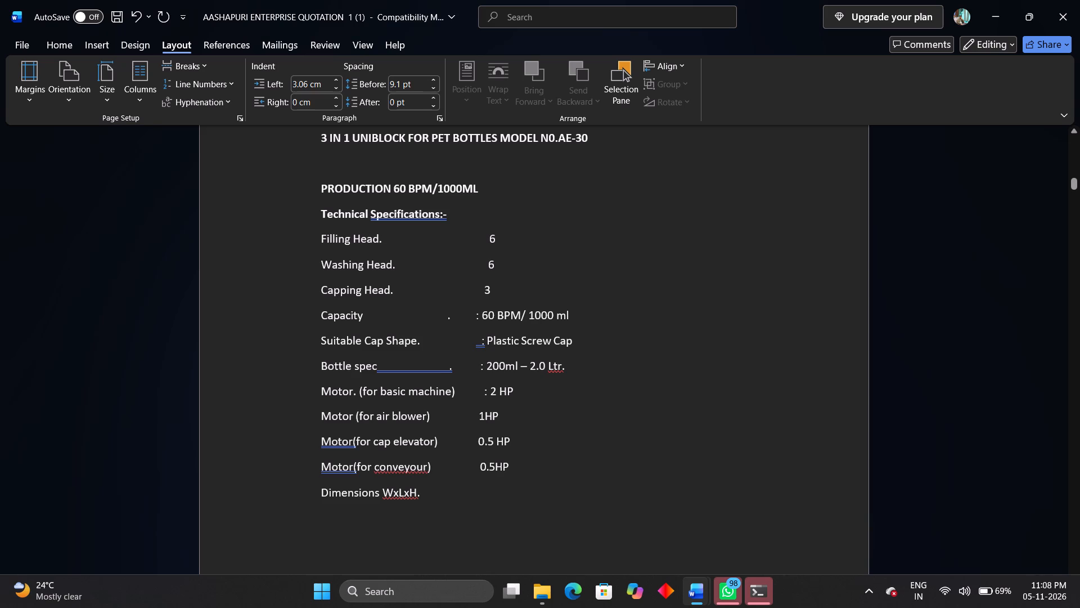
Change the Capacity value in the Technical Specifications to 30 BPM/ 1000 ml.
click(483, 309)
click(488, 316)
key(BackSpace)
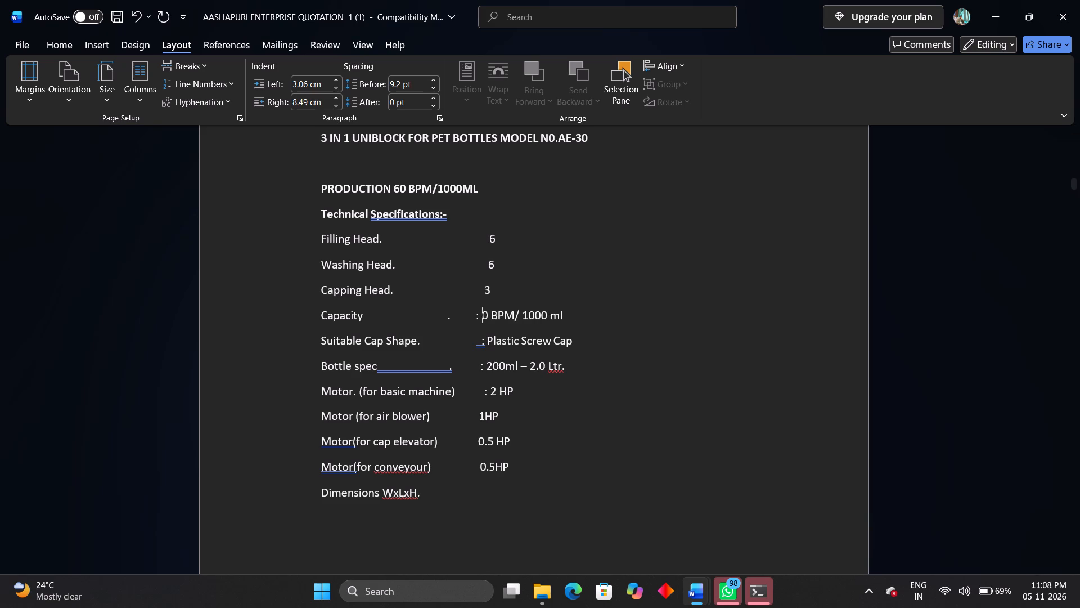
key(3)
Review the shrink tunnel page, including its features and technical specification, for details that need updating.
scroll(533, 388, down, 2)
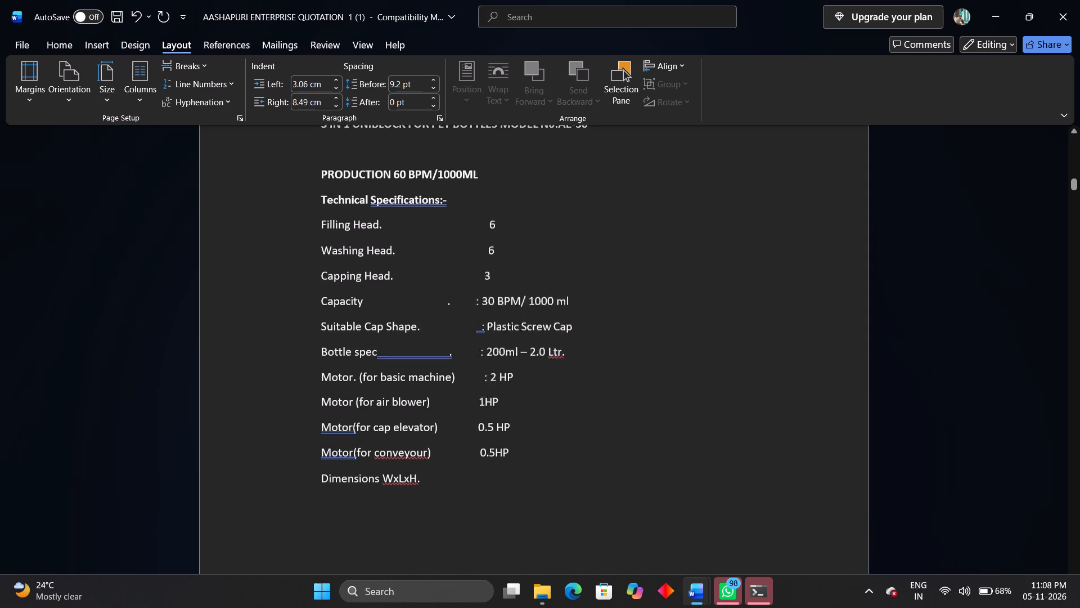
scroll(533, 388, down, 15)
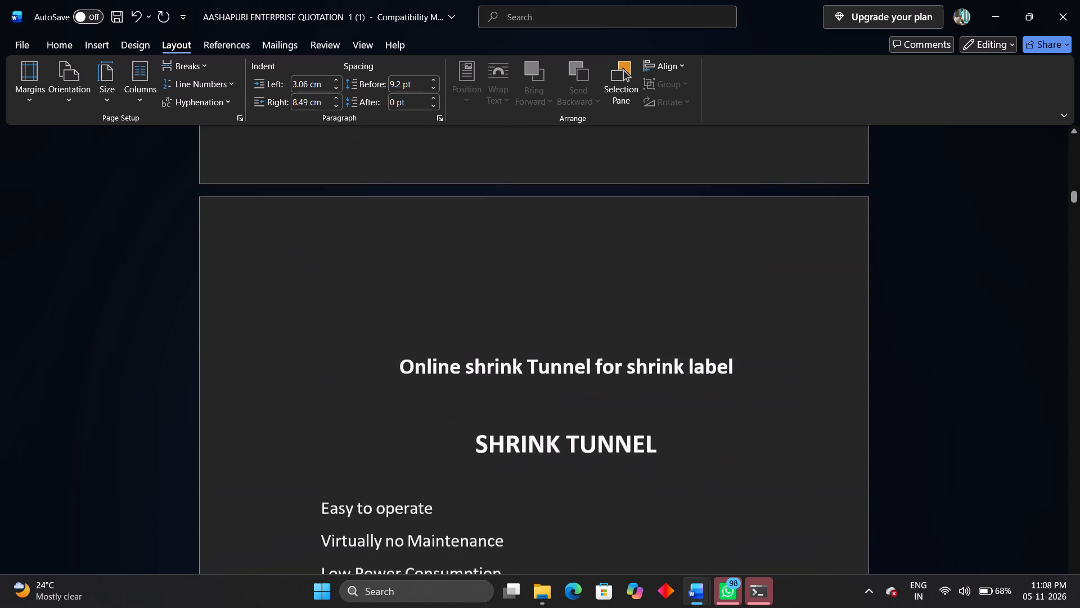
scroll(533, 388, down, 4)
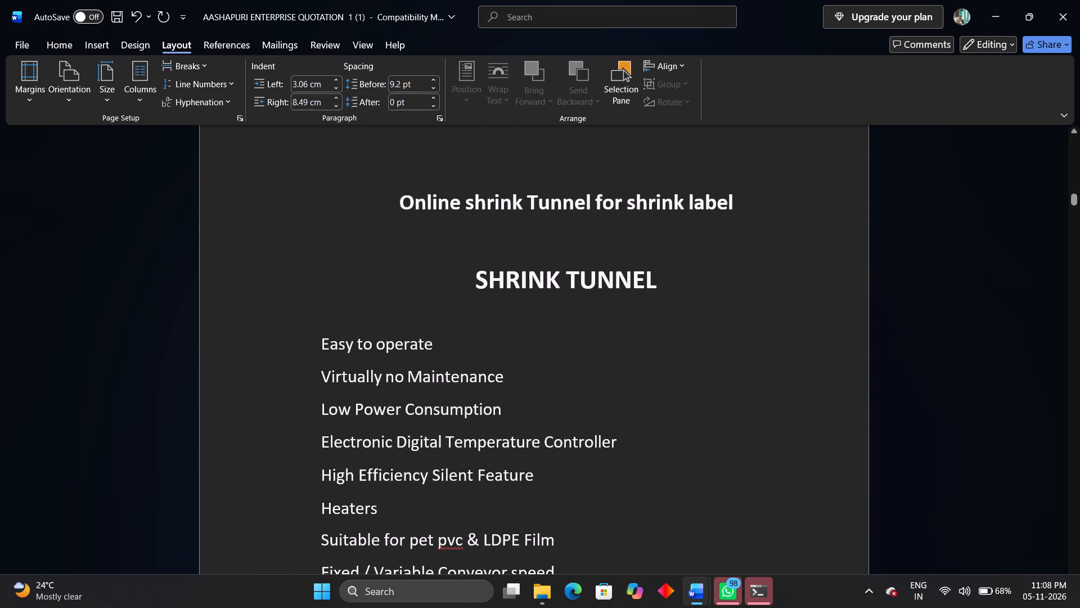
scroll(535, 388, down, 3)
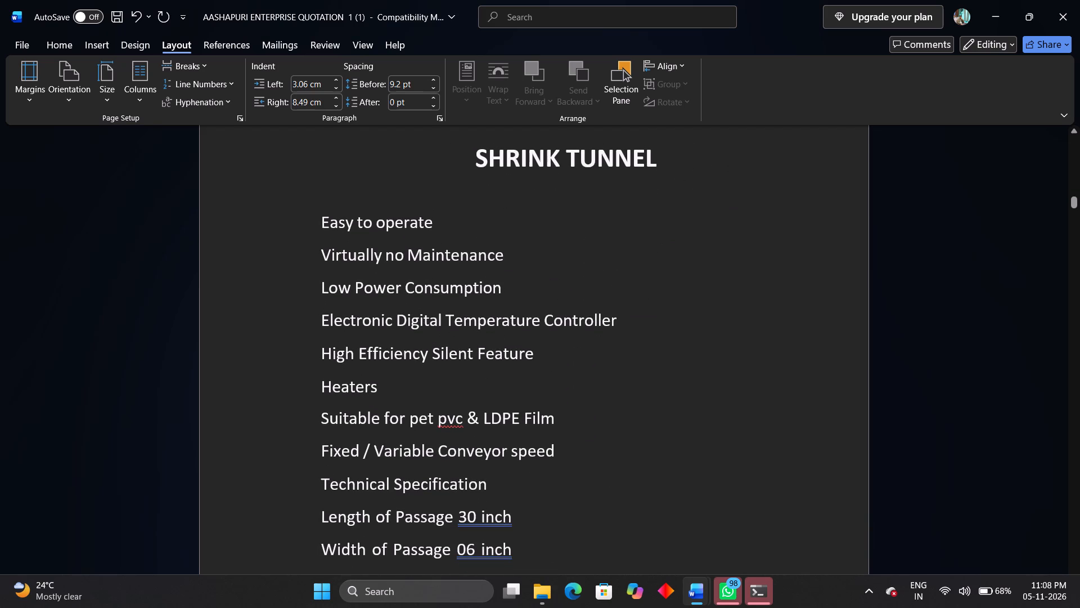
scroll(536, 387, down, 3)
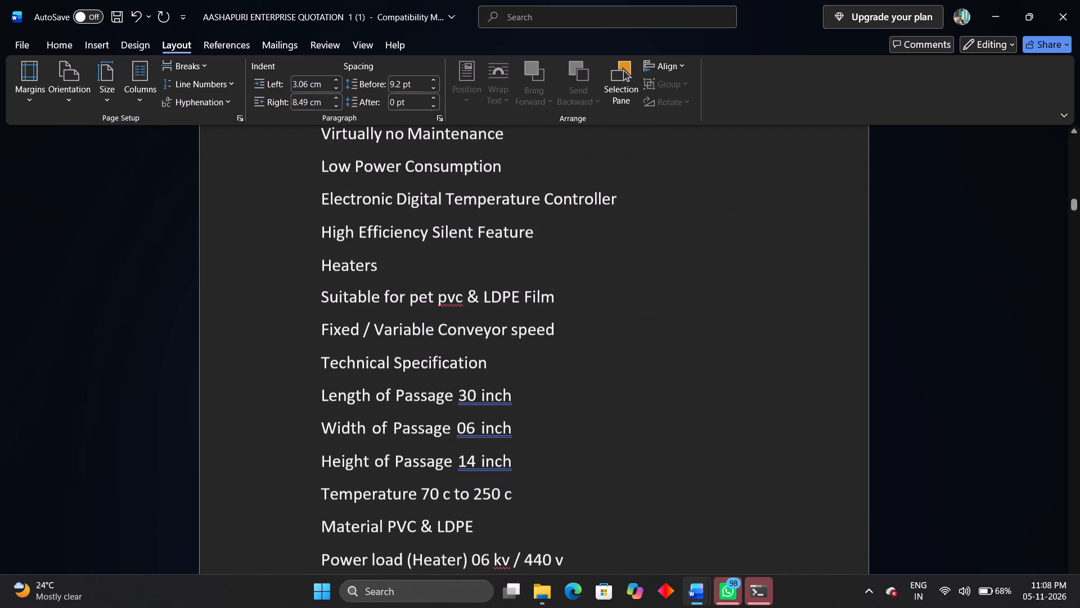
scroll(538, 387, down, 2)
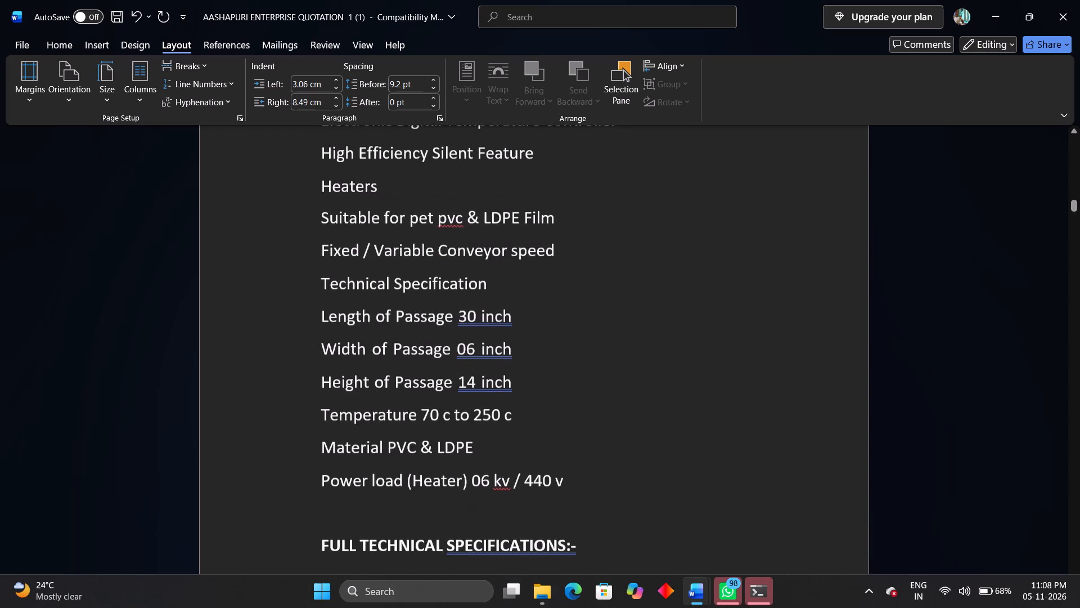
scroll(544, 380, down, 3)
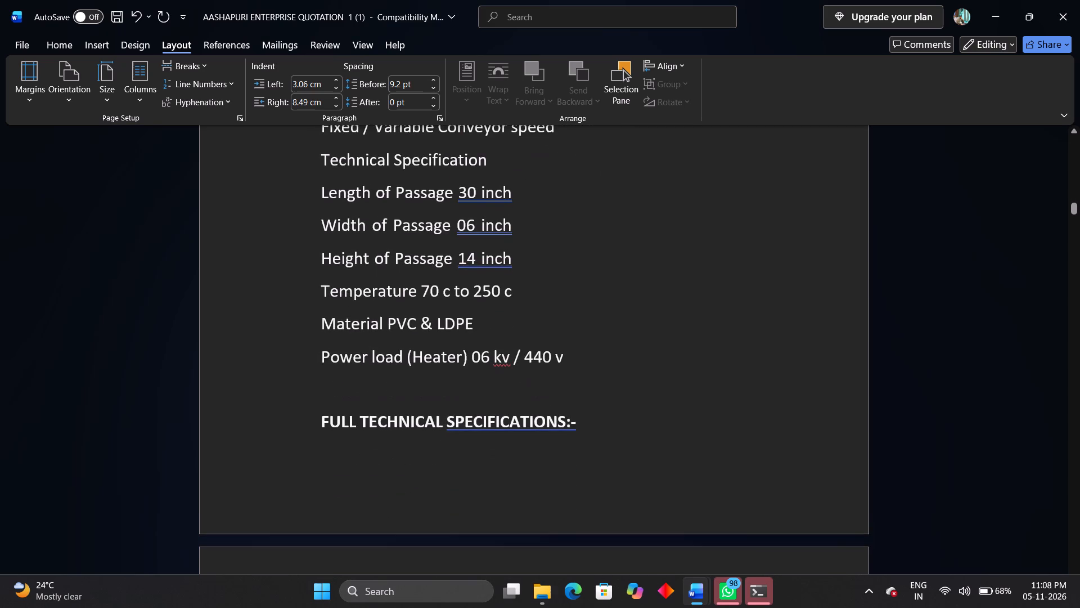
Read through the automatic rotary rinsing, filling and capping machine description, covering the bottle rinser and filler/capper sections.
scroll(544, 379, down, 9)
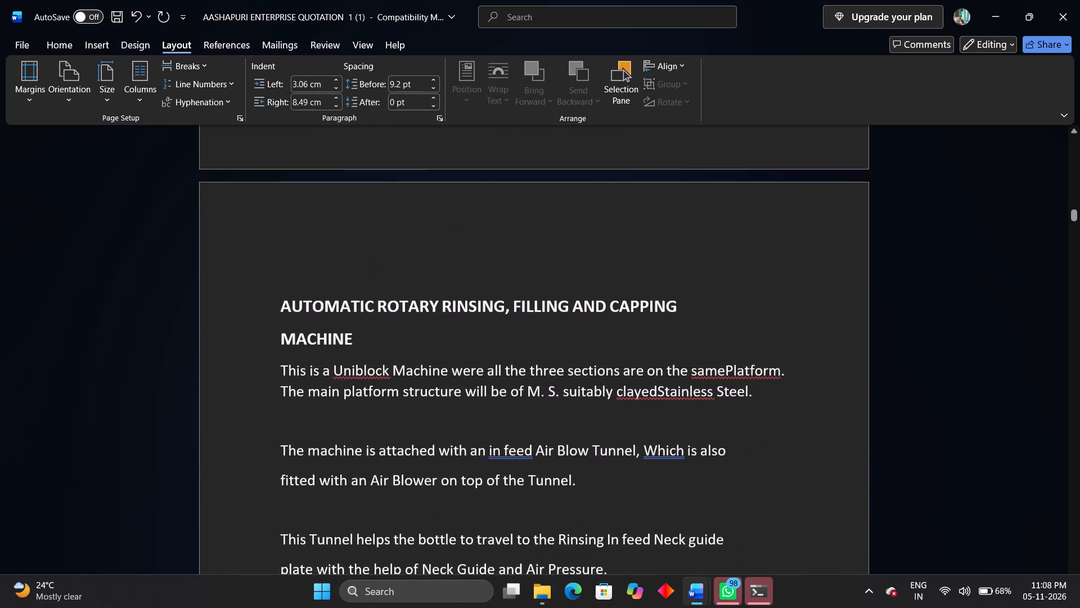
scroll(547, 375, down, 7)
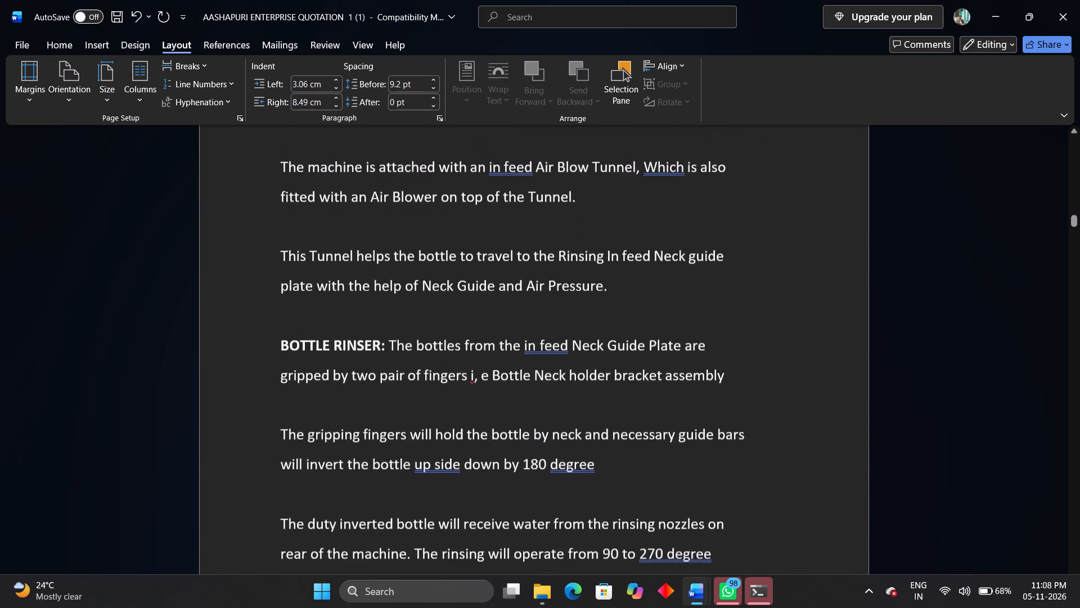
scroll(547, 375, up, 4)
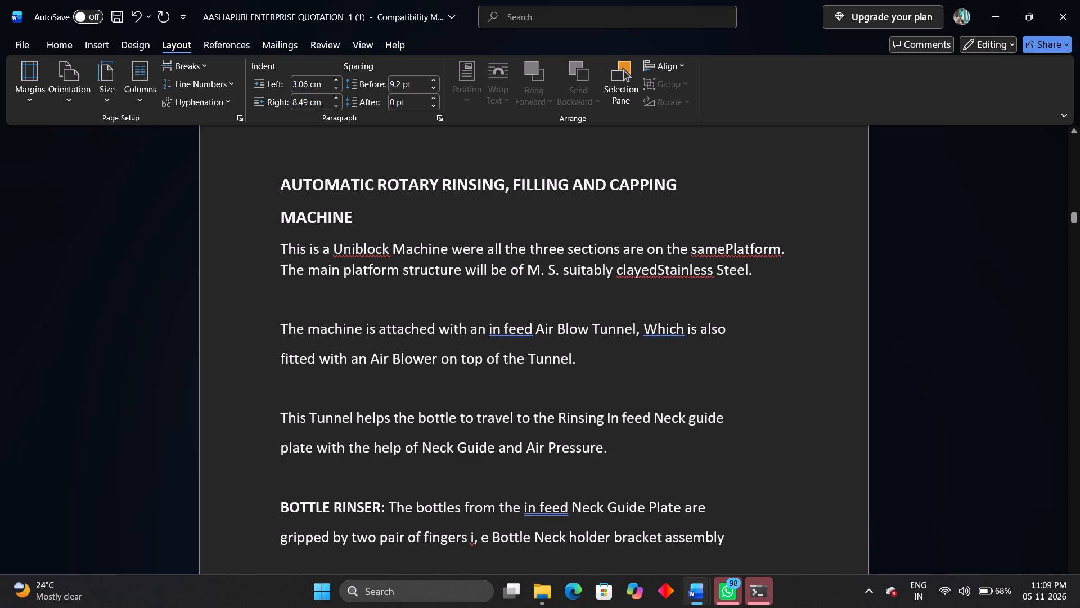
scroll(556, 369, down, 9)
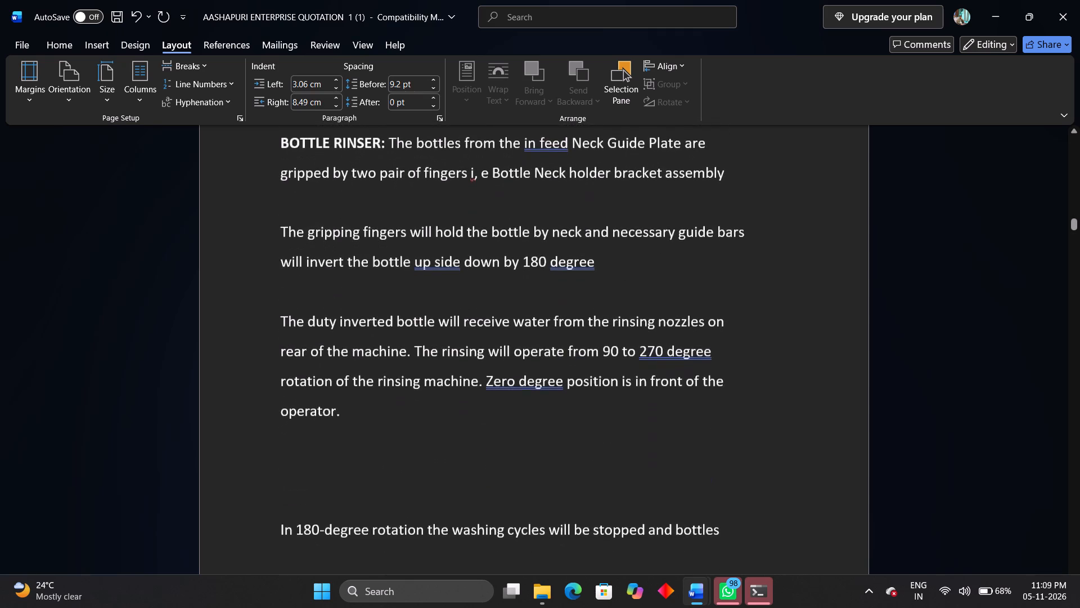
scroll(558, 366, down, 14)
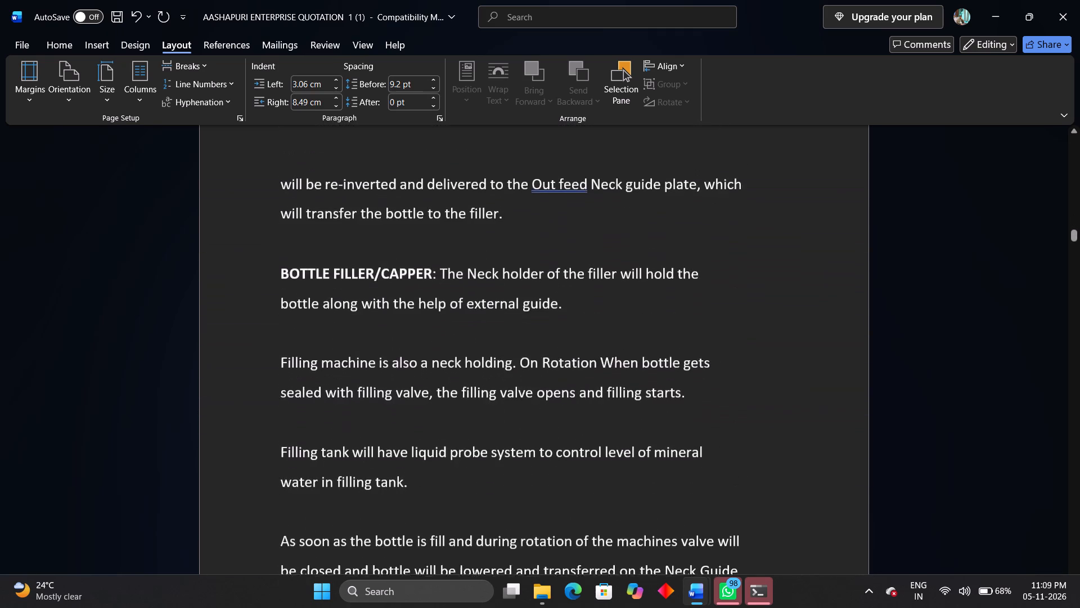
scroll(561, 364, down, 10)
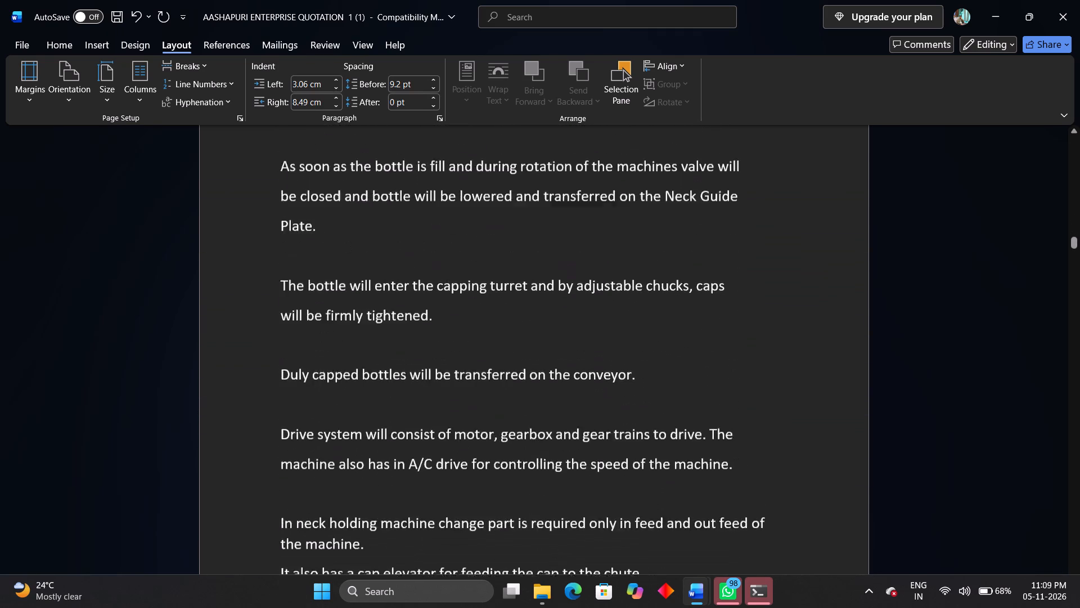
scroll(564, 360, down, 12)
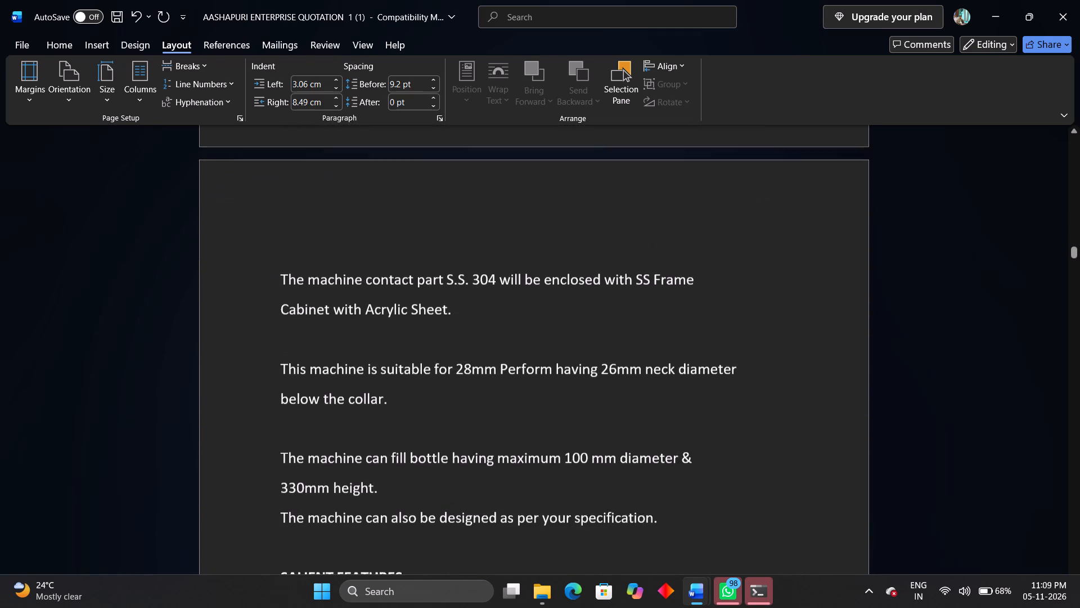
Check the salient features, machine features, filling volume, floor space prerequisites and air compressor note.
scroll(564, 360, down, 1)
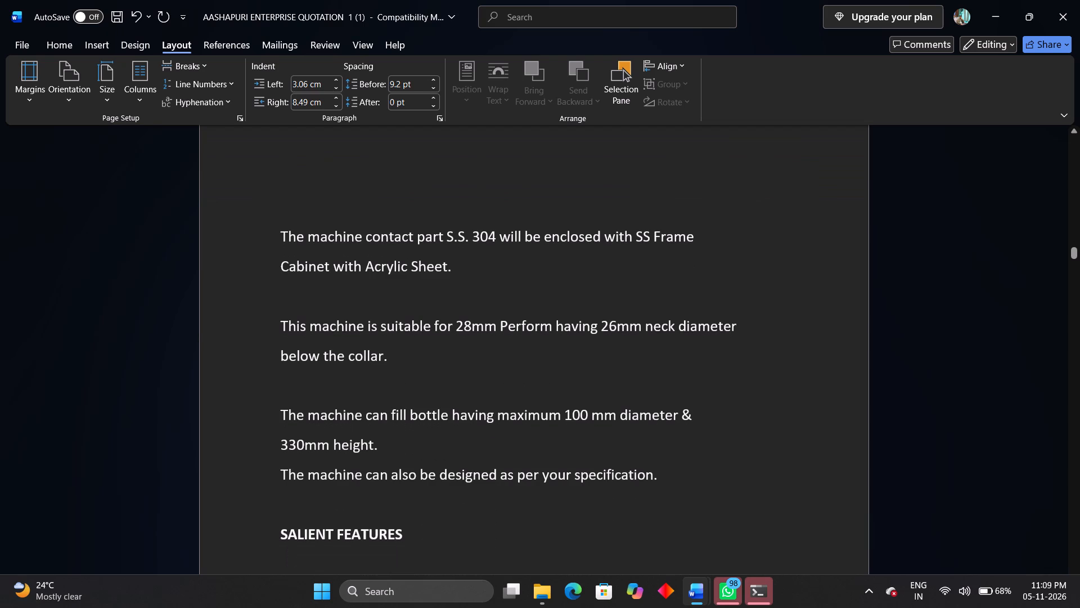
scroll(565, 357, down, 3)
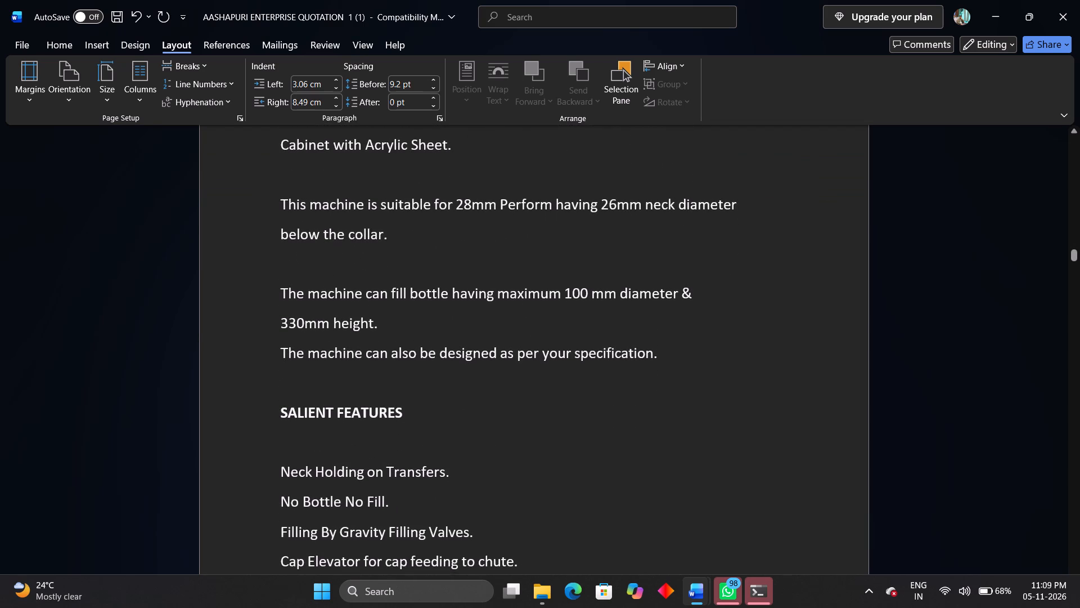
scroll(565, 357, down, 3)
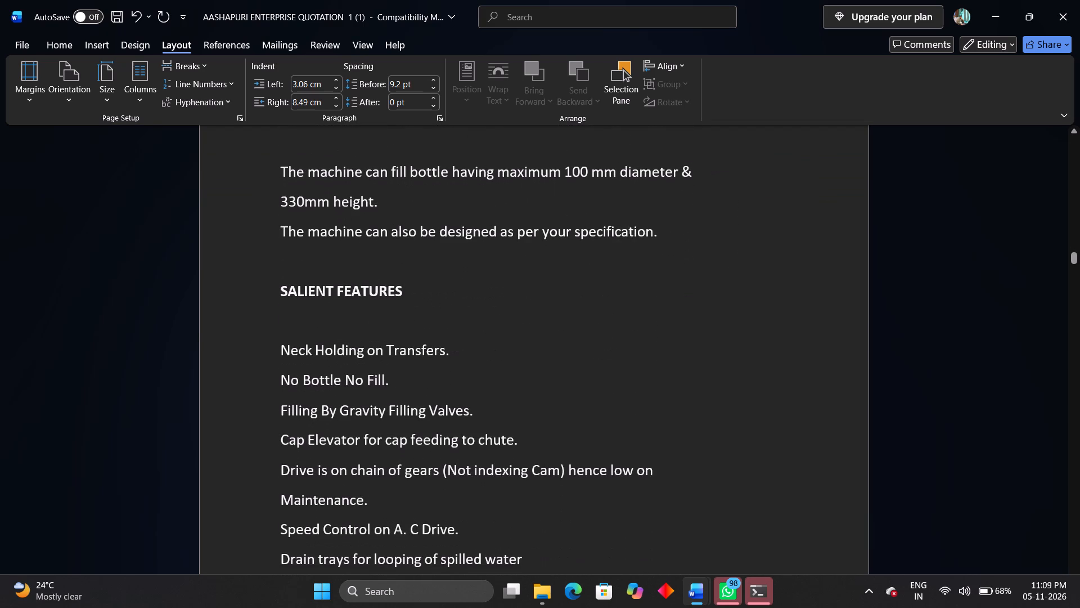
scroll(566, 356, down, 1)
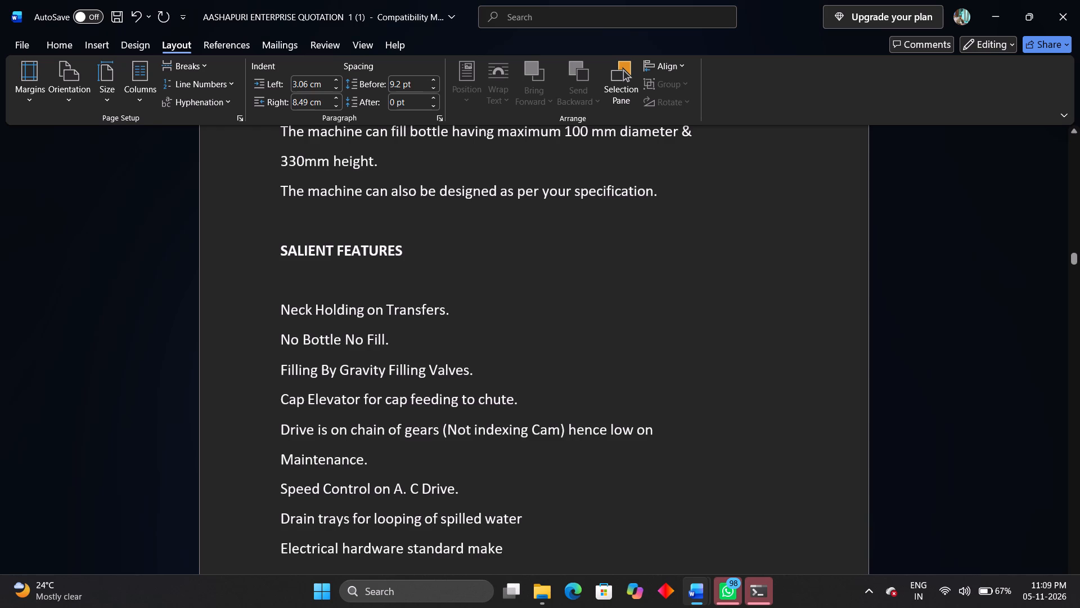
scroll(567, 356, down, 13)
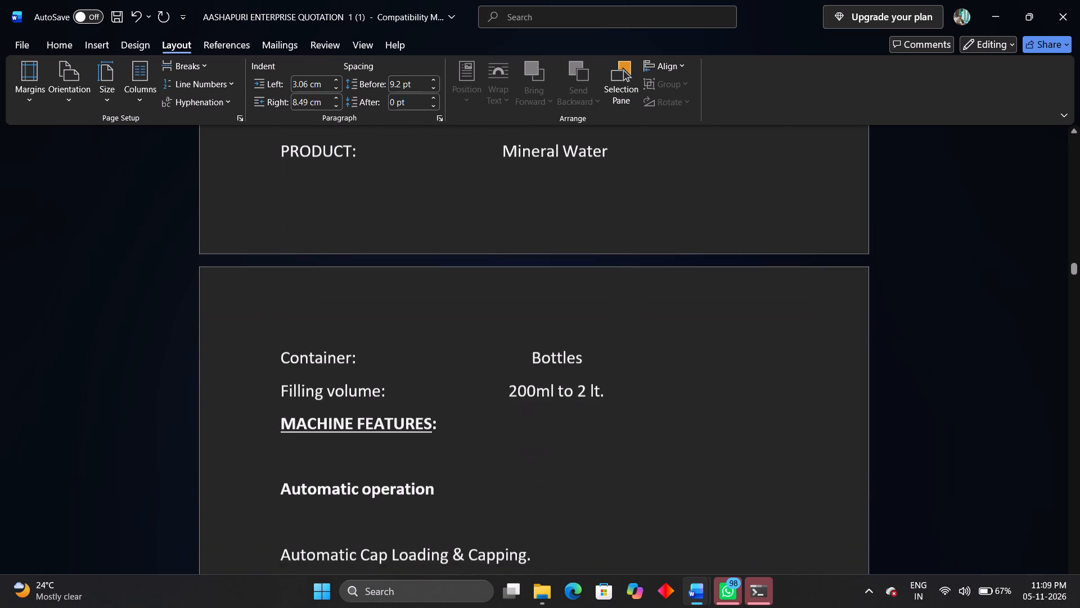
scroll(568, 354, down, 3)
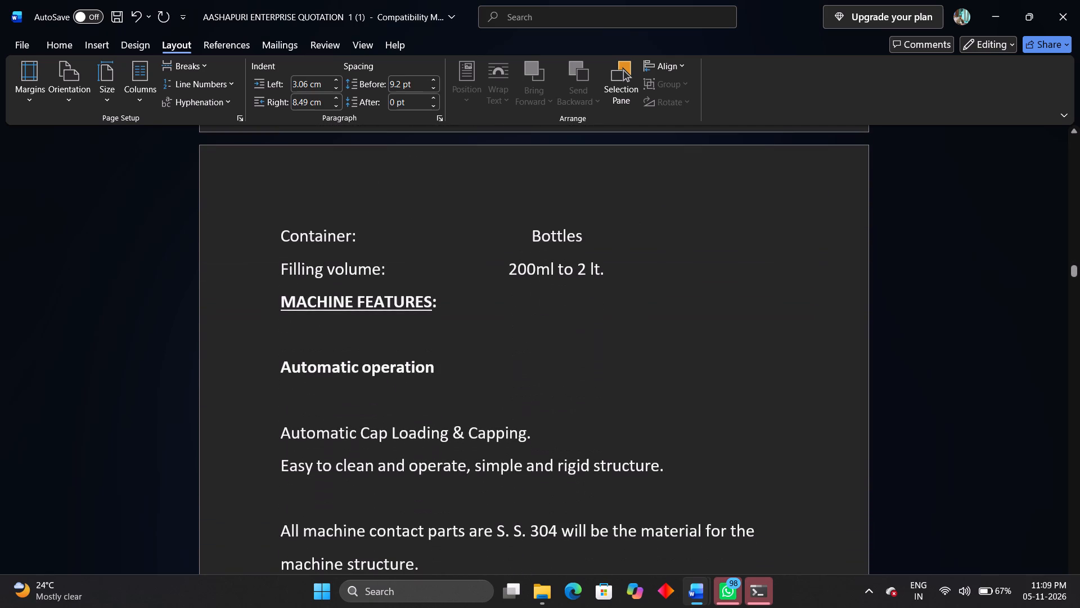
scroll(568, 354, down, 4)
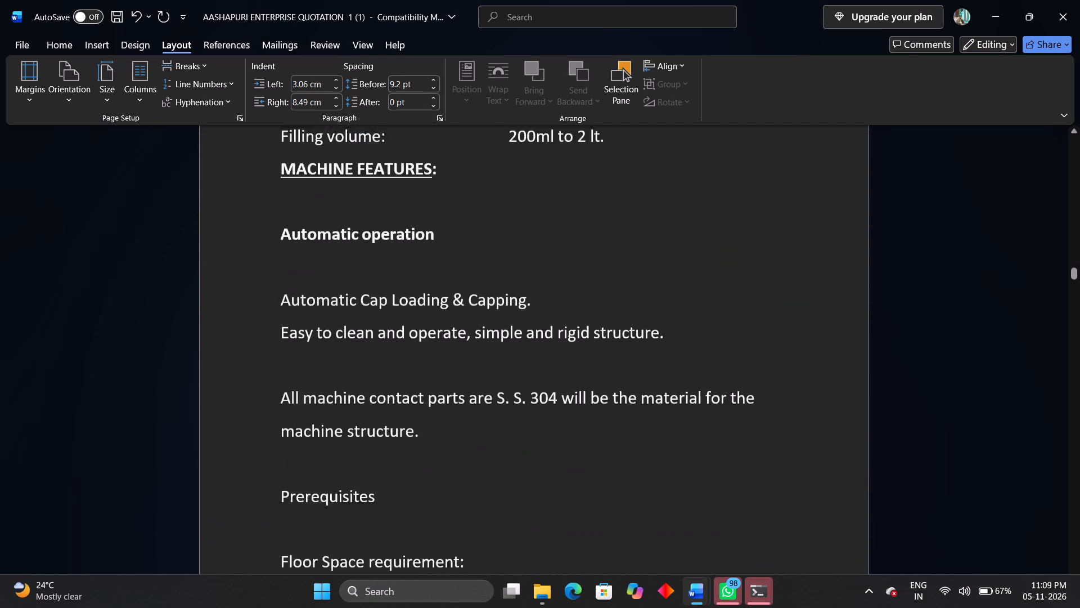
scroll(568, 352, down, 6)
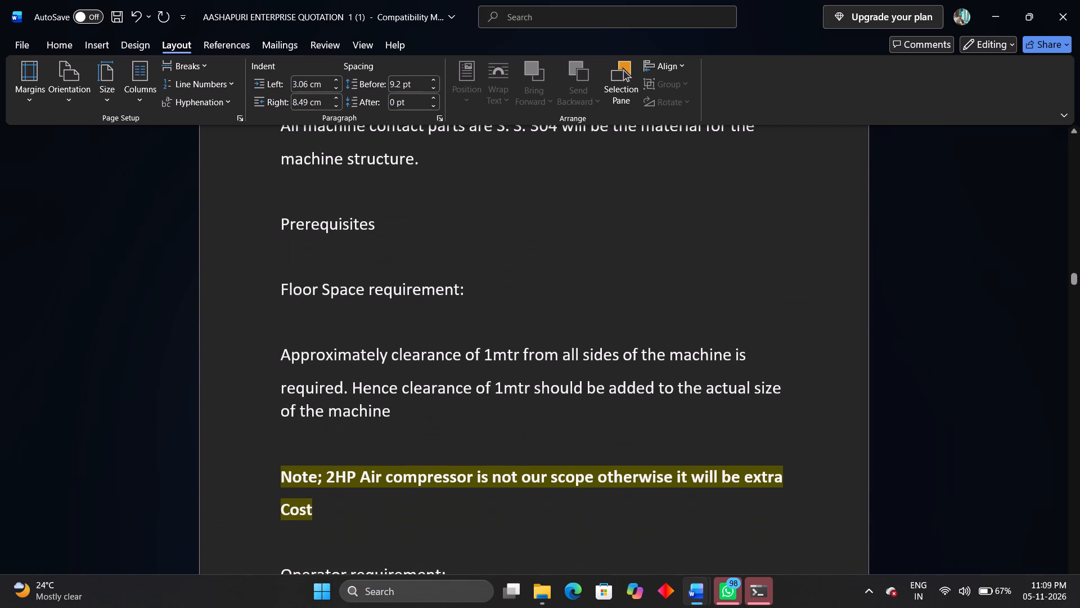
scroll(568, 352, down, 4)
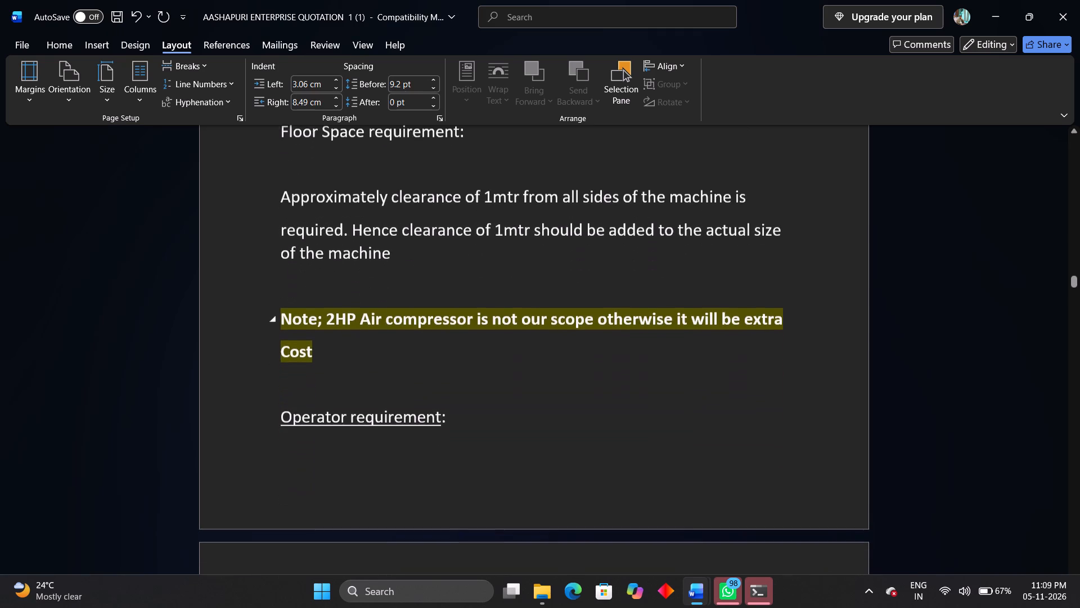
Review the operator requirement, the essential conditions and the closing signature section at the end of the quotation.
scroll(568, 352, down, 8)
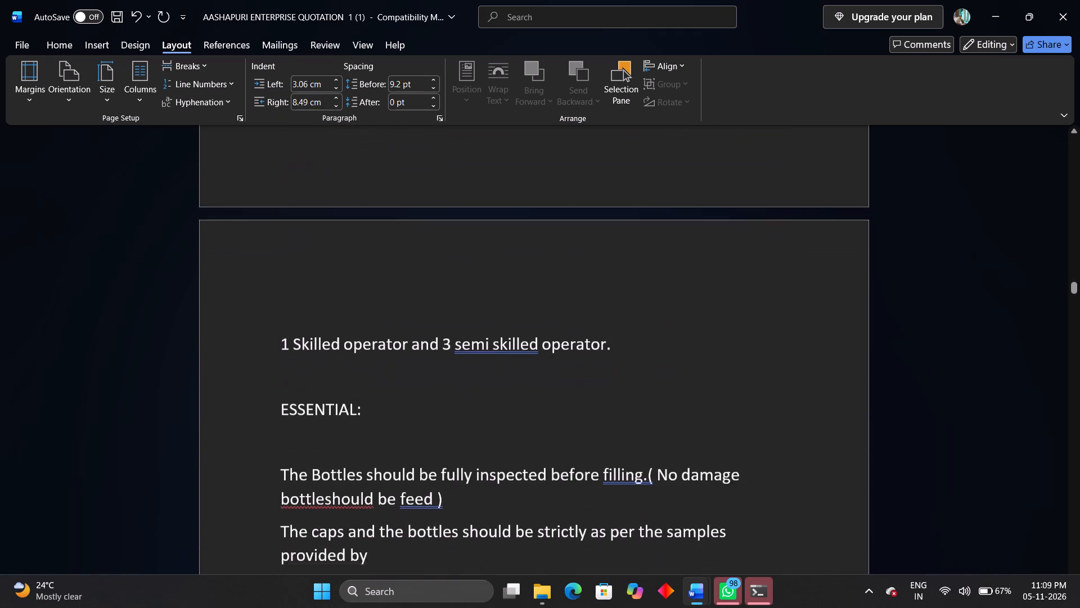
scroll(568, 352, down, 2)
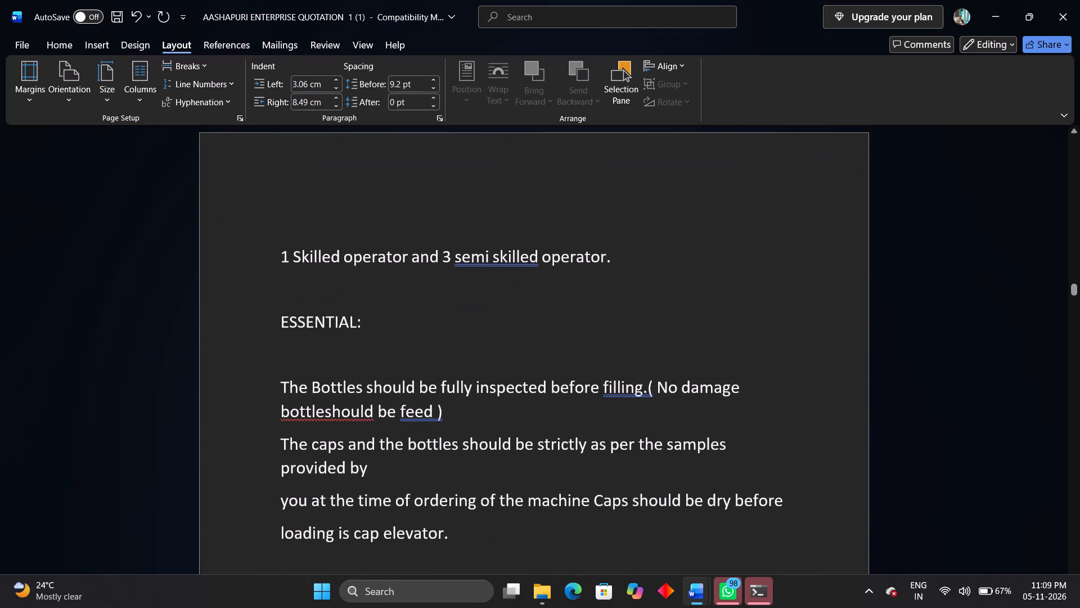
scroll(568, 352, down, 5)
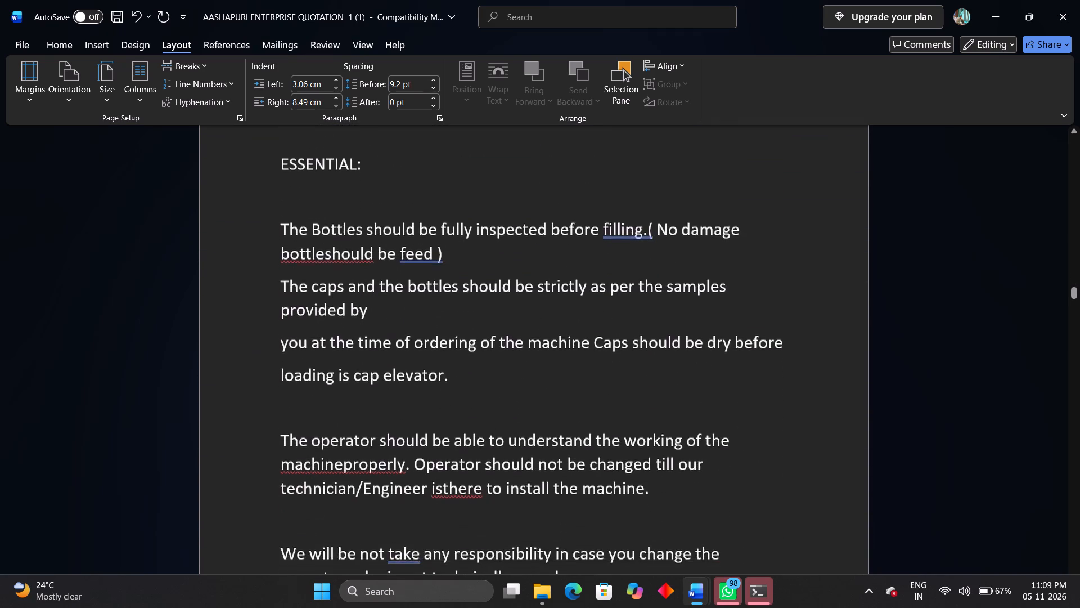
scroll(568, 352, down, 20)
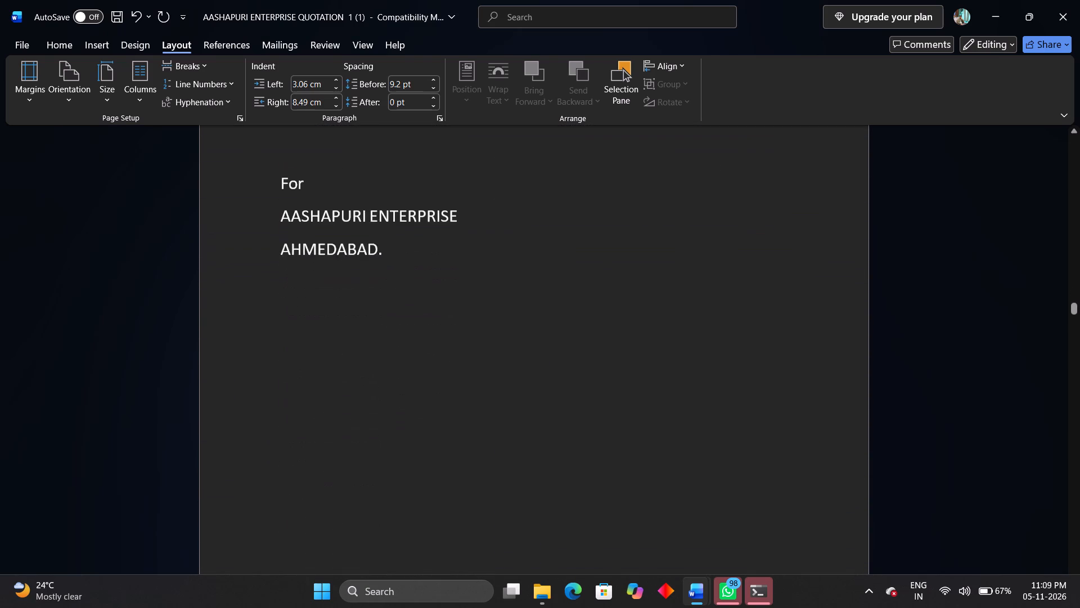
scroll(569, 347, down, 7)
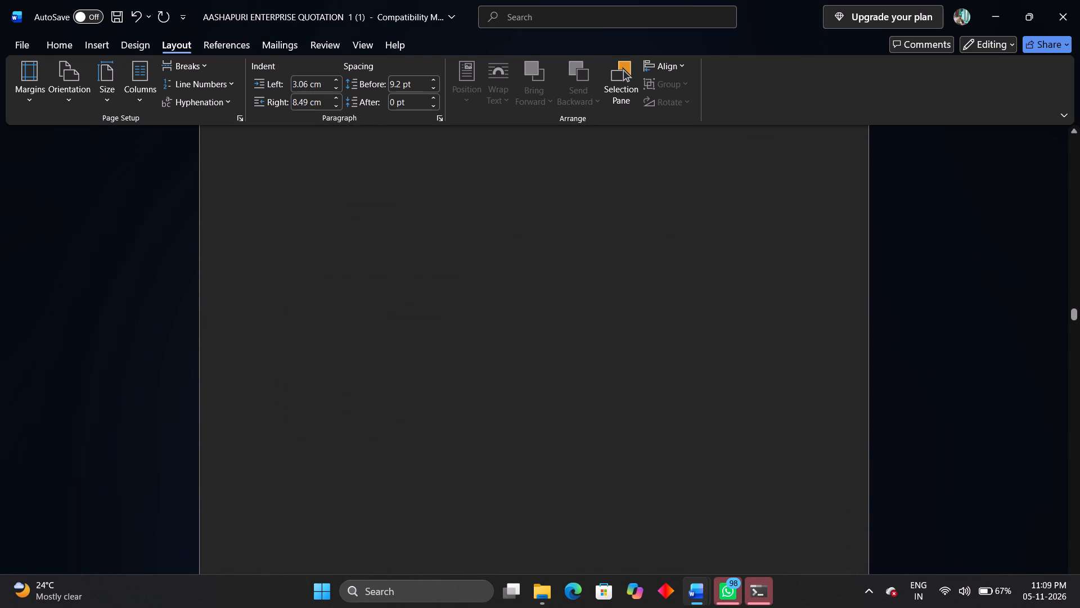
scroll(569, 347, up, 20)
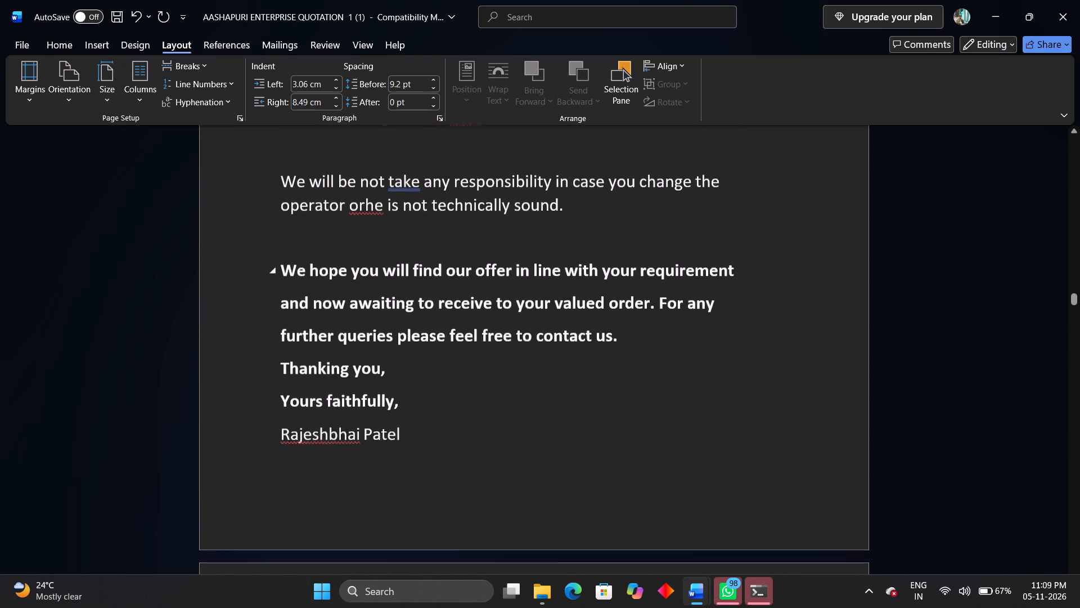
Save the revised quotation document.
key(ctrl+s)
key(ctrl+s)
key(ctrl+s)
key(ctrl+s)
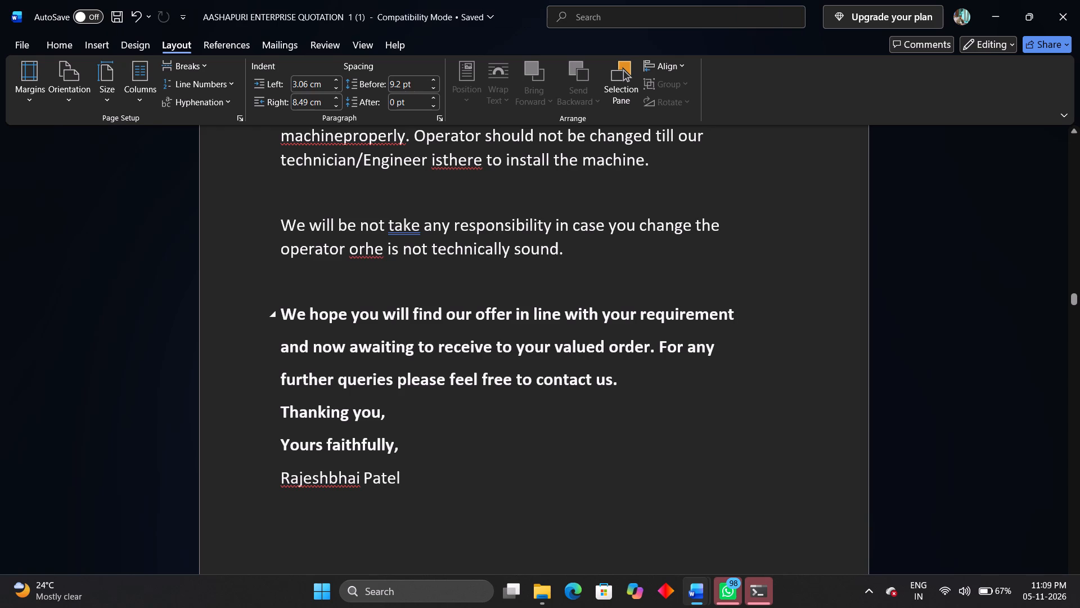
key(ctrl+s)
key(ctrl+s)
key(ctrl+s)
key(ctrl+s)
key(ctrl+s)
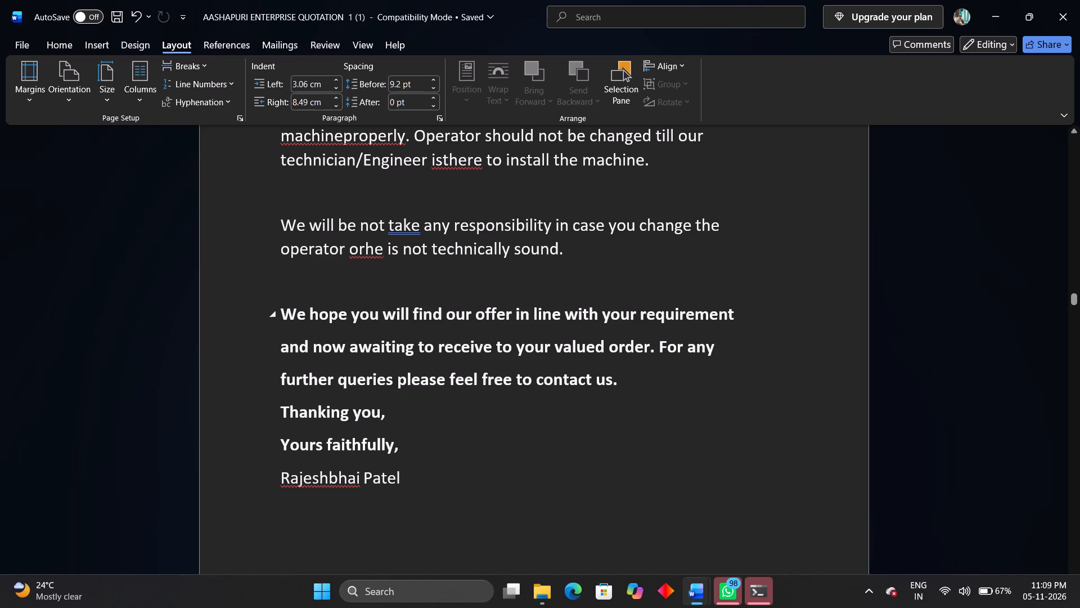
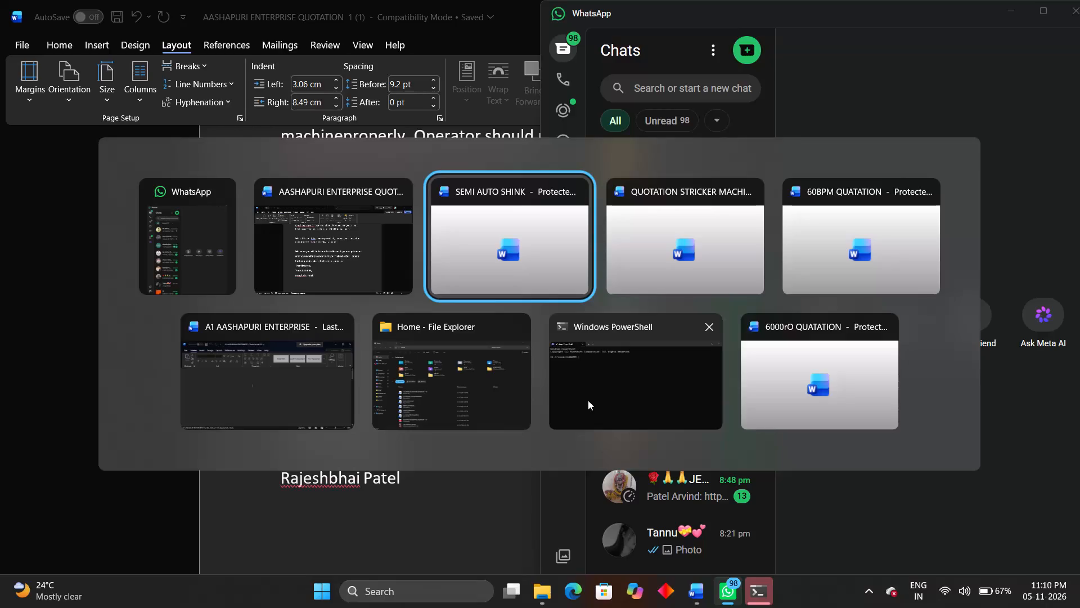
Open the QUOTATION STRICKER MACHINE document from the recent files in File Explorer and enable it for editing.
key(alt+Down)
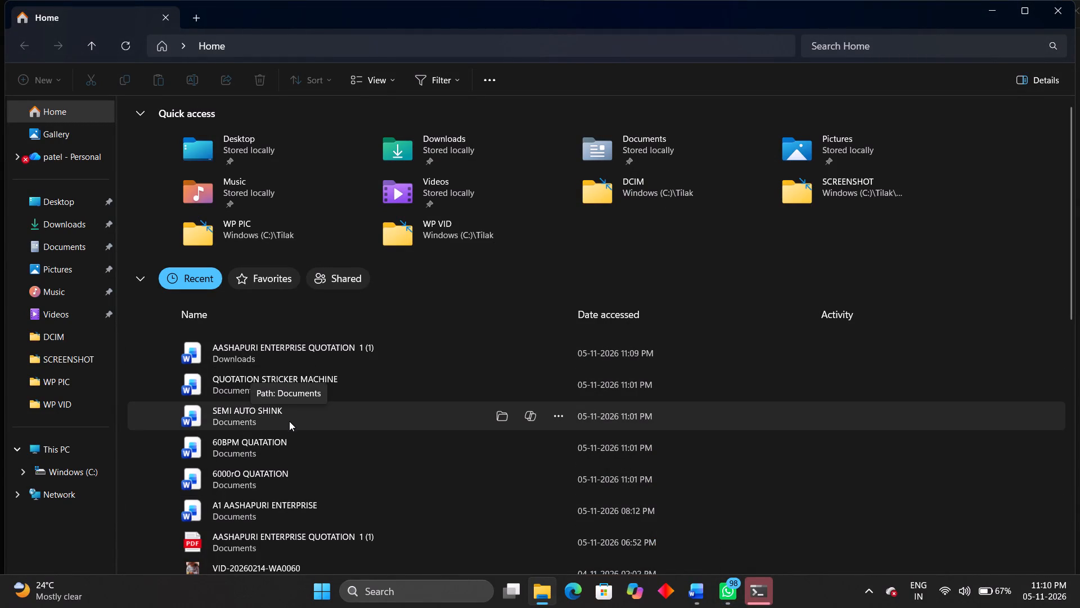
double_click(316, 380)
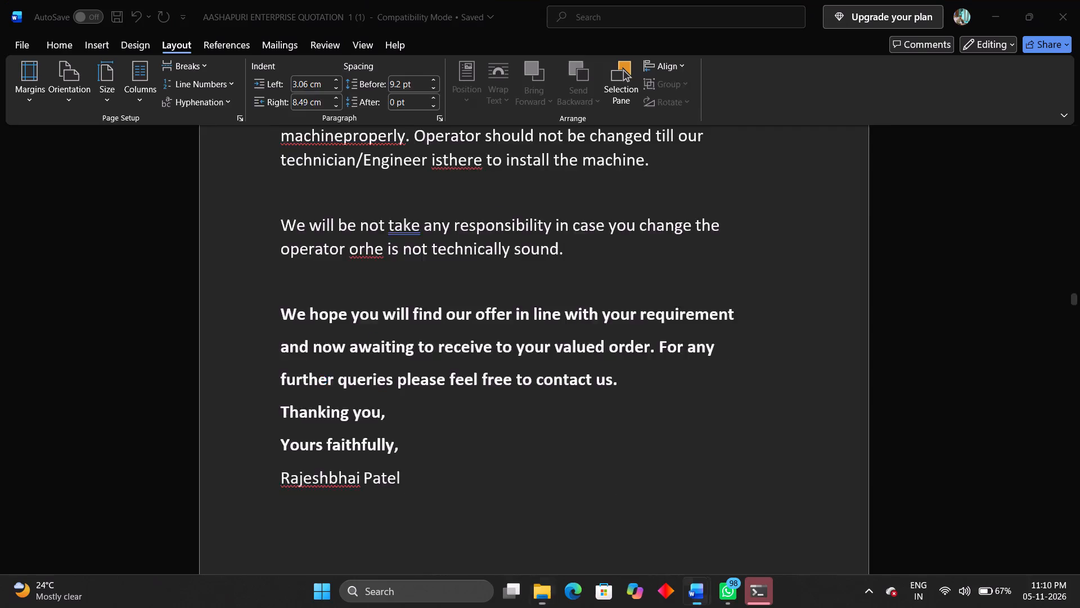
click(844, 104)
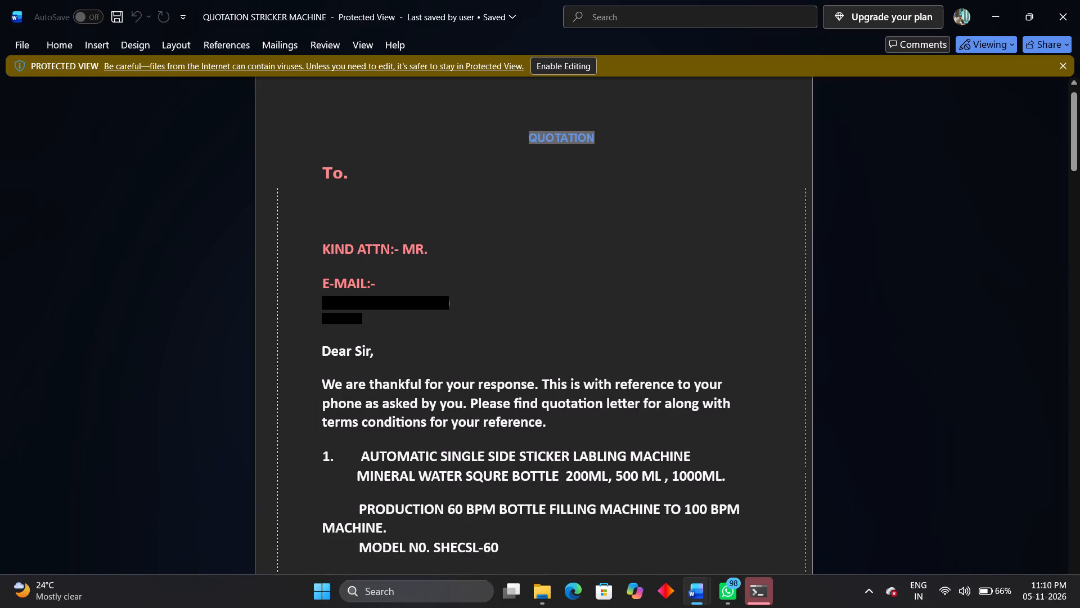
click(555, 64)
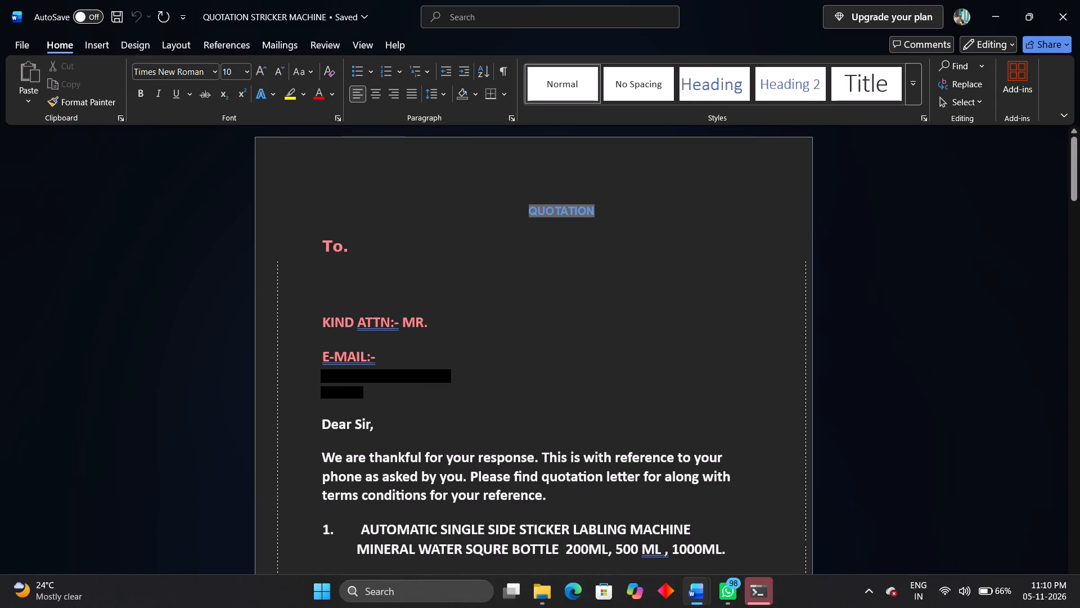
Look through the sticker labelling machine quotation, covering the price, technical specification, salient features and closing signature.
scroll(763, 251, down, 11)
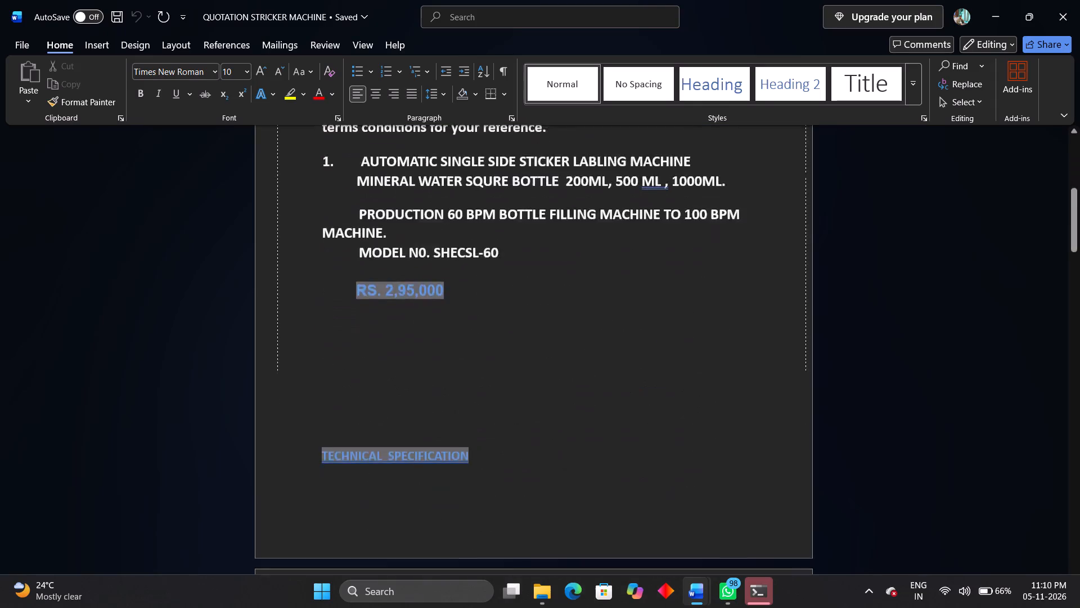
scroll(715, 286, down, 14)
scroll(715, 287, down, 7)
scroll(713, 288, down, 16)
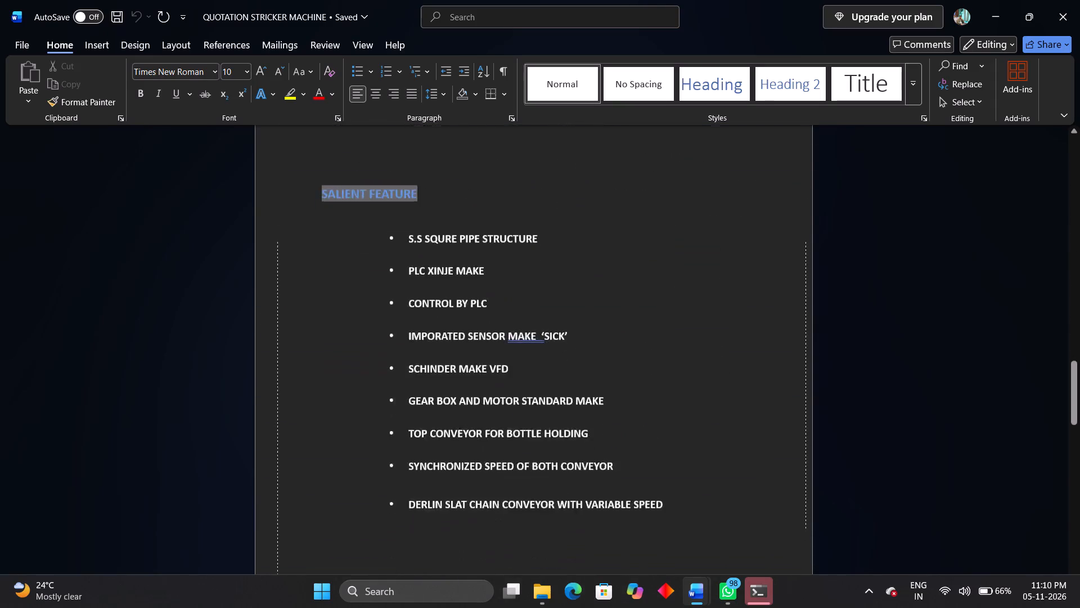
scroll(713, 290, down, 16)
scroll(377, 225, up, 3)
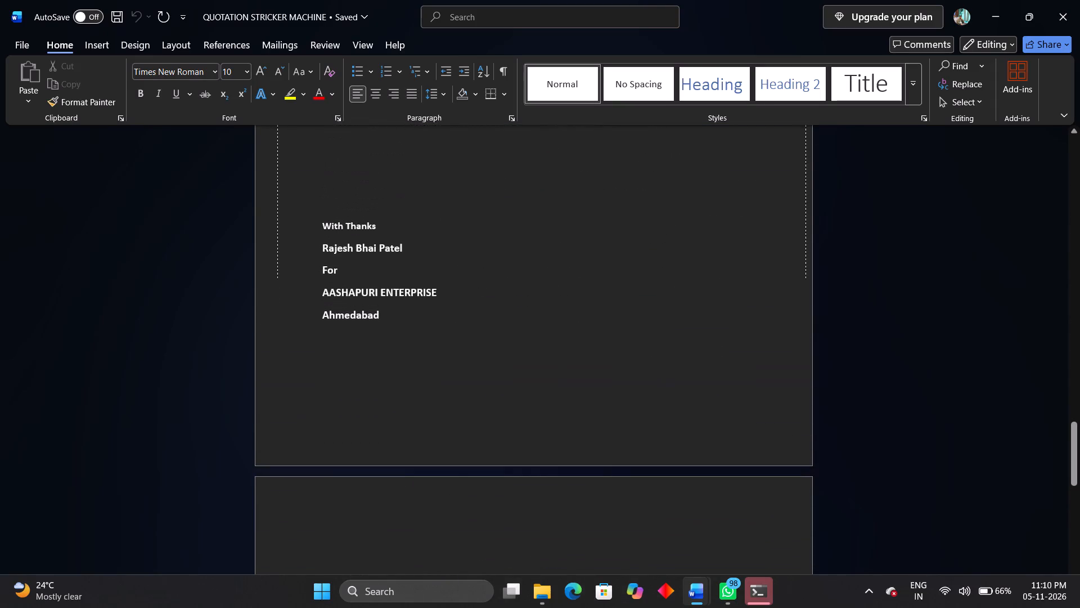
scroll(380, 223, up, 9)
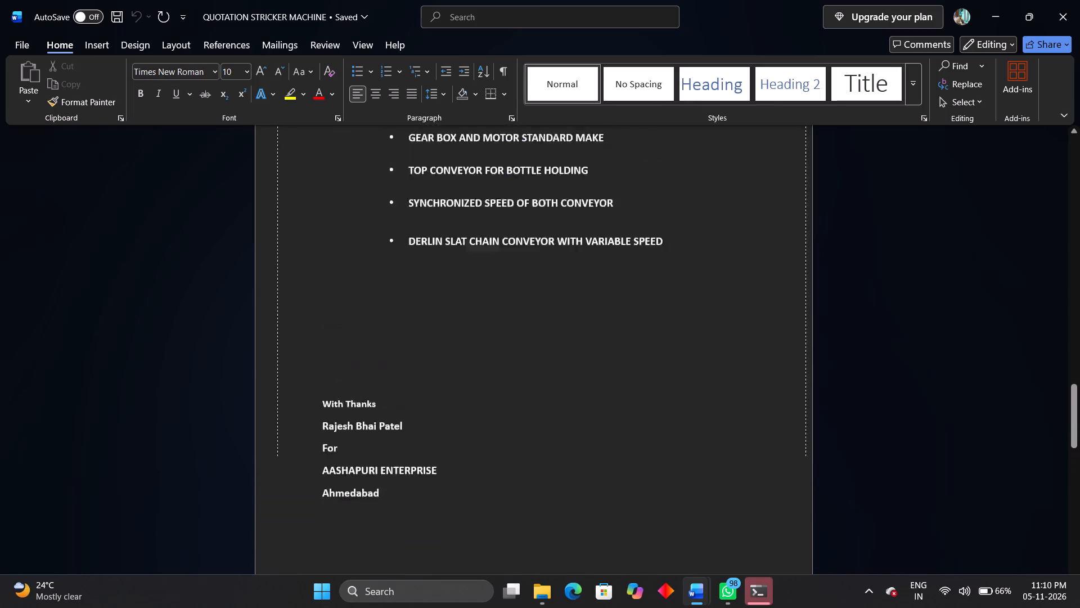
scroll(381, 221, up, 20)
scroll(381, 221, up, 12)
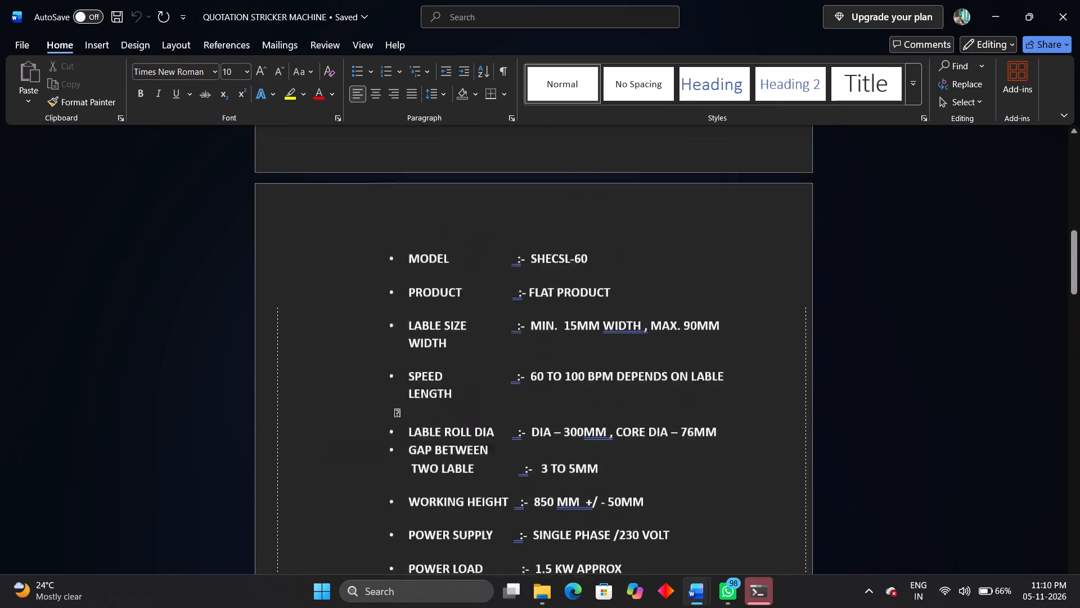
scroll(389, 216, up, 20)
Delete the E-MAIL line and the two contact lines beneath it above the "Dear Sir," salutation.
scroll(392, 214, down, 2)
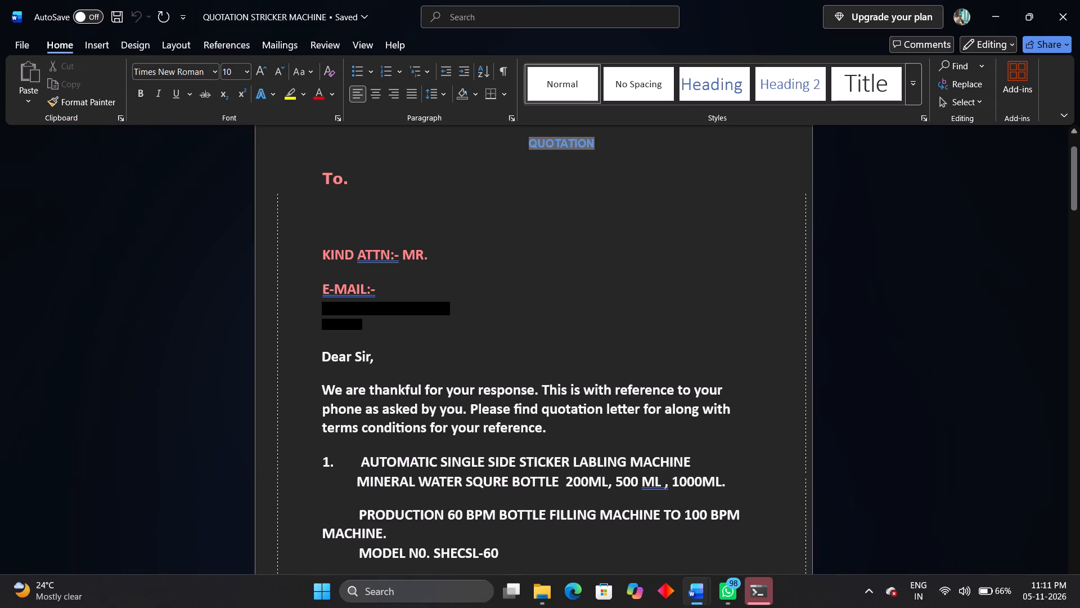
scroll(398, 235, down, 1)
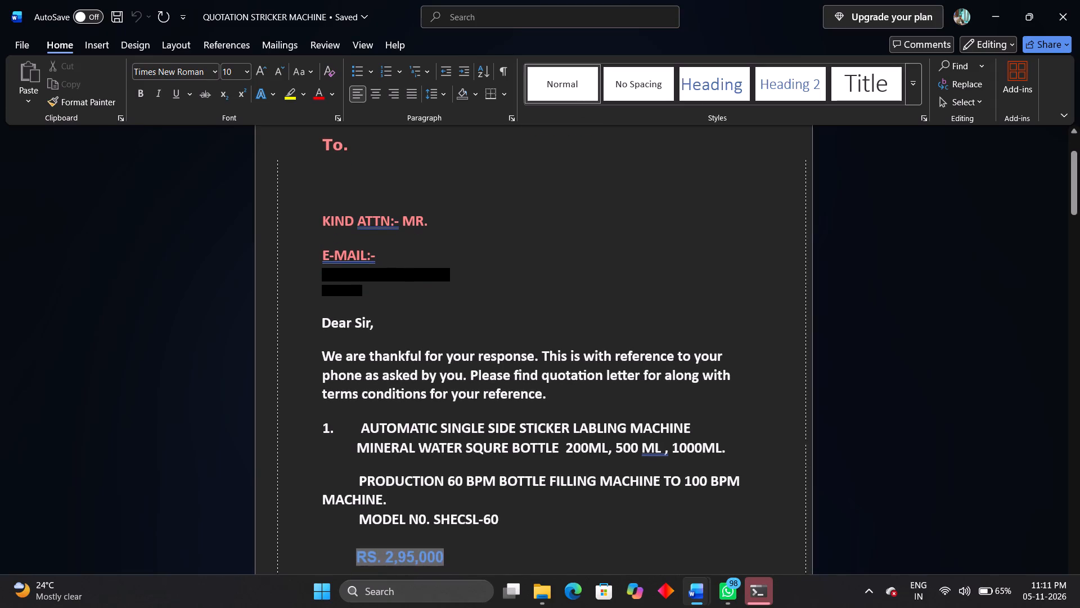
drag(364, 290, 322, 259)
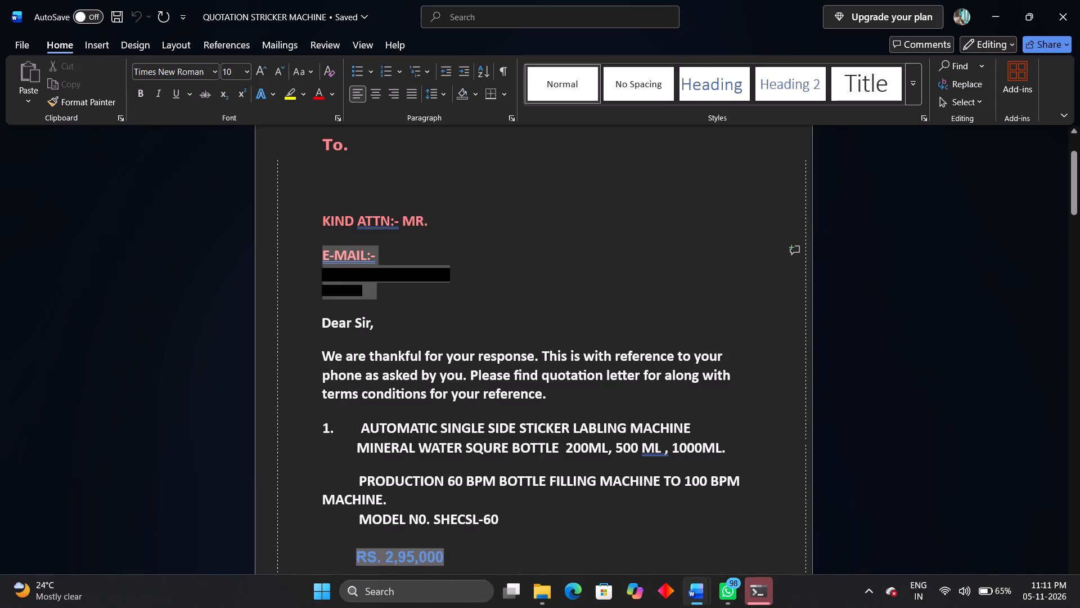
drag(322, 259, 324, 256)
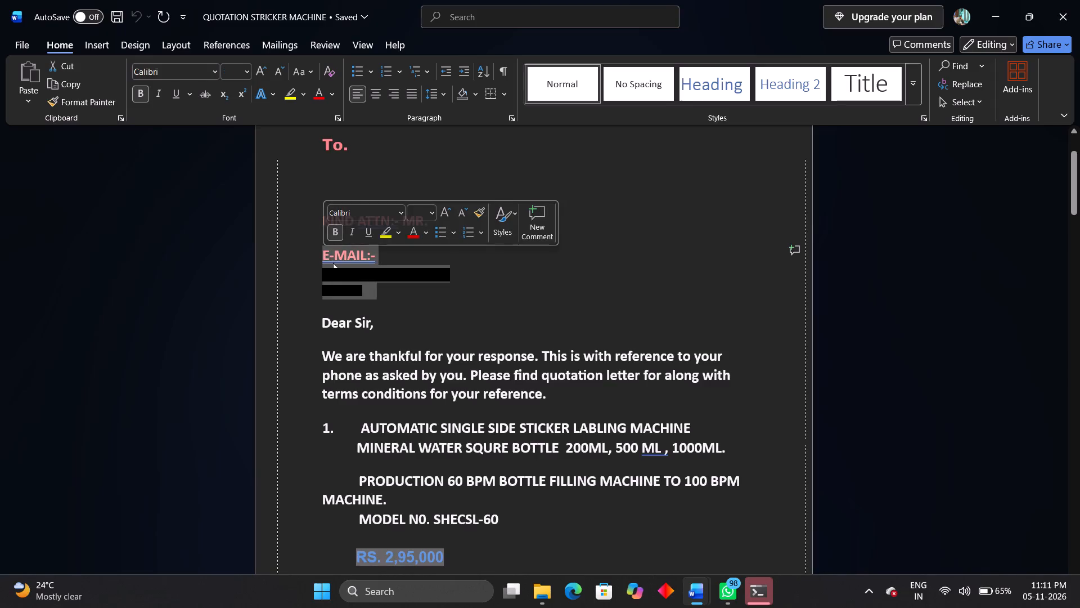
key(BackSpace)
Delete the "KIND ATTN:- MR." line from the quotation's address block.
scroll(434, 328, up, 3)
click(440, 325)
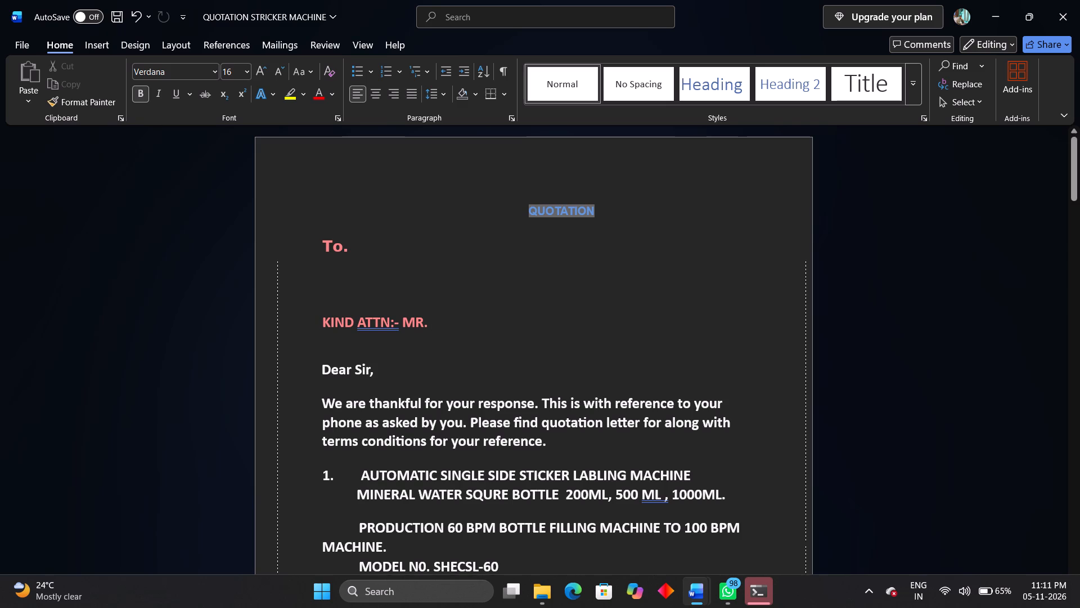
key(BackSpace)
key(BackSpace)
key(BackSpace)
key(BackSpace)
key(BackSpace)
key(BackSpace)
key(BackSpace)
key(BackSpace)
key(BackSpace)
key(BackSpace)
key(BackSpace)
key(BackSpace)
key(BackSpace)
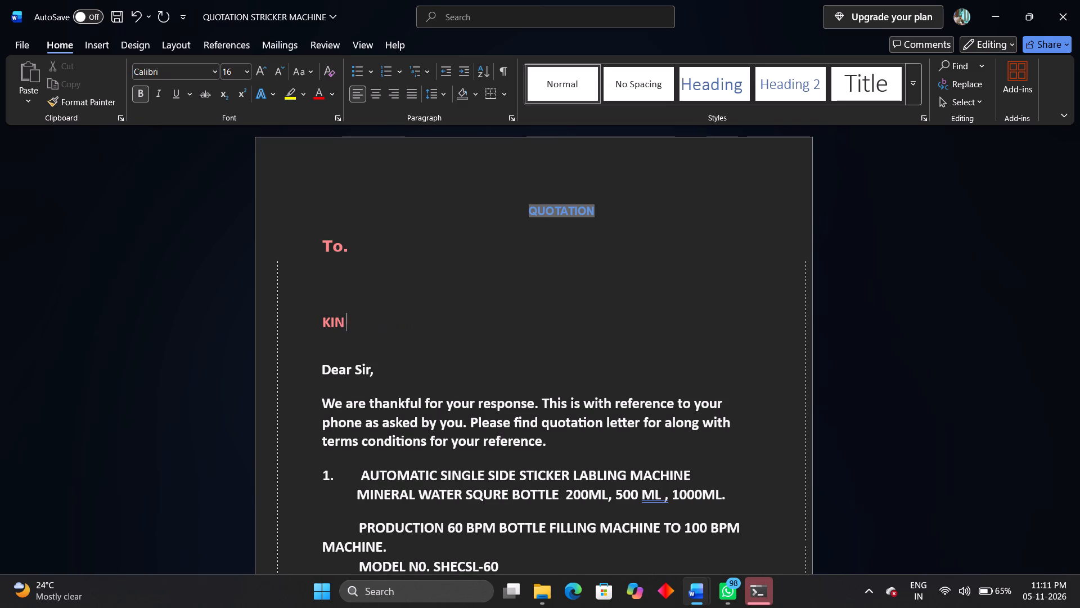
key(BackSpace)
key(BackSpace)
key(BackSpace)
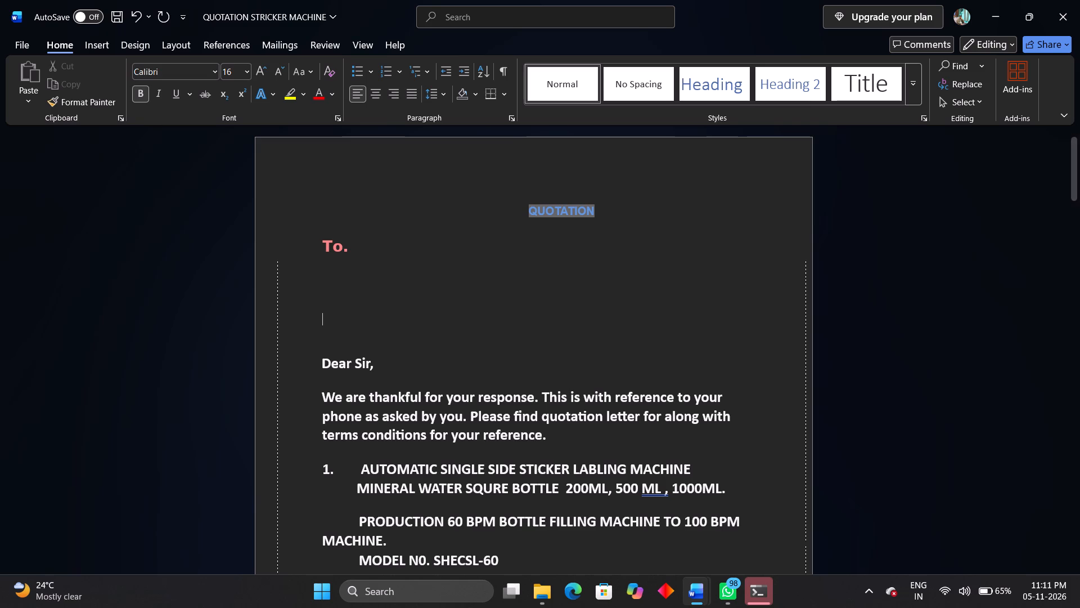
Remove the surplus blank lines between the "To." heading and the "Dear Sir," salutation.
key(BackSpace)
key(BackSpace)
key(BackSpace)
key(BackSpace)
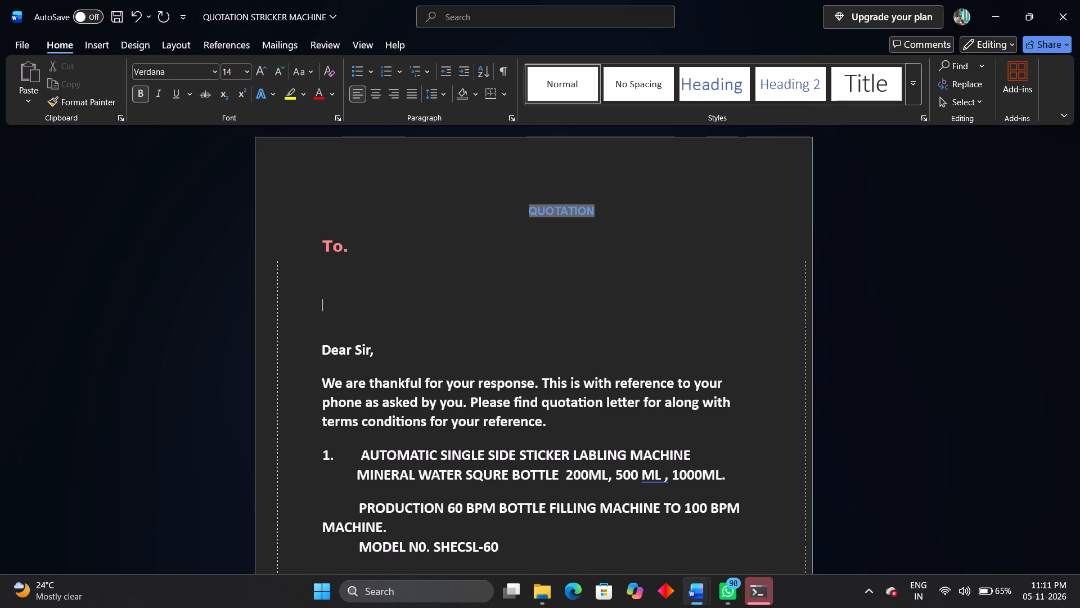
key(BackSpace)
key(BackSpace)
key(BackSpace)
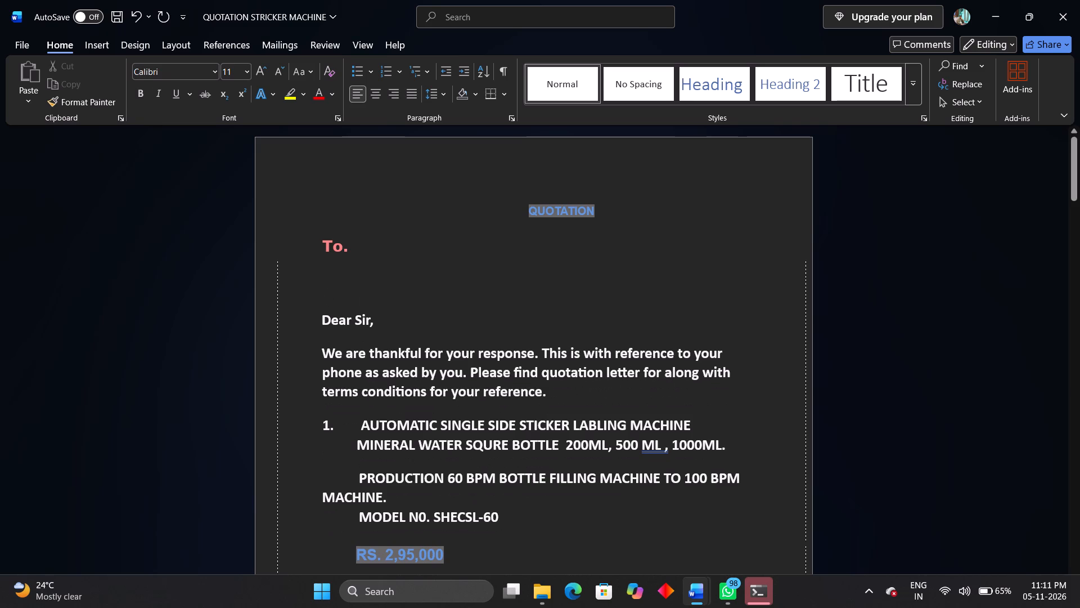
Enter "Nitish Infotech ," as the recipient company beneath the "To." heading.
key(shift+n)
key(shift+i)
text(ti)
text(sh)
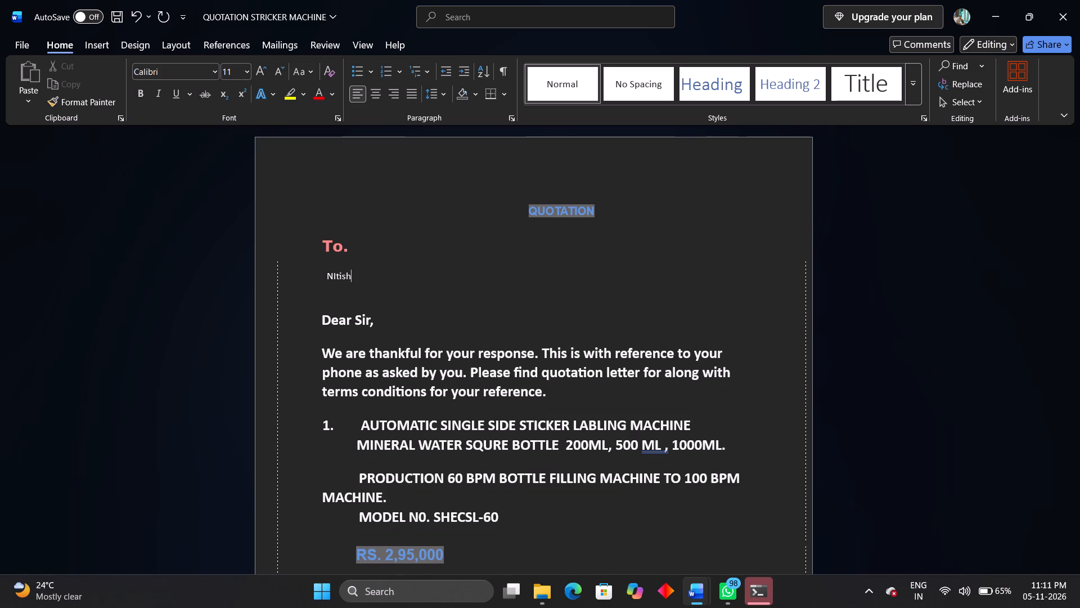
key(space)
key(i)
key(n)
key(BackSpace)
key(BackSpace)
text(INfo)
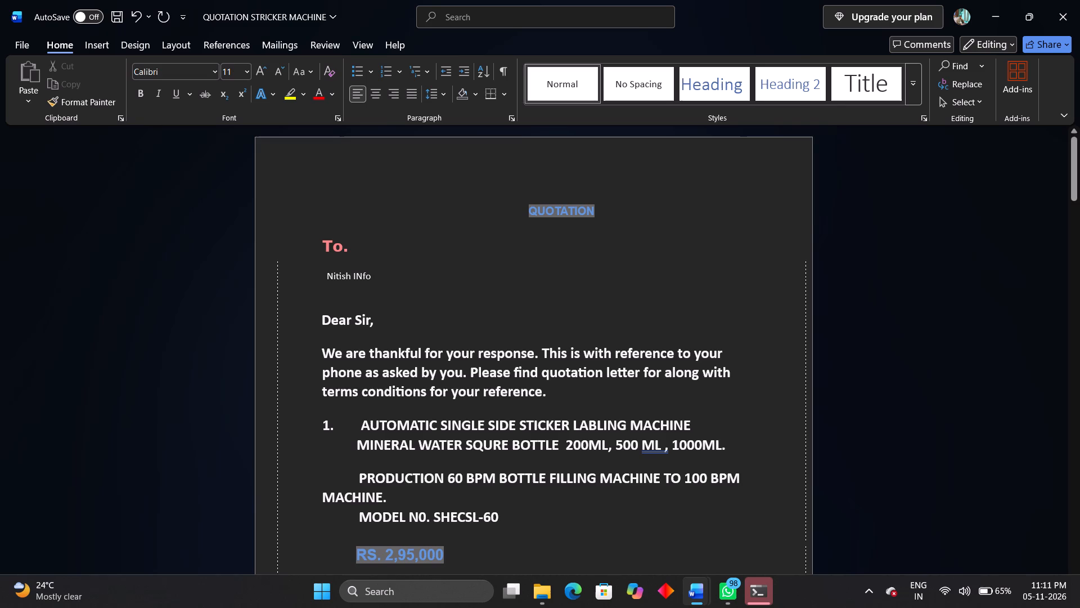
text(te)
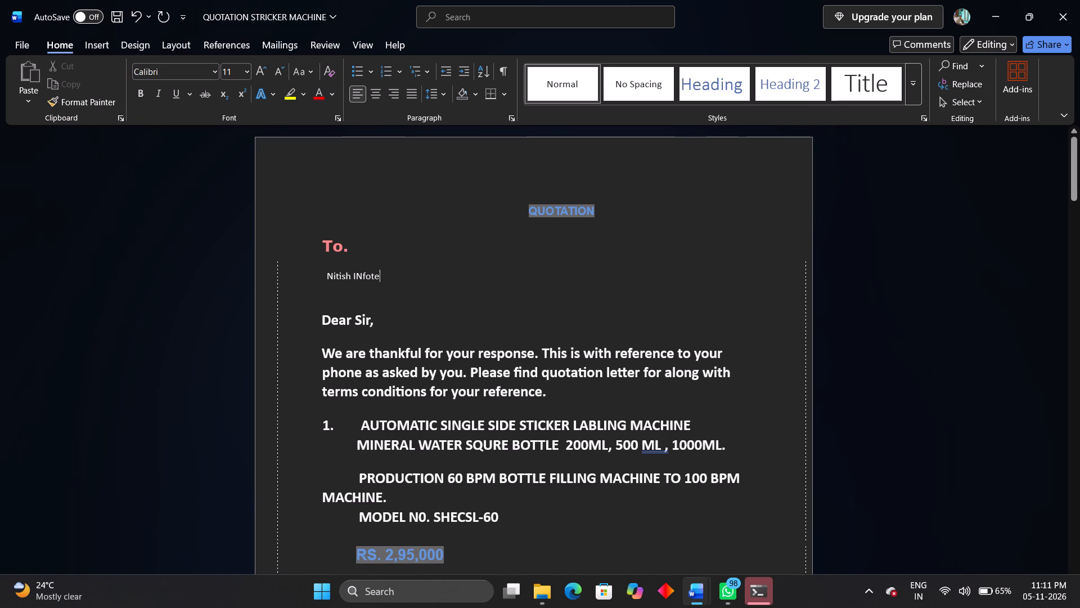
text(ch)
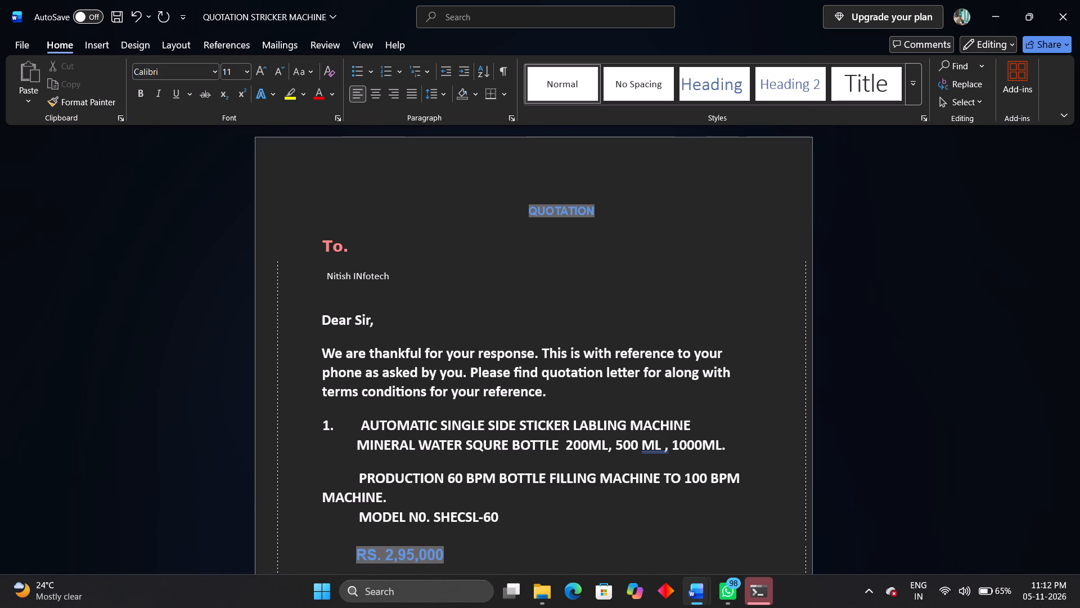
key(space)
key(comma)
Add an indented second line reading "Odisha" below the recipient company name.
key(Return)
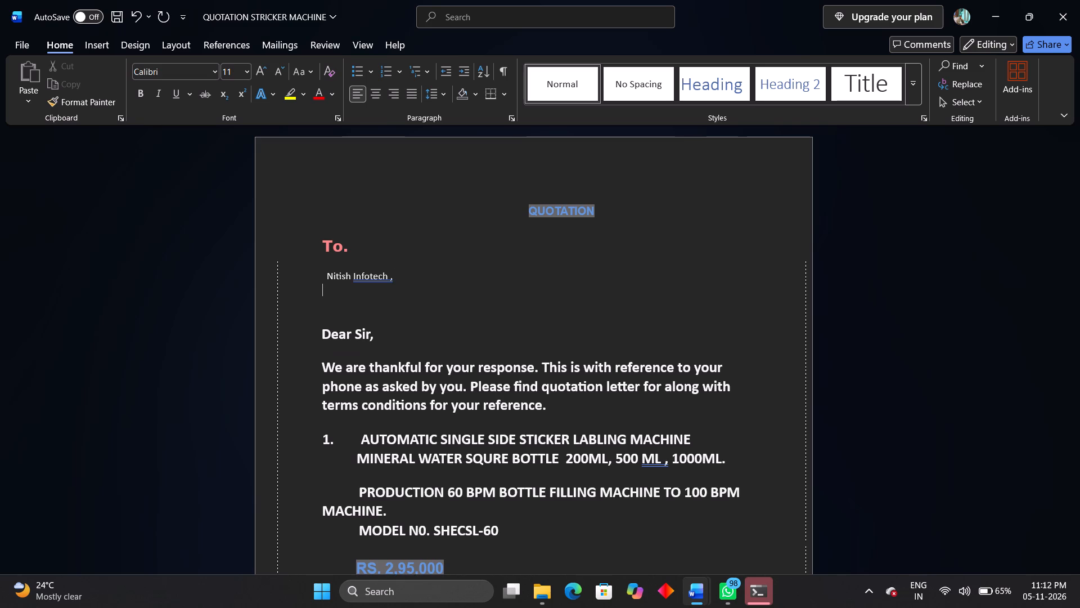
key(o)
key(BackSpace)
key(space)
key(space)
key(space)
text(Odisha)
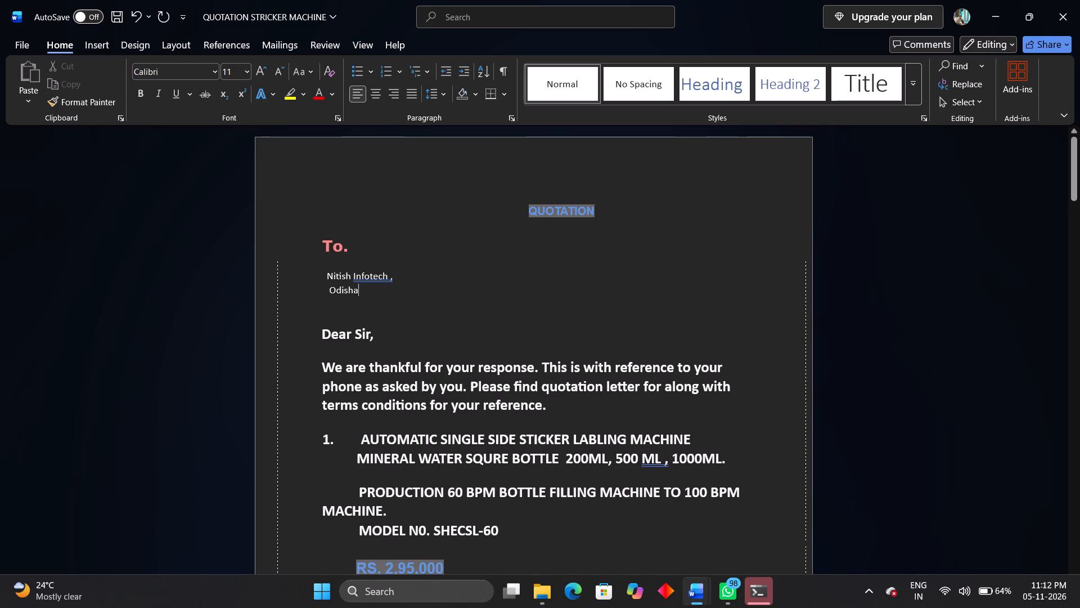
Set the font size of the recipient company and location lines to 14.
drag(326, 275, 340, 293)
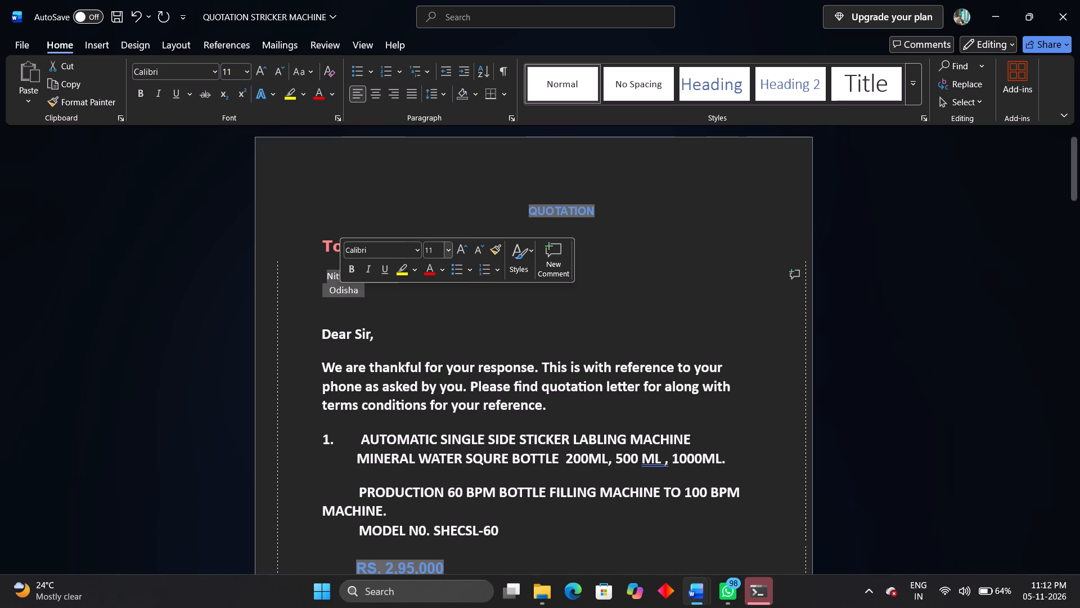
click(444, 253)
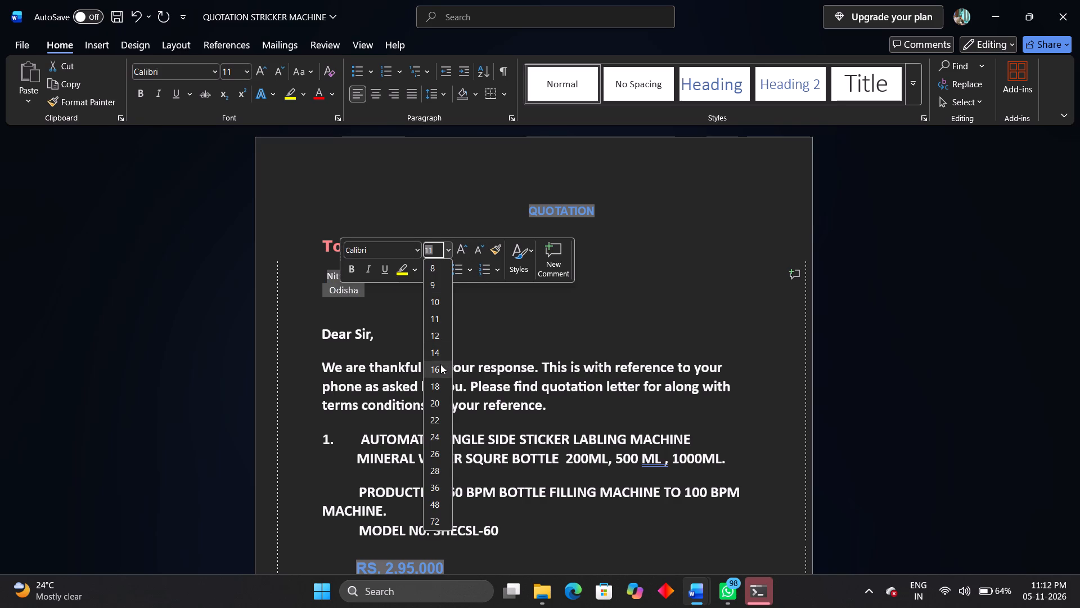
click(440, 357)
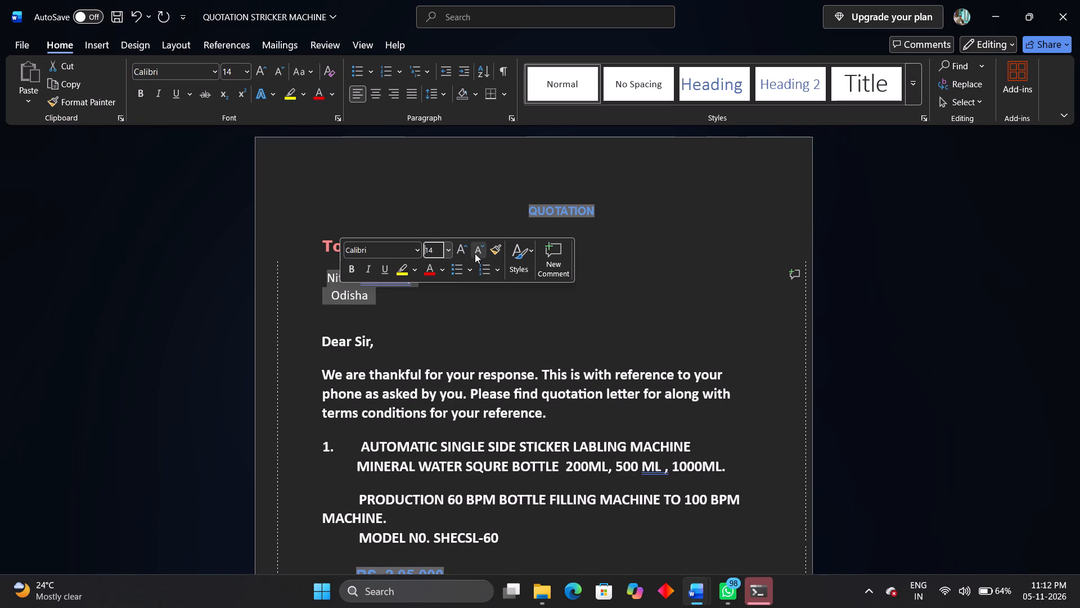
click(412, 270)
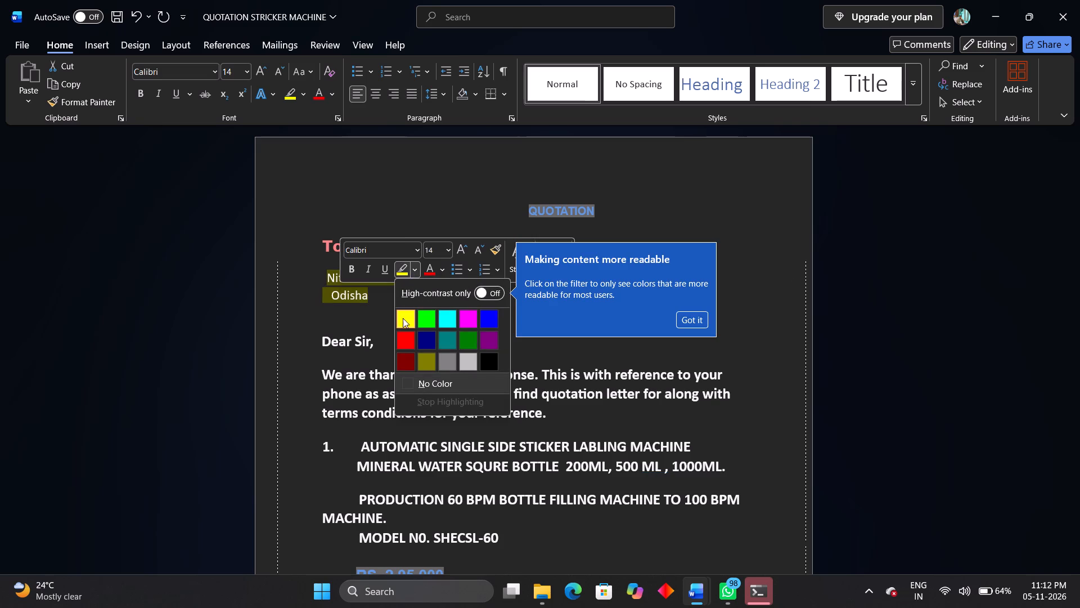
click(715, 211)
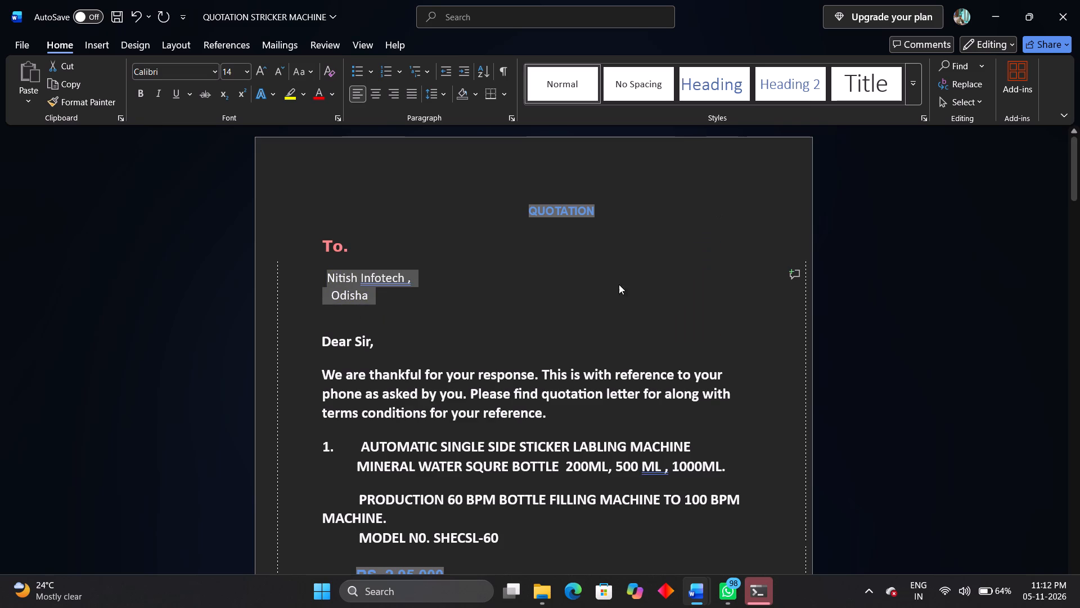
Review the sticker labelling machine quotation from the recipient lines through the technical specification and salient features to the end.
click(494, 309)
scroll(511, 331, down, 1)
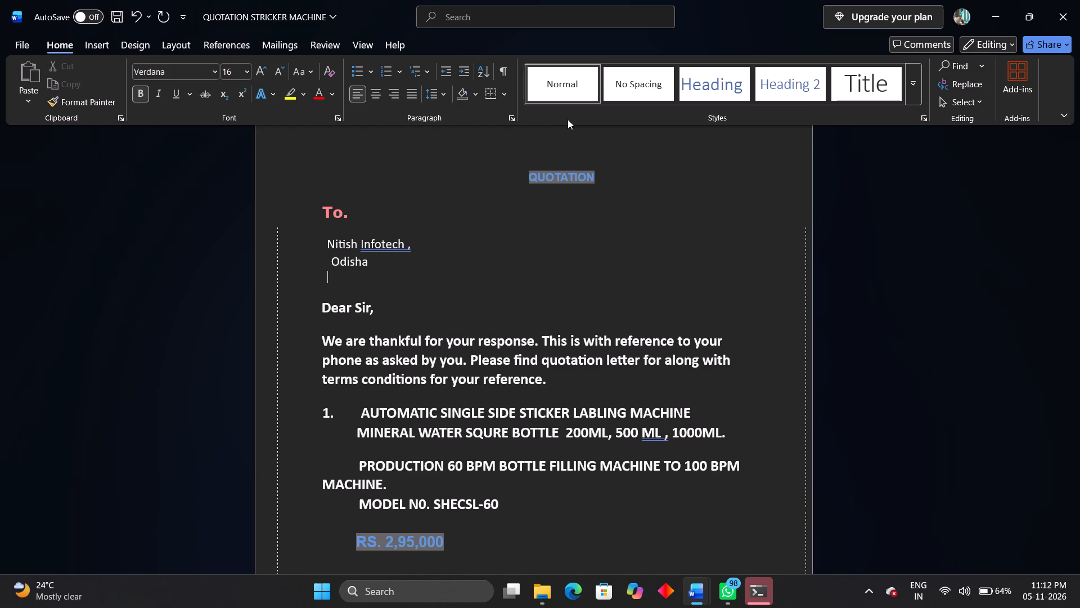
scroll(568, 119, down, 1)
scroll(624, 279, down, 3)
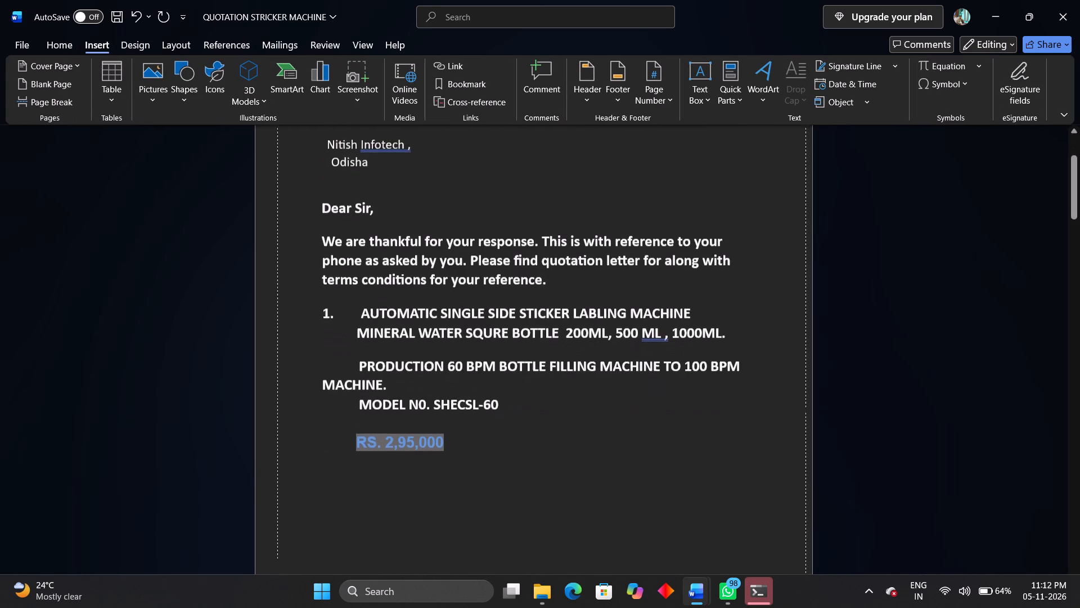
scroll(623, 276, down, 4)
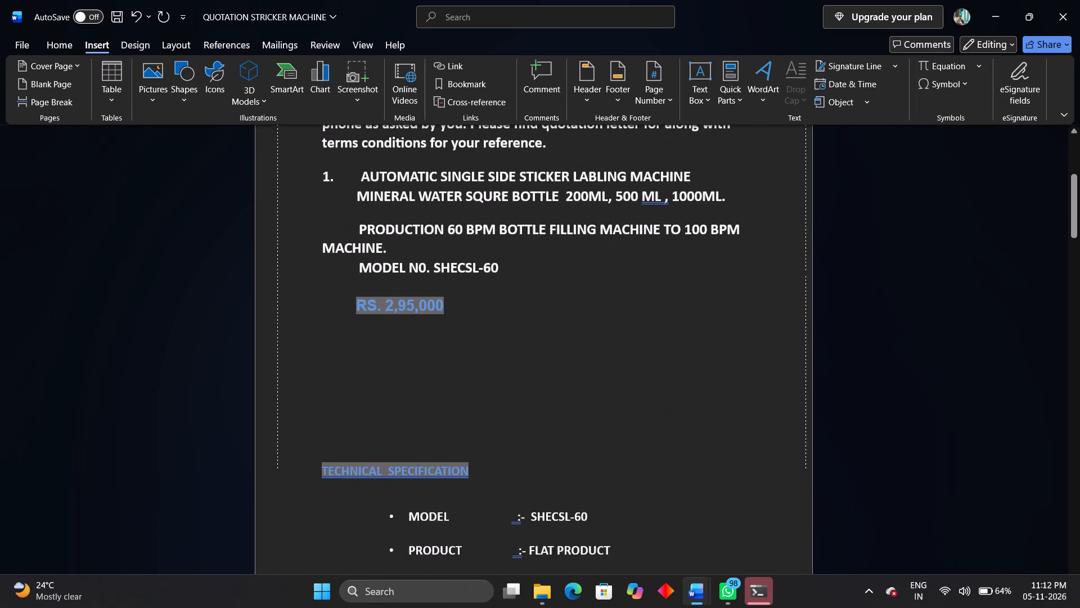
scroll(623, 276, up, 1)
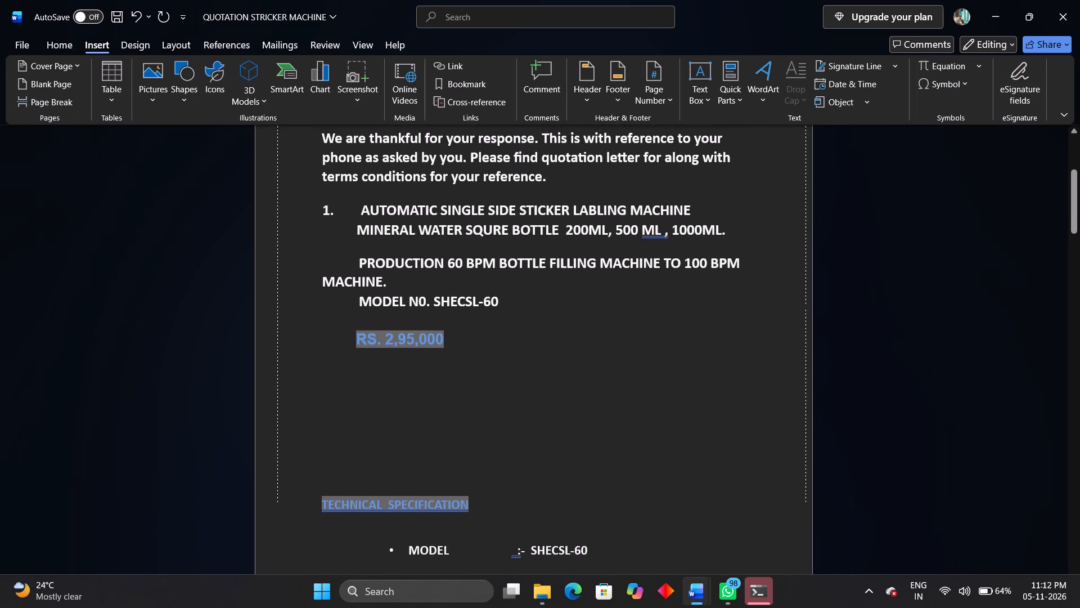
scroll(623, 276, down, 4)
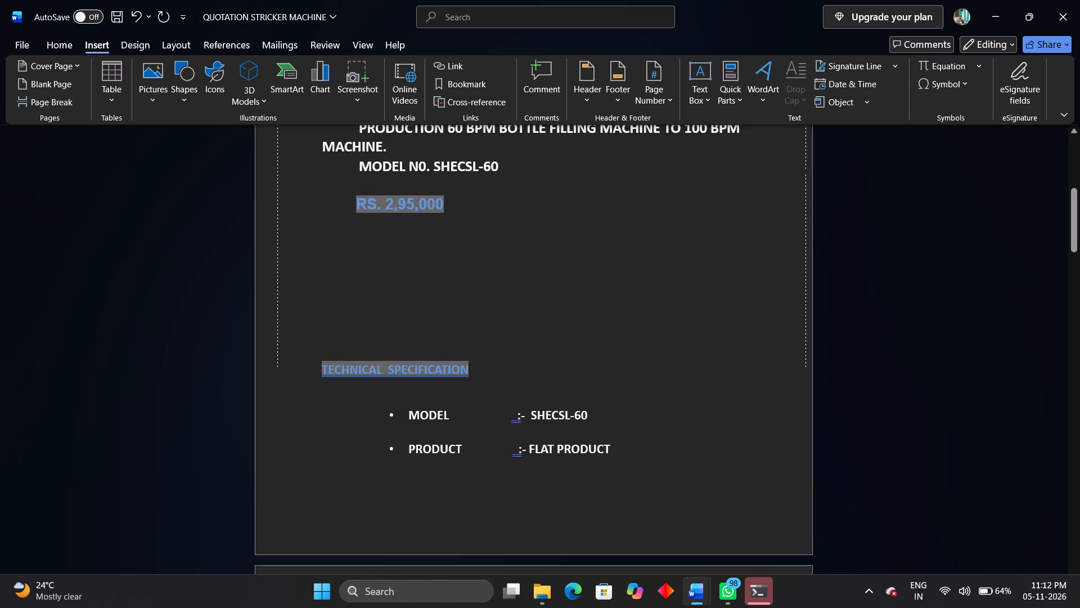
scroll(508, 162, down, 5)
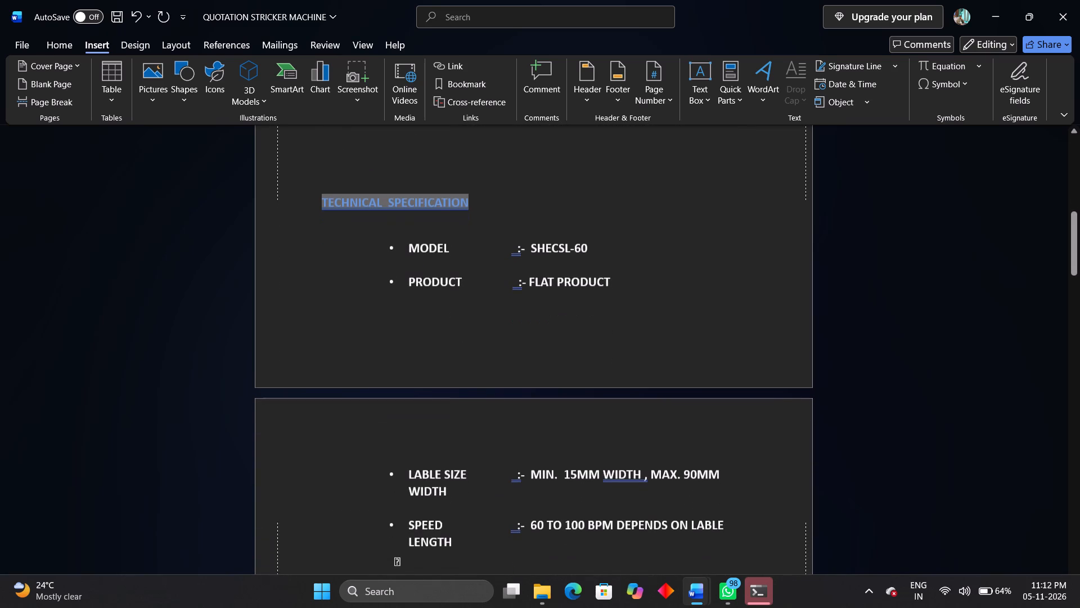
scroll(506, 217, down, 1)
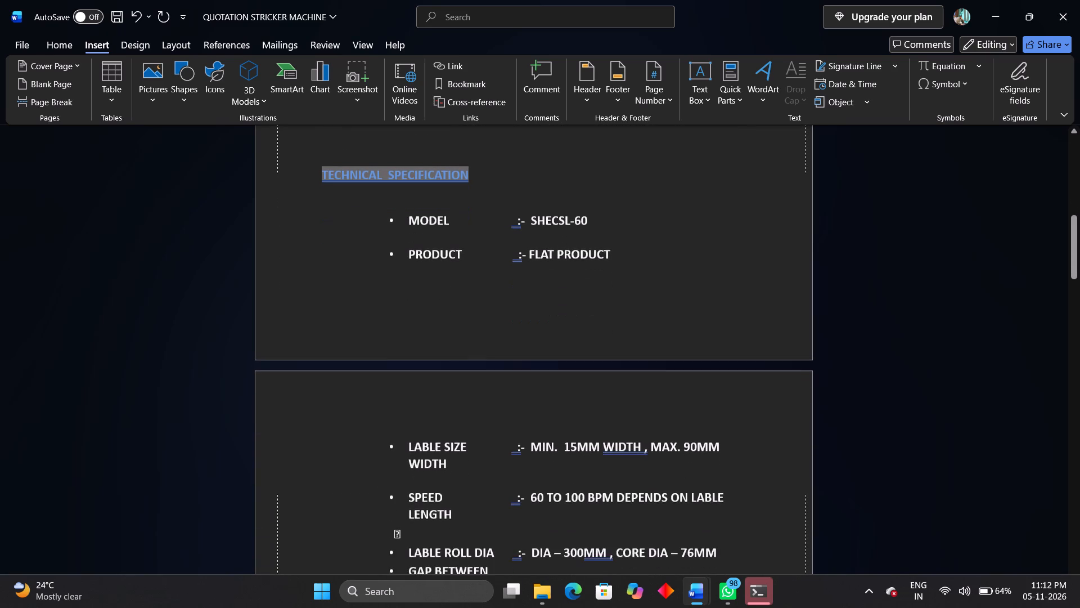
scroll(506, 217, down, 8)
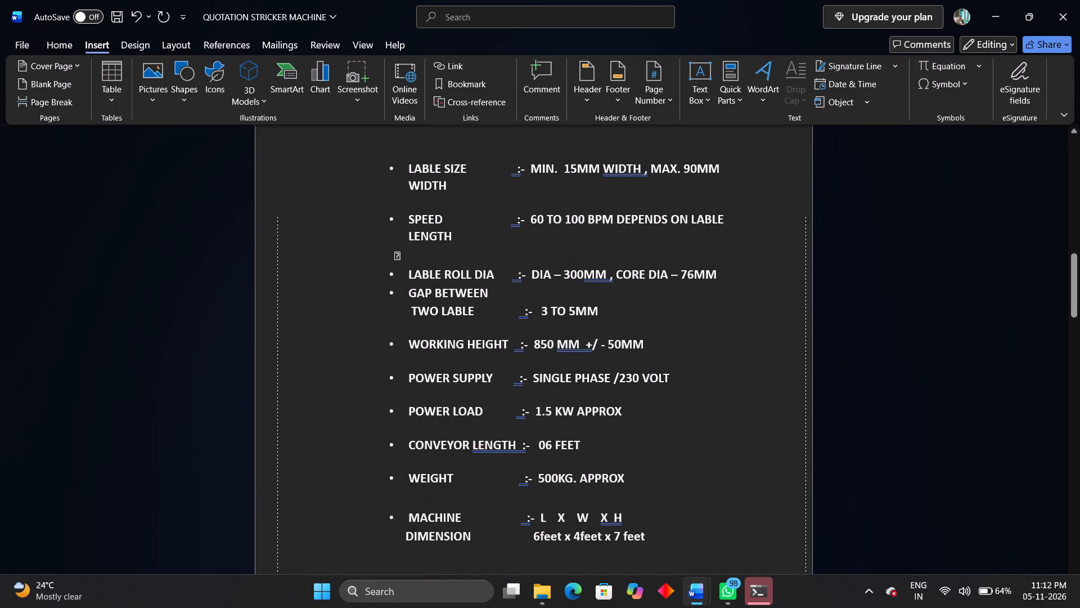
scroll(506, 217, down, 1)
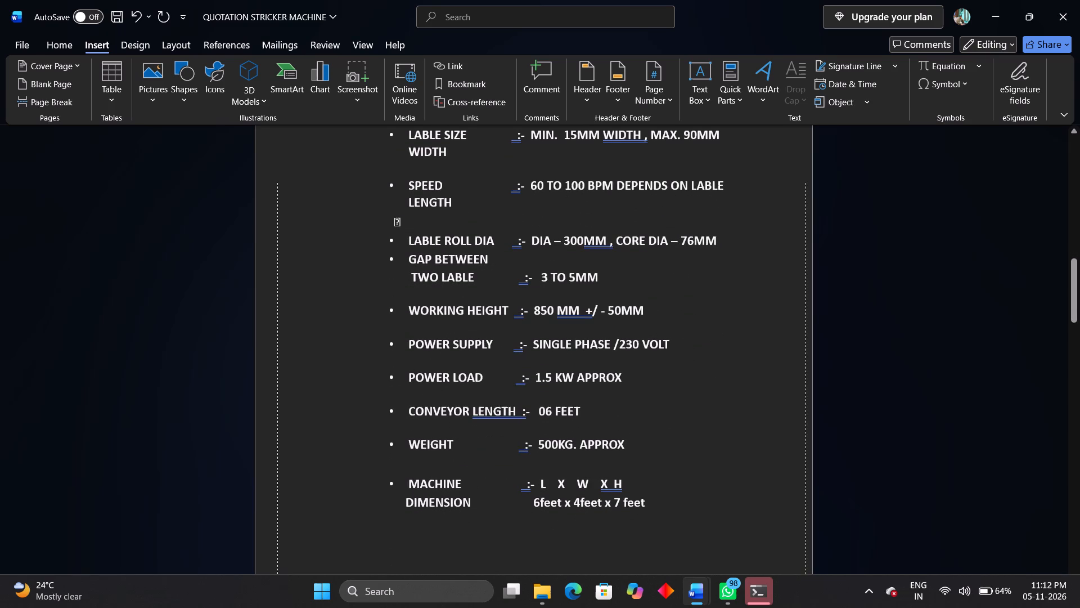
scroll(506, 217, down, 7)
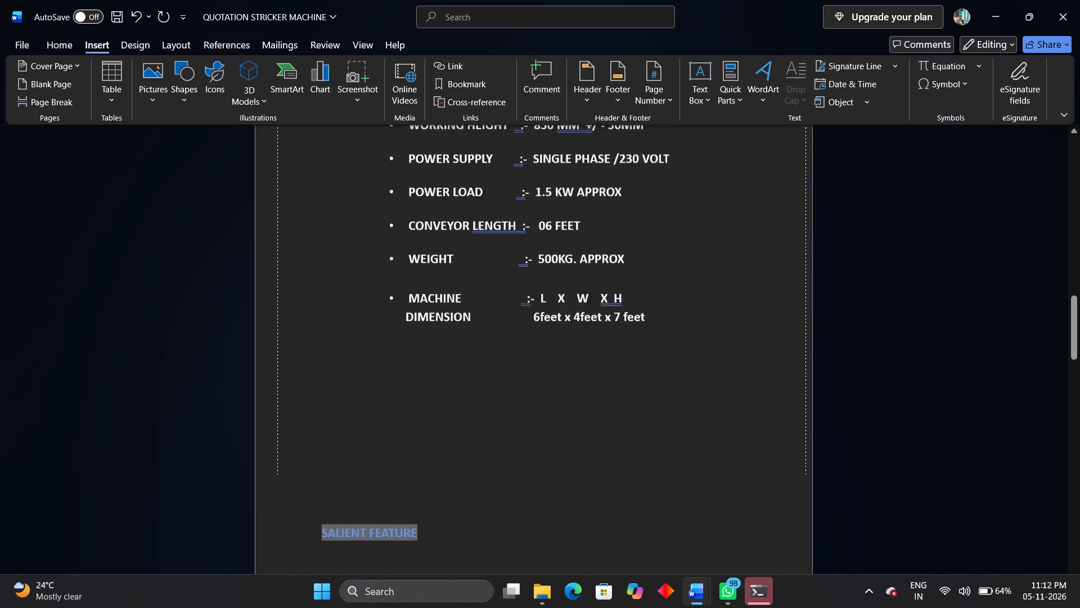
scroll(506, 217, down, 17)
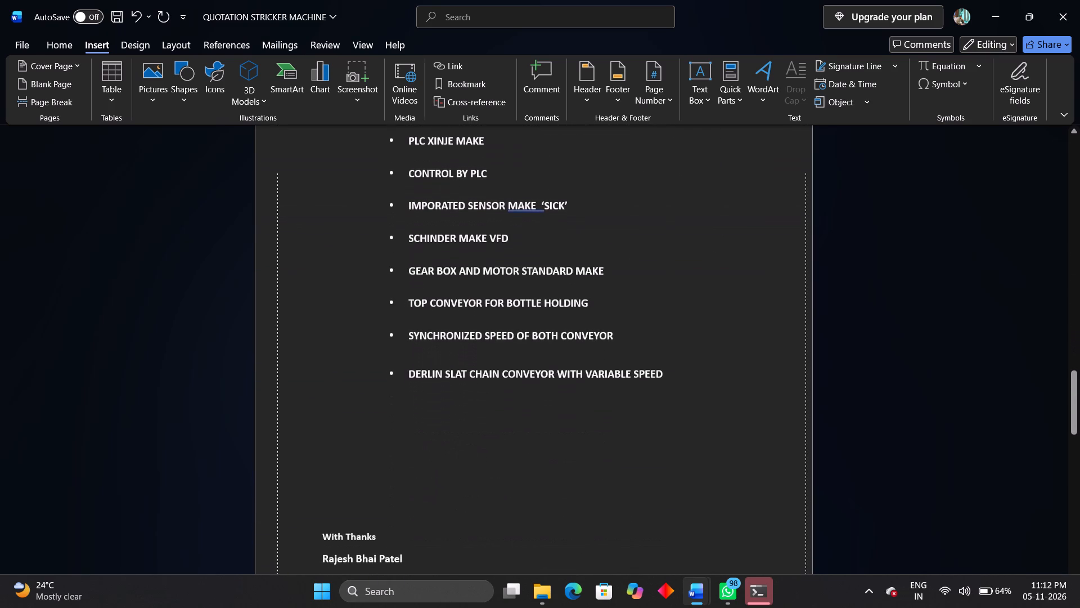
scroll(507, 217, down, 11)
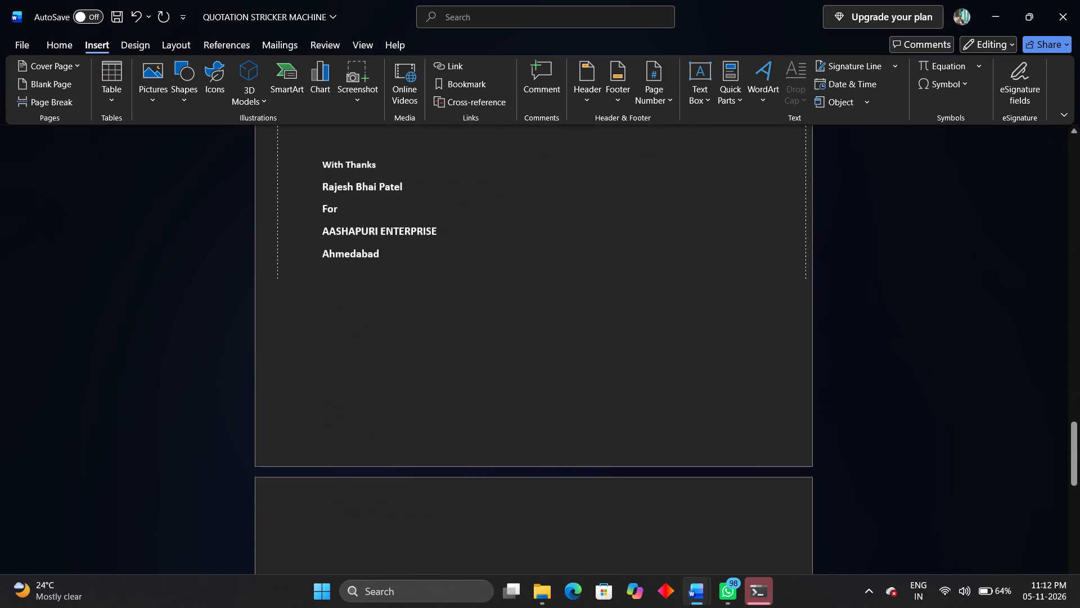
scroll(507, 216, down, 15)
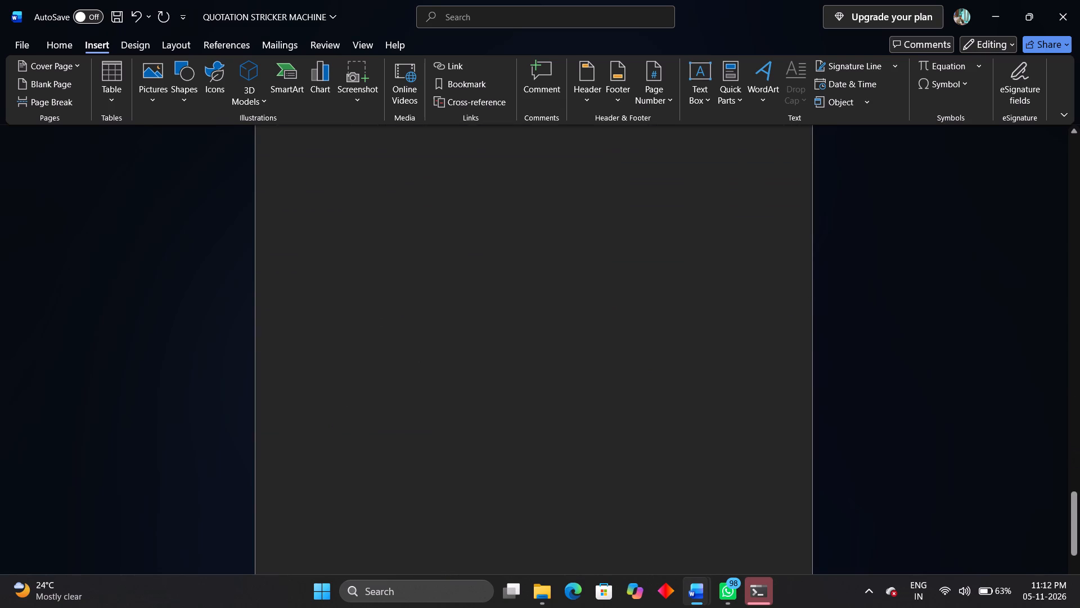
Save the sticker labelling machine quotation.
key(ctrl+s)
key(ctrl+s)
key(ctrl+s)
key(ctrl+s)
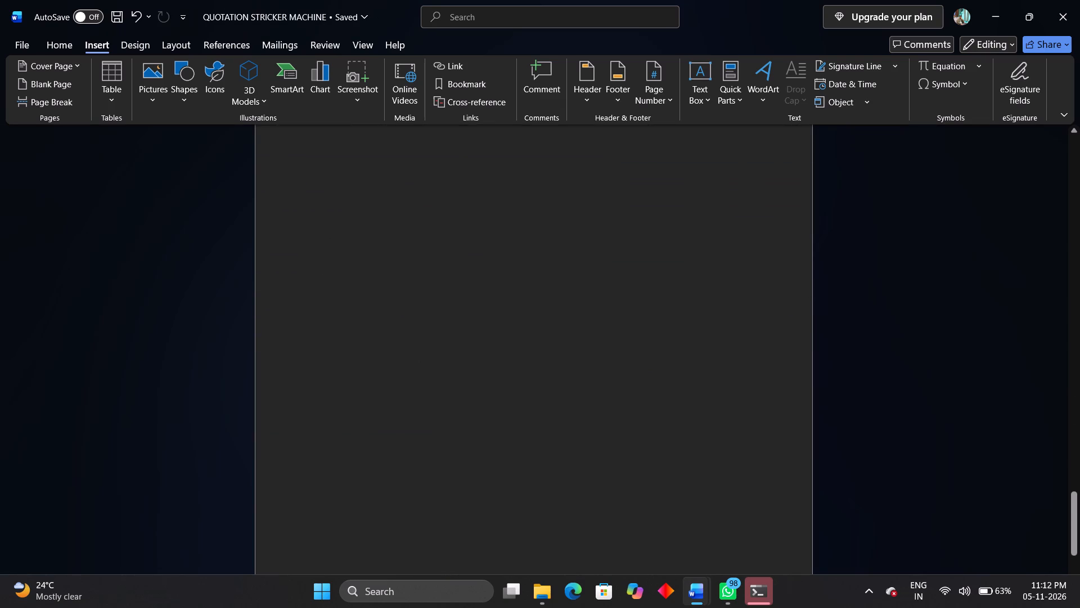
key(ctrl+s)
key(ctrl+s)
key(ctrl+s)
key(ctrl+s)
Open the SEMI AUTO SHINK document from the recent files in File Explorer, maximized and enabled for editing.
key(alt+Tab)
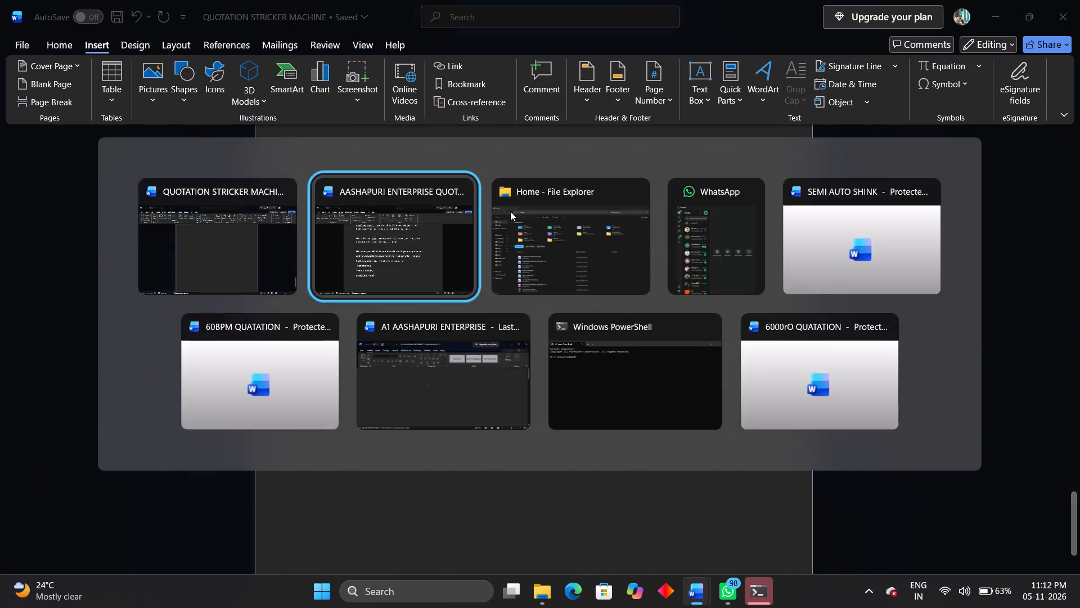
key(alt+Tab)
key(alt+Tab)
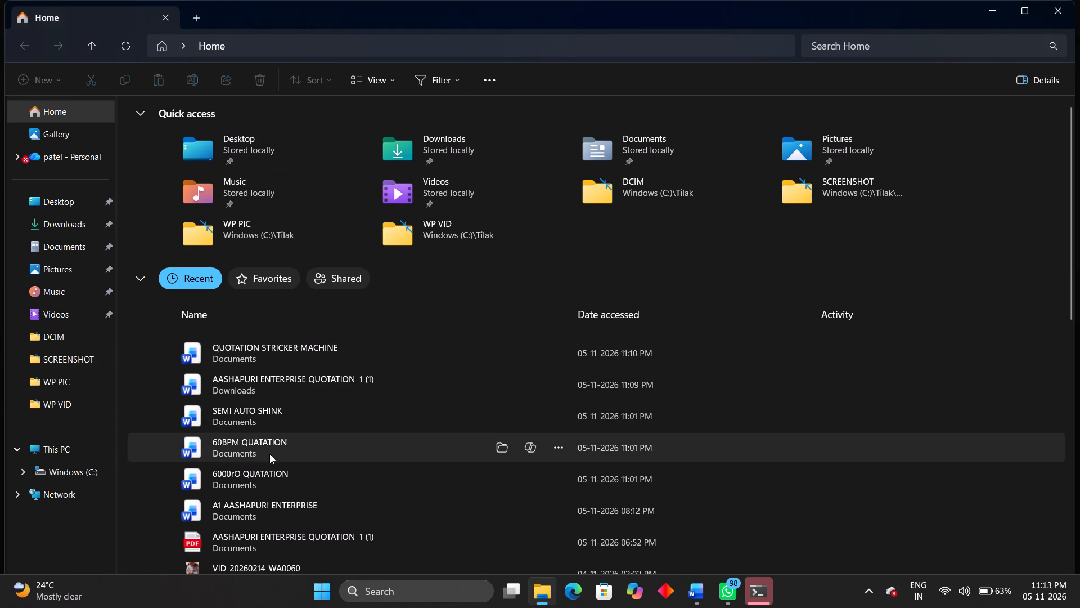
double_click(272, 427)
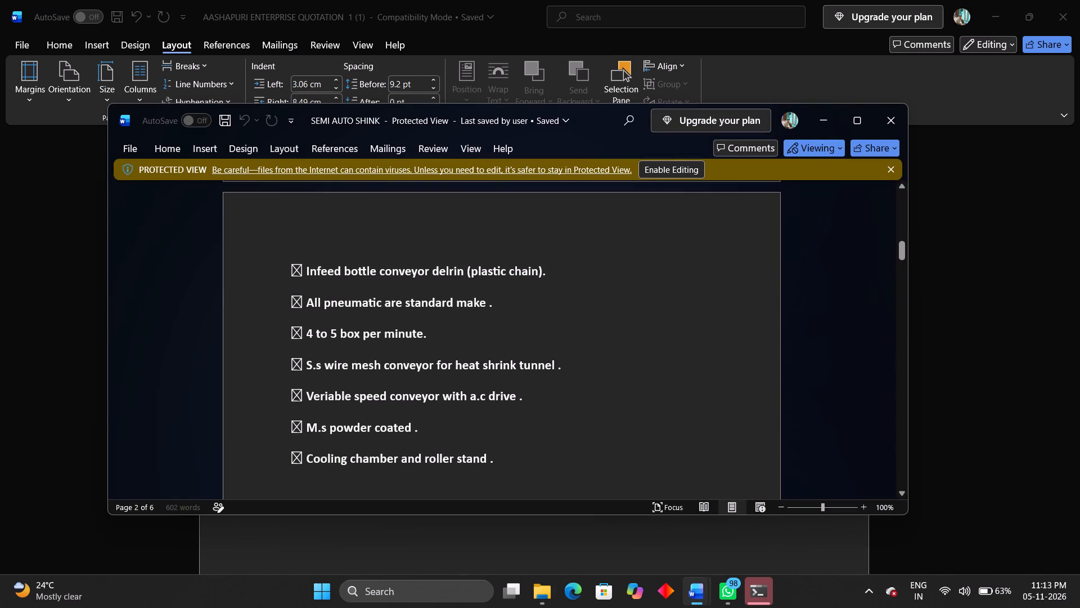
click(857, 126)
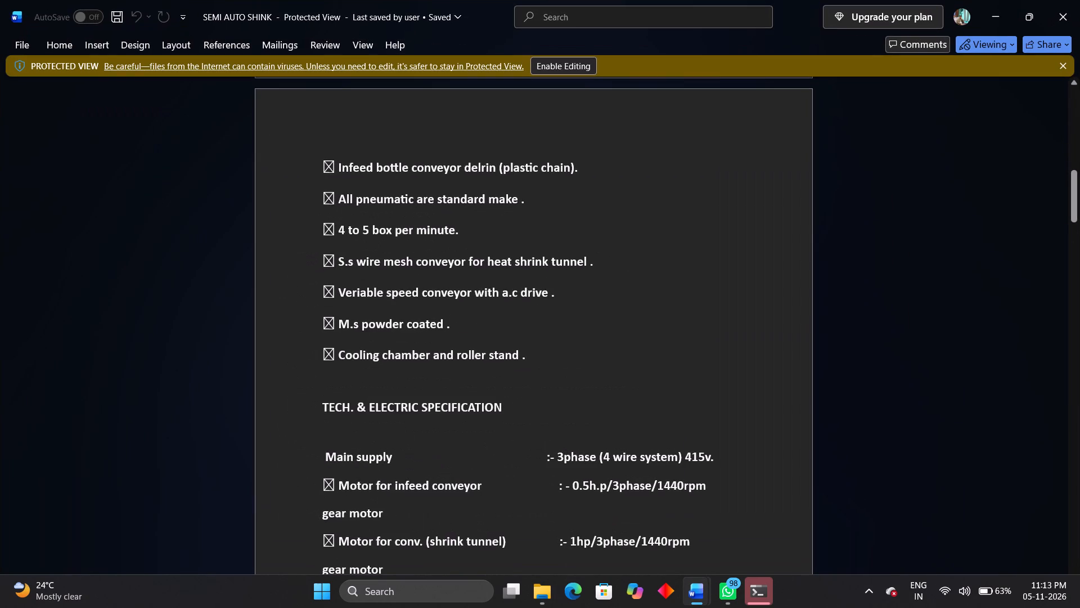
click(572, 66)
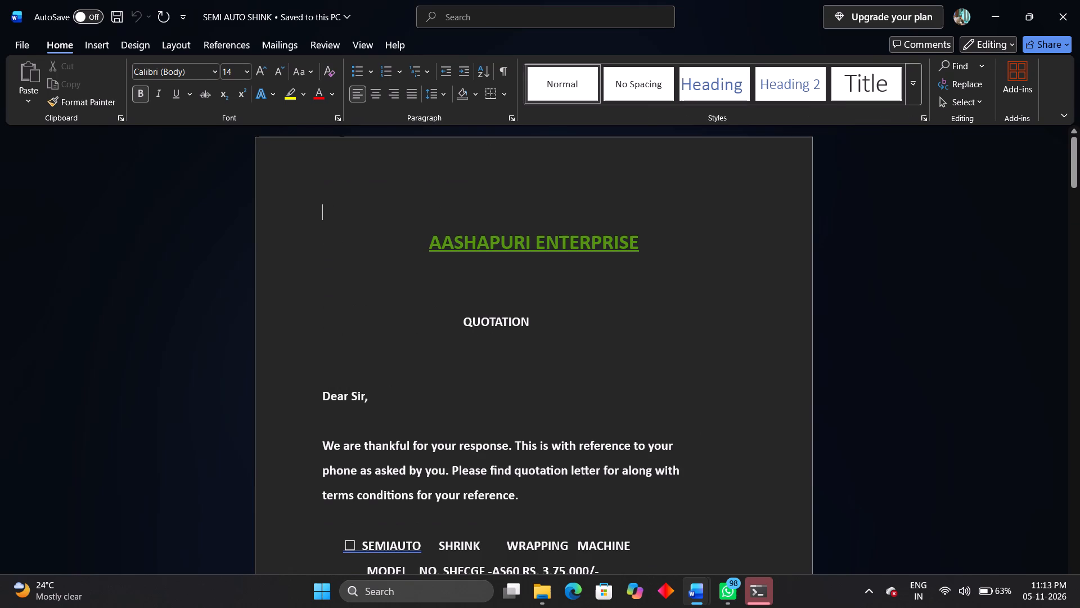
Examine the semi-auto shrink wrapping machine quotation's opening page and specification pages to see its layout and where the recipient belongs.
scroll(607, 305, down, 2)
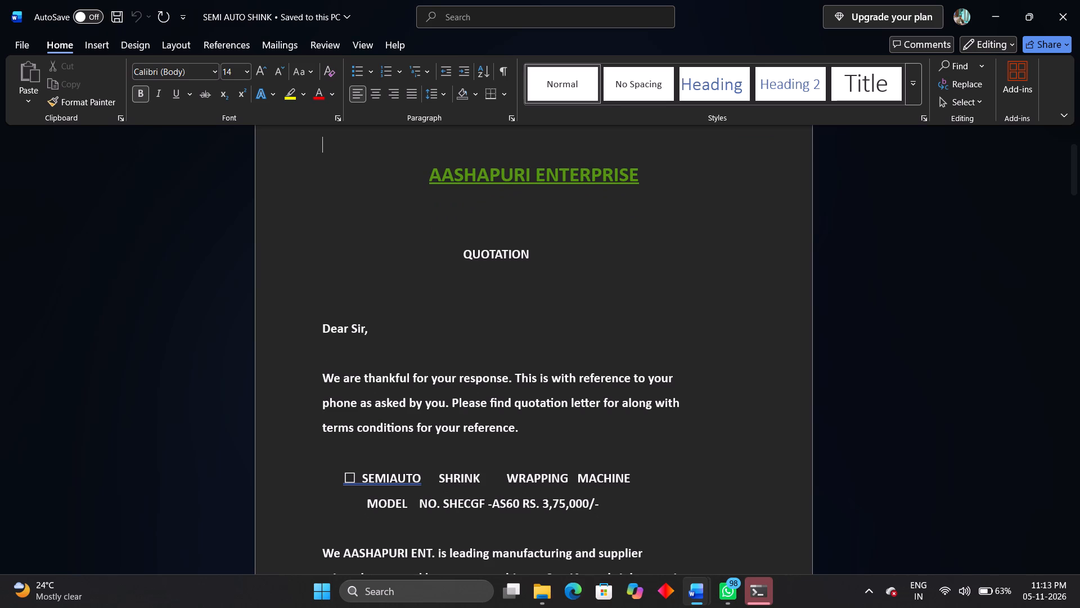
scroll(607, 303, down, 1)
scroll(607, 303, up, 2)
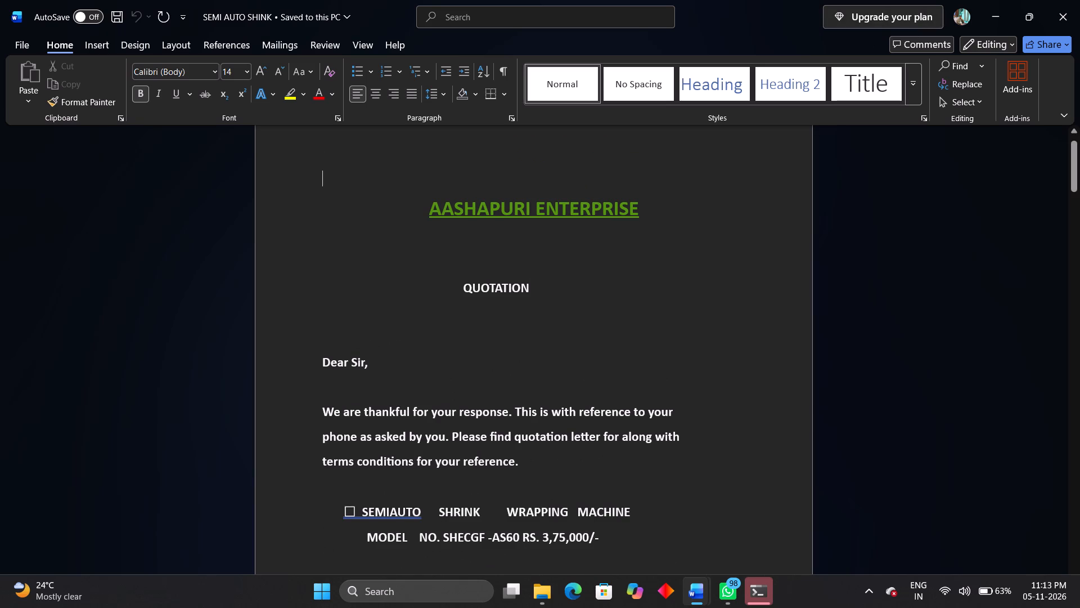
scroll(514, 403, down, 5)
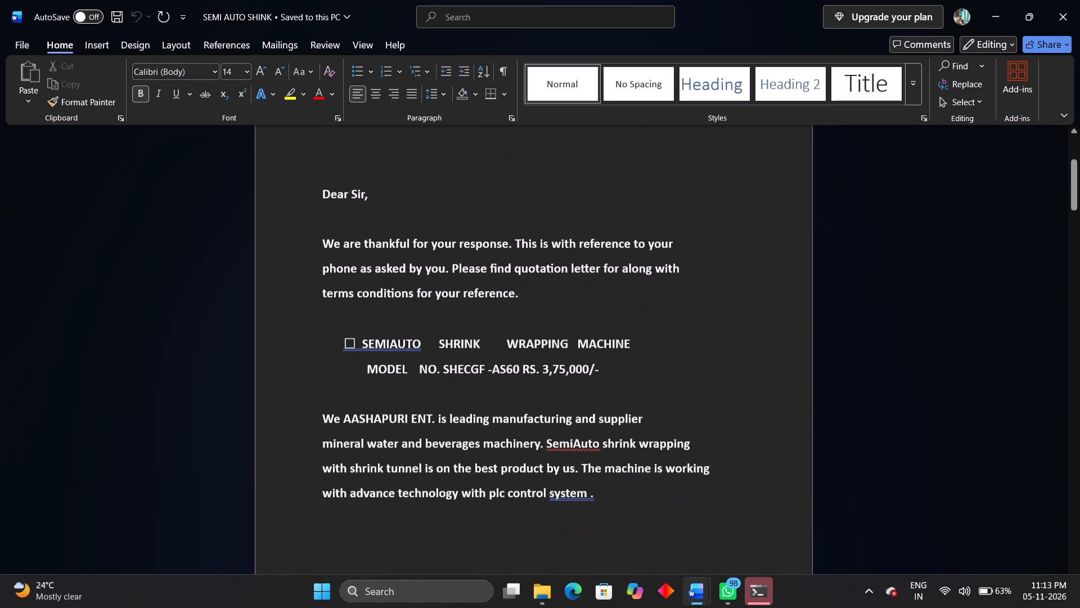
scroll(512, 401, down, 1)
scroll(513, 400, up, 3)
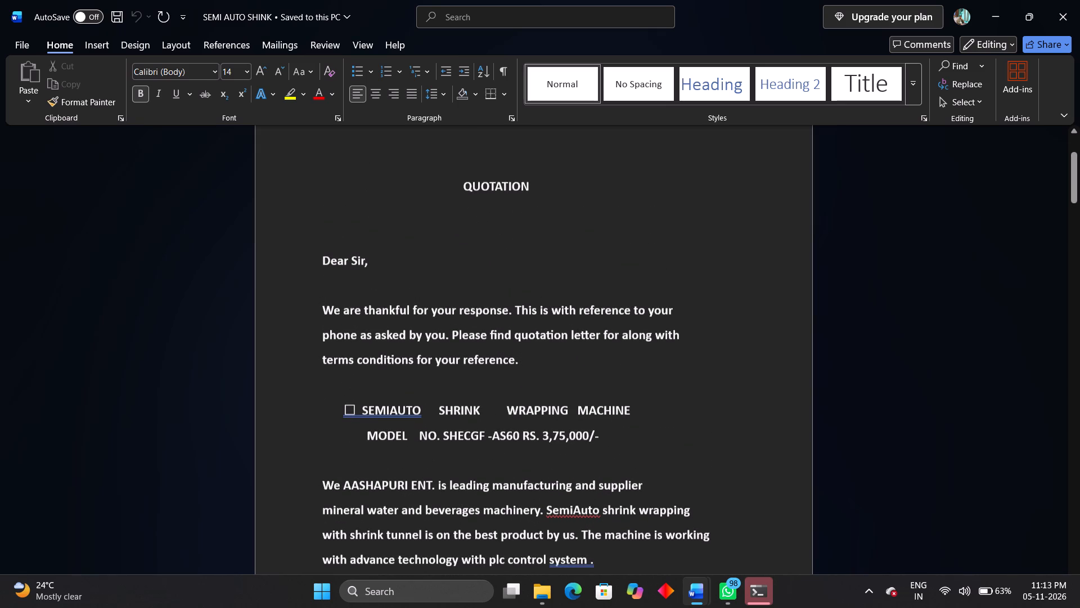
scroll(515, 398, down, 20)
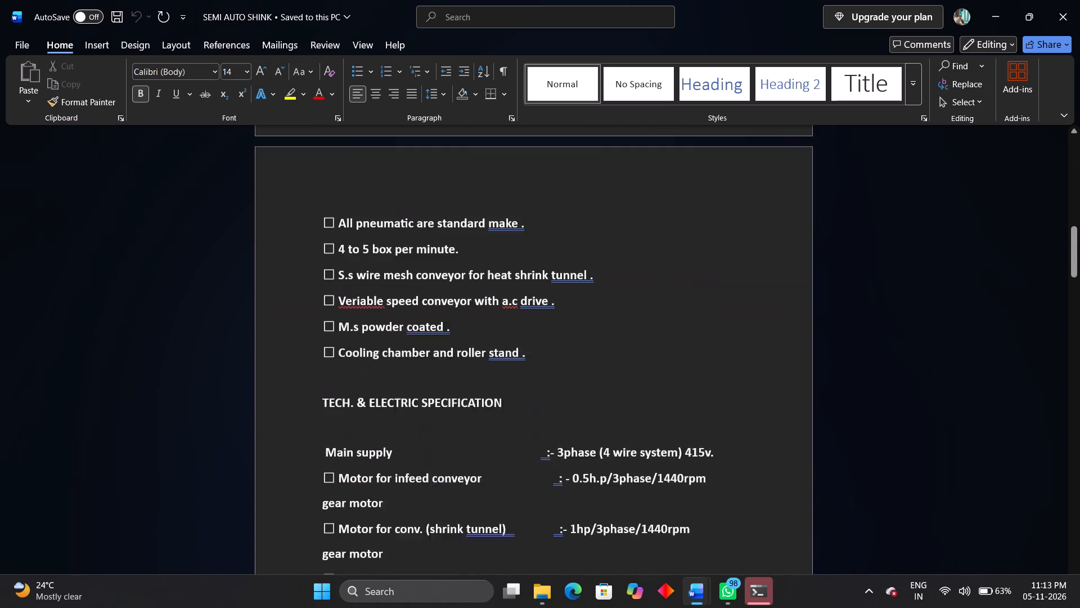
scroll(517, 394, down, 1)
scroll(517, 394, up, 20)
scroll(524, 385, up, 6)
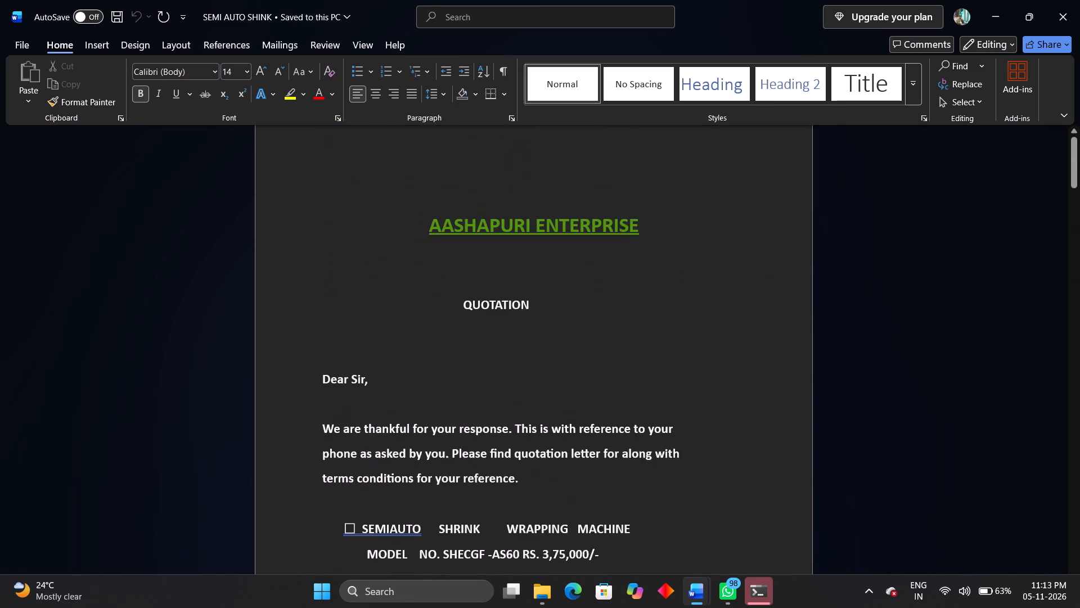
scroll(524, 385, down, 1)
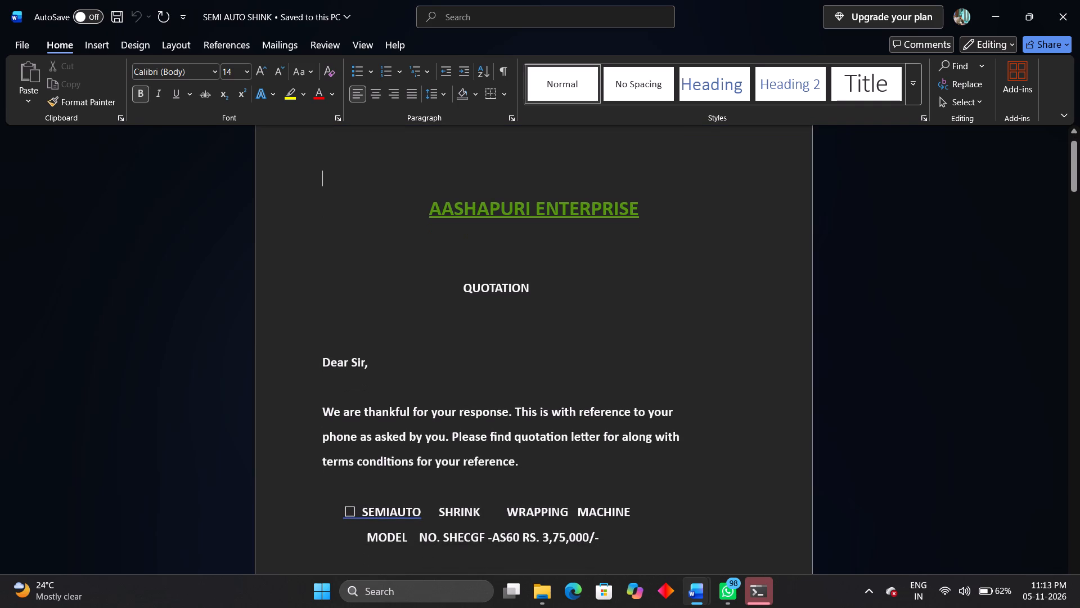
Add a "To," line between the AASHAPURI ENTERPRISE title and the QUOTATION heading, followed by a new line.
click(359, 270)
text(to)
key(BackSpace)
key(BackSpace)
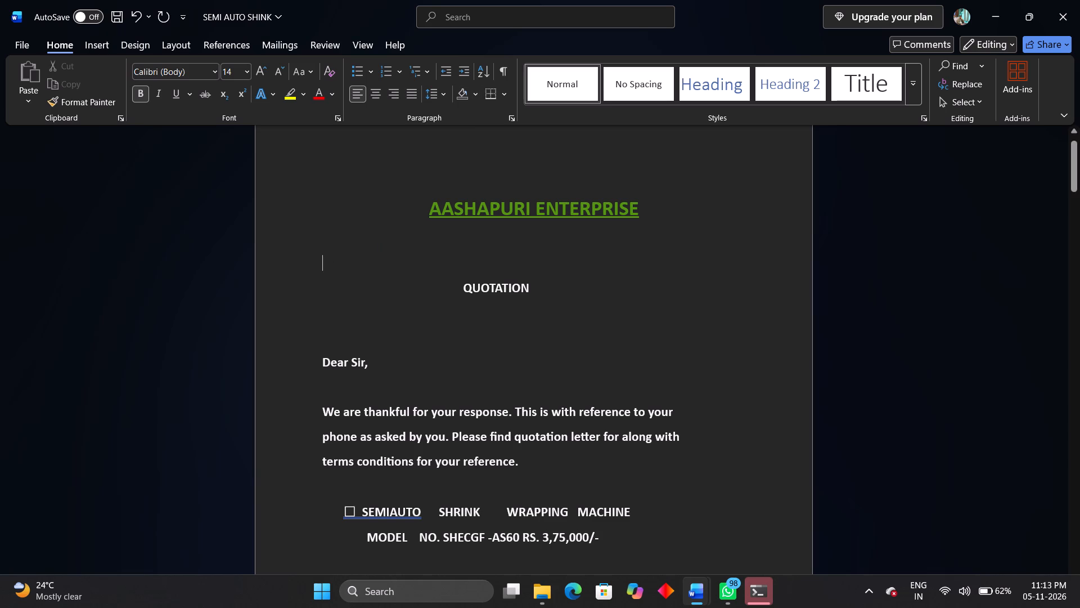
key(shift+t)
key(o)
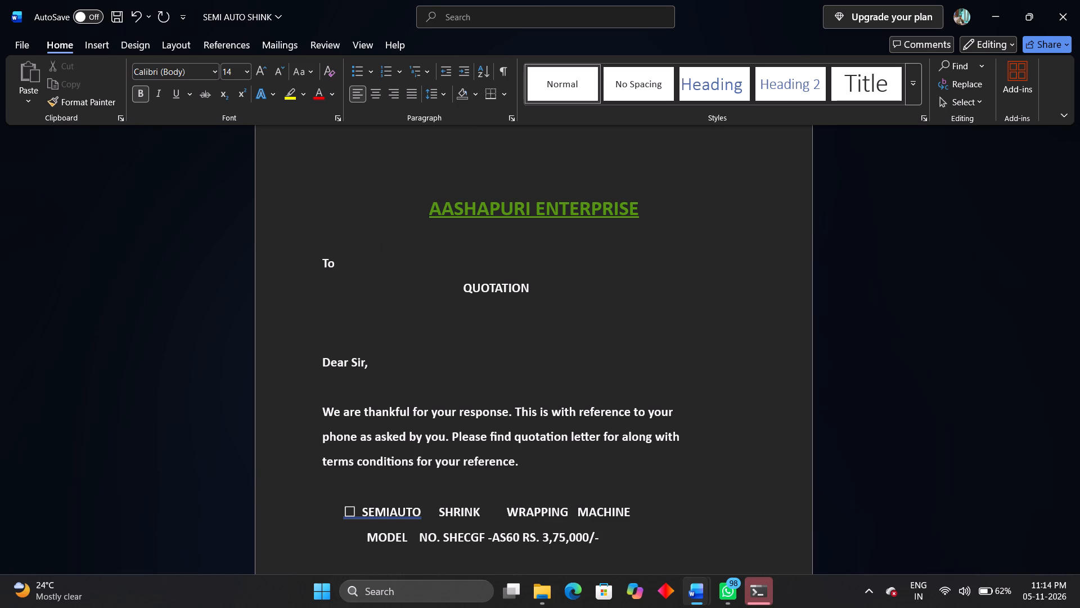
key(comma)
key(Return)
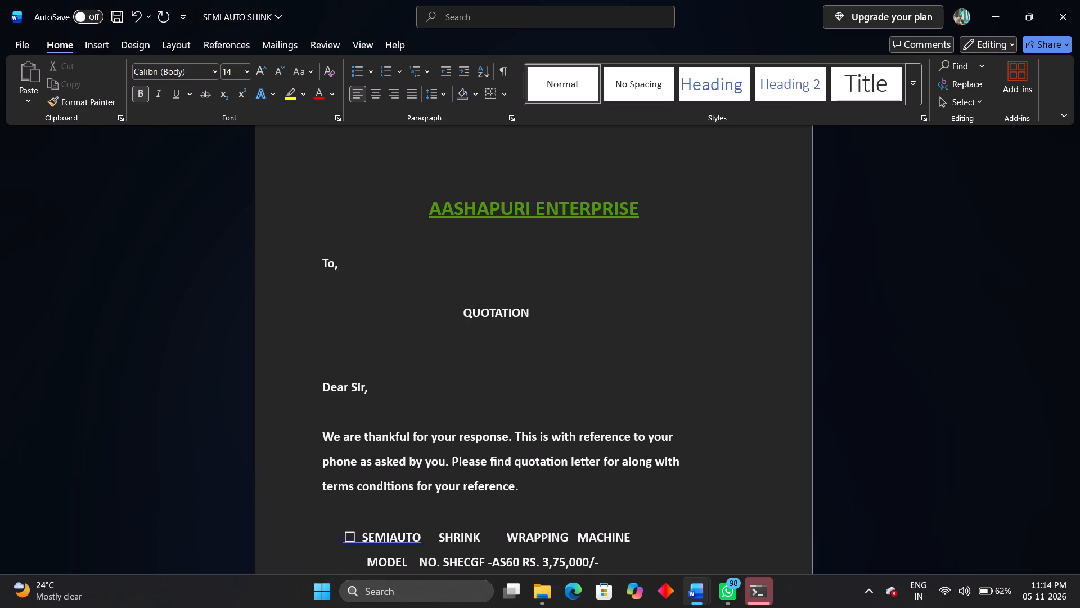
Enter the recipient below "To," on two lines: "Nitish infotech," and "odisha".
text(NI)
text(tish)
key(space)
text(infotech)
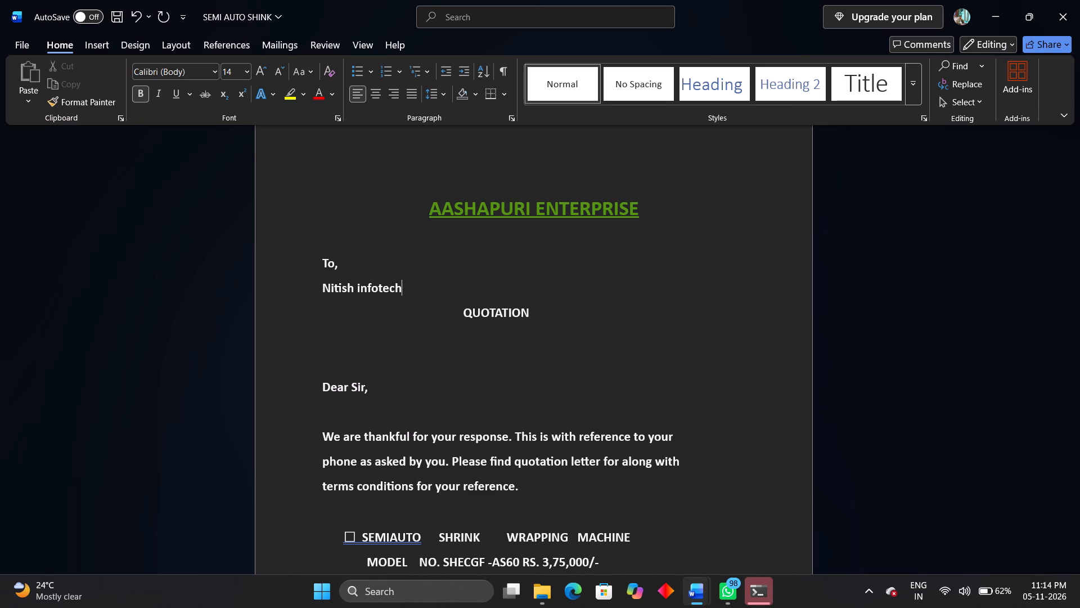
key(comma)
key(Return)
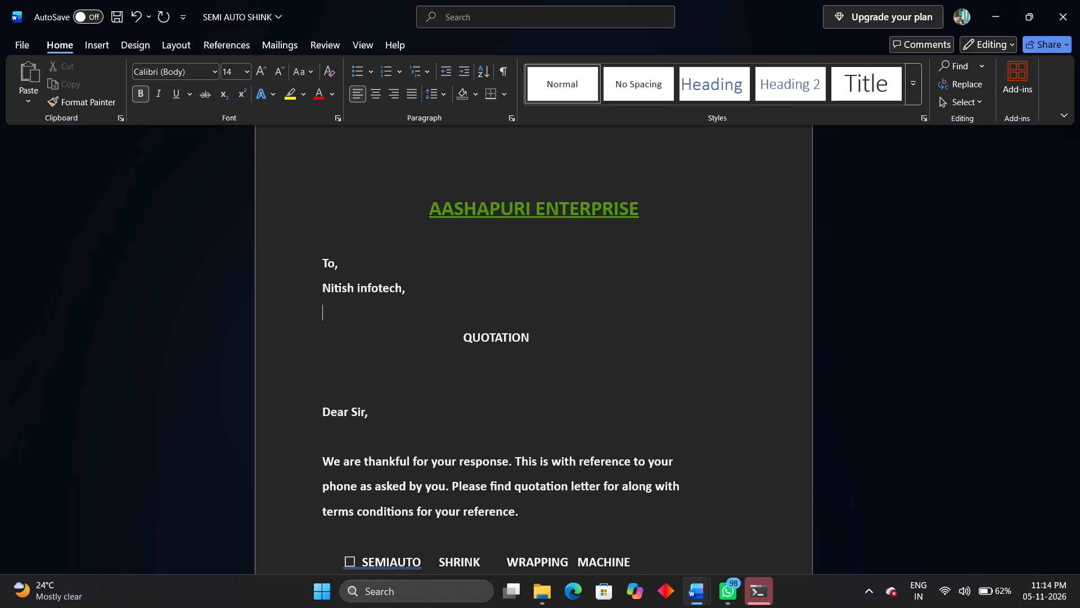
text(odish)
key(a)
Save the semi-auto shrink wrapping machine quotation.
key(ctrl+s)
key(ctrl+s)
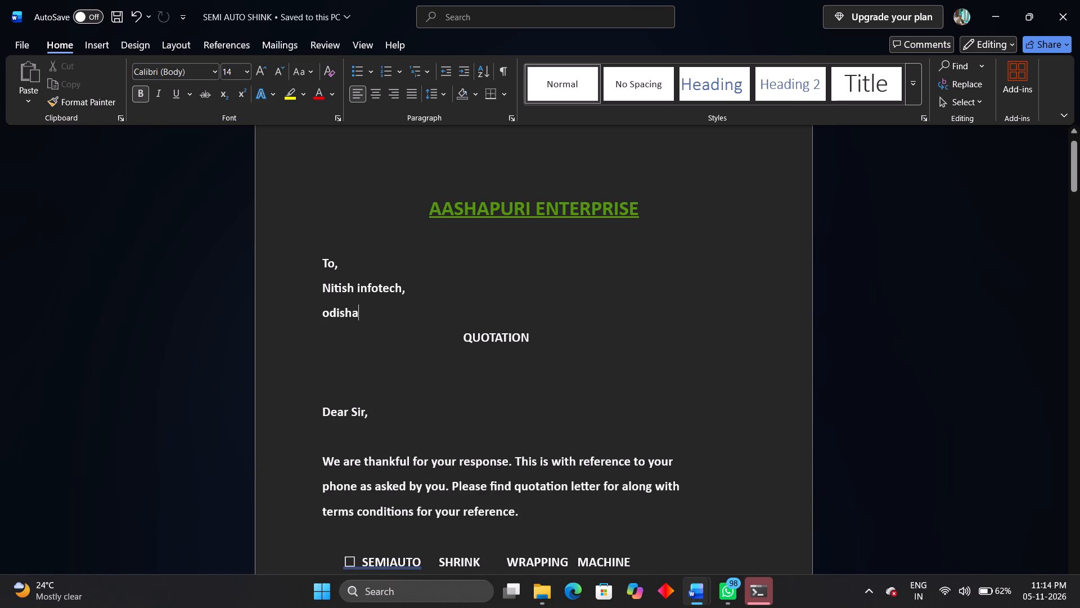
Review the shrink wrapping quotation's first page from the recipient lines down through the letter body.
scroll(611, 394, down, 2)
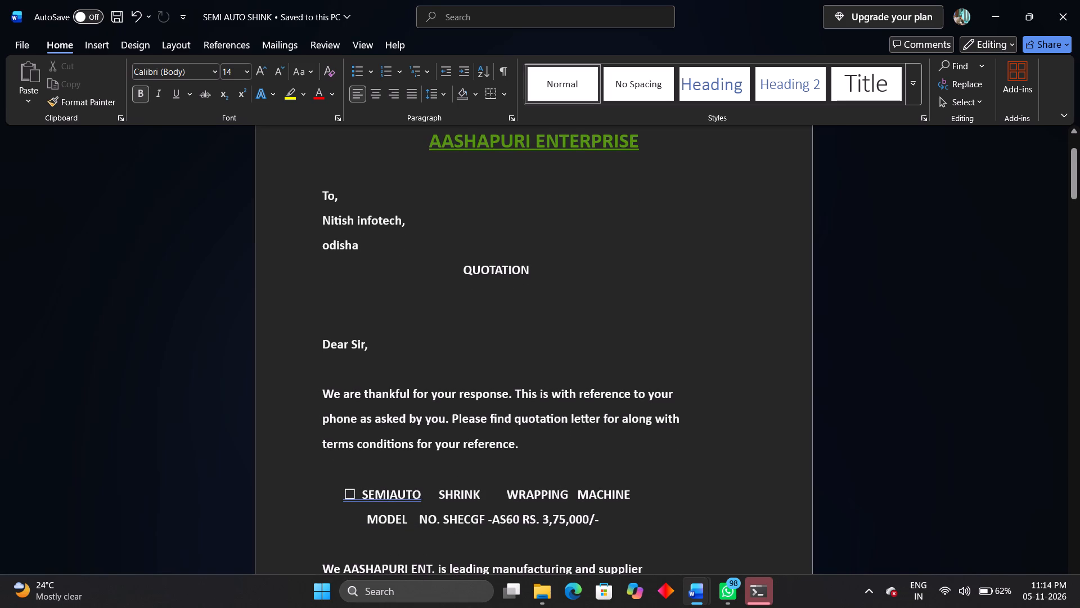
scroll(602, 361, down, 1)
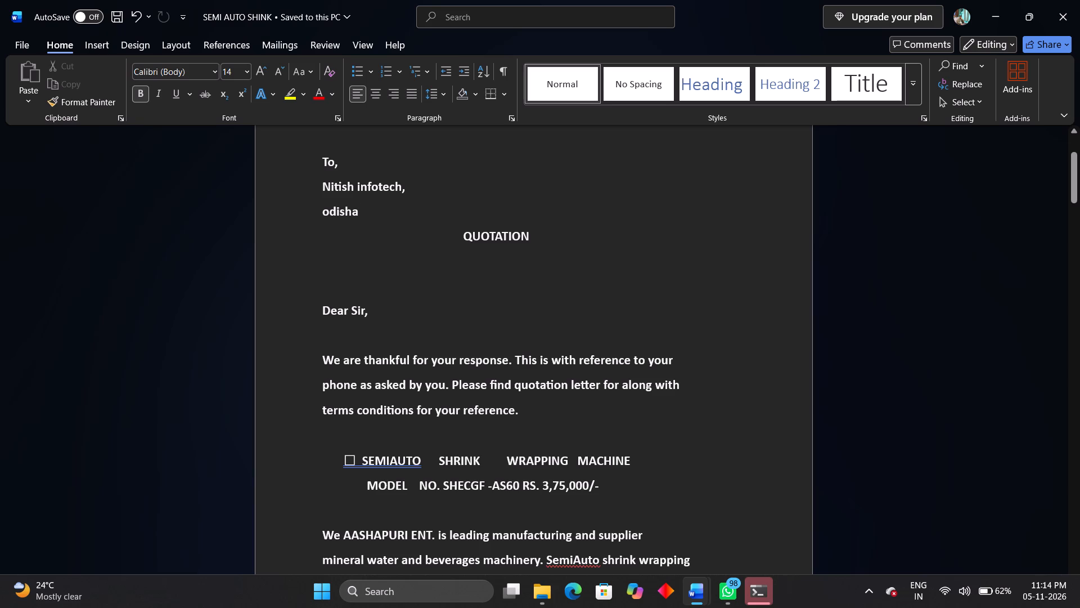
scroll(606, 347, down, 1)
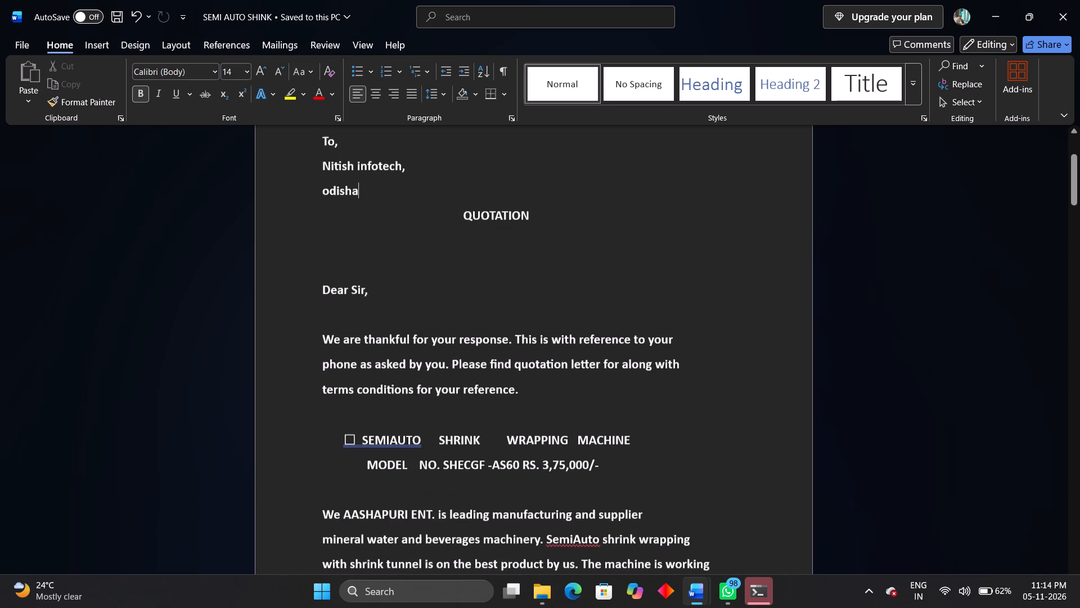
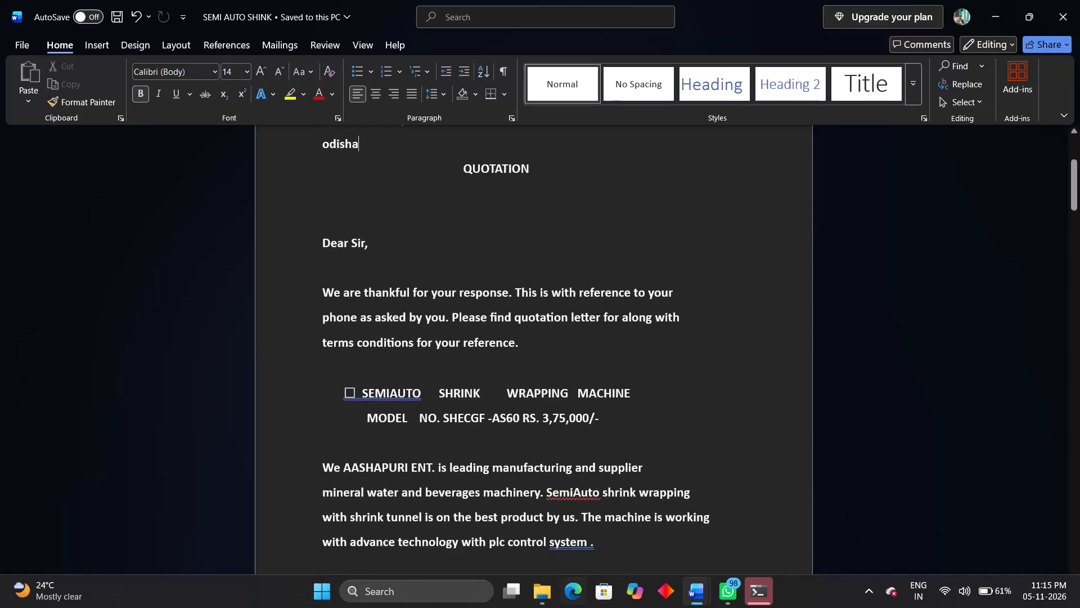
Review the shrink wrapping quotation from the letter body through the specifications and commercial terms to the closing signature.
scroll(579, 561, down, 1)
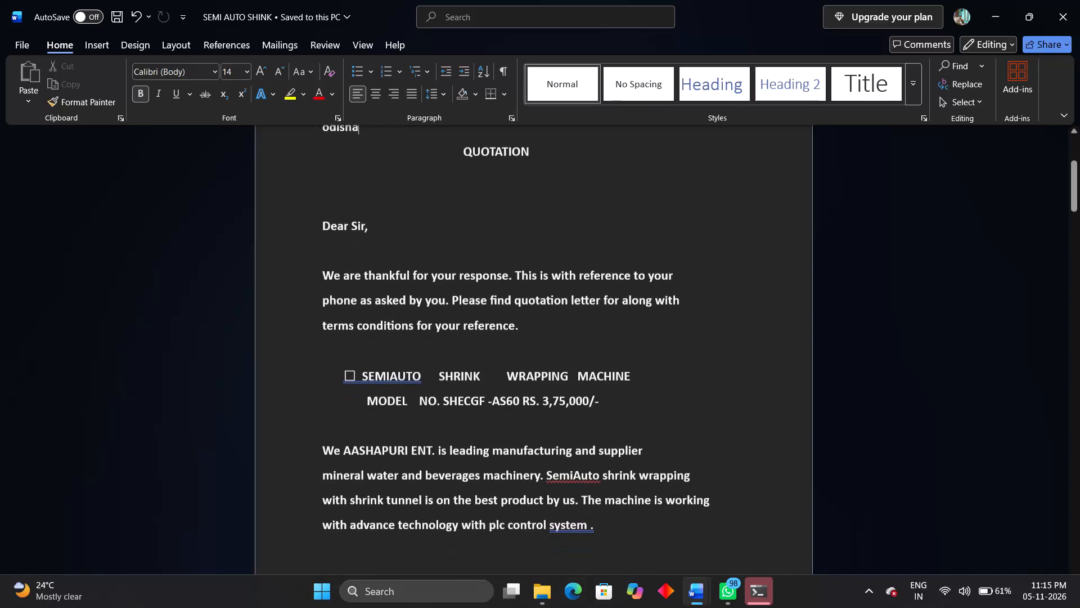
scroll(579, 540, down, 1)
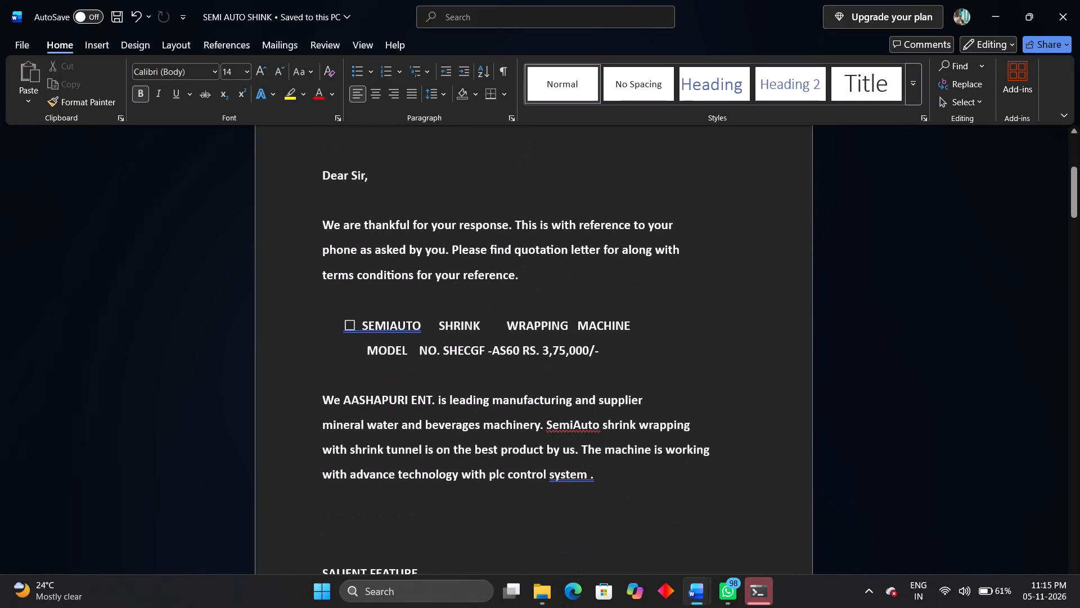
scroll(580, 533, down, 20)
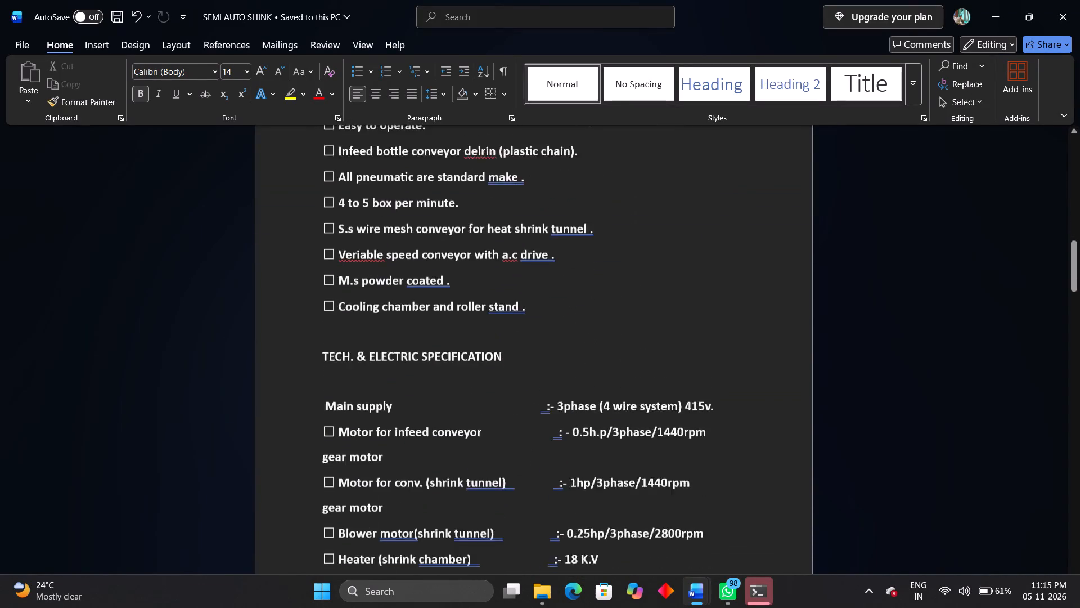
scroll(582, 533, down, 4)
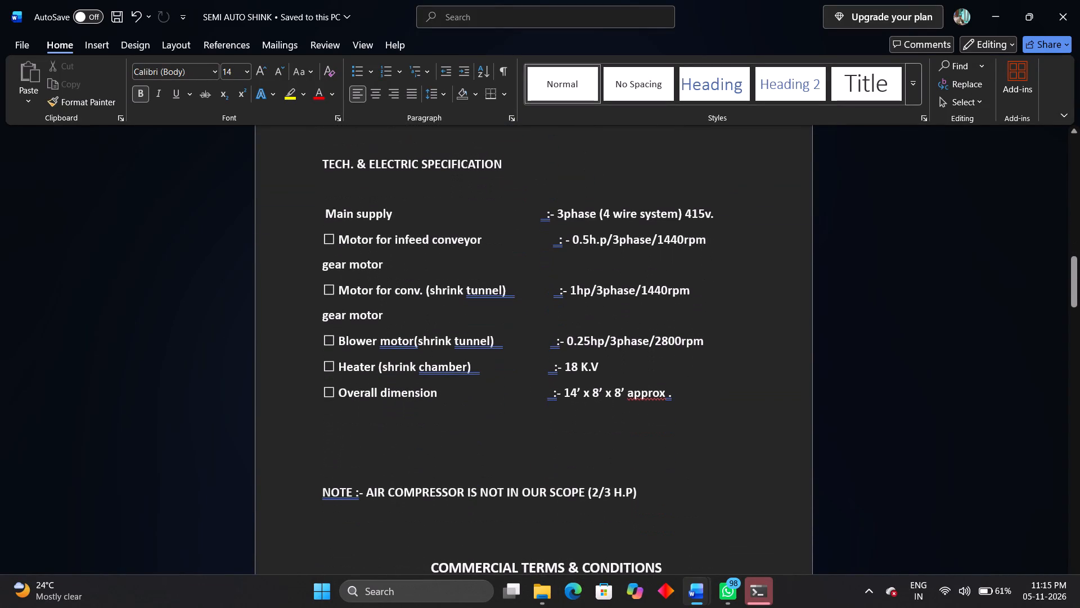
scroll(582, 533, down, 20)
scroll(582, 533, down, 9)
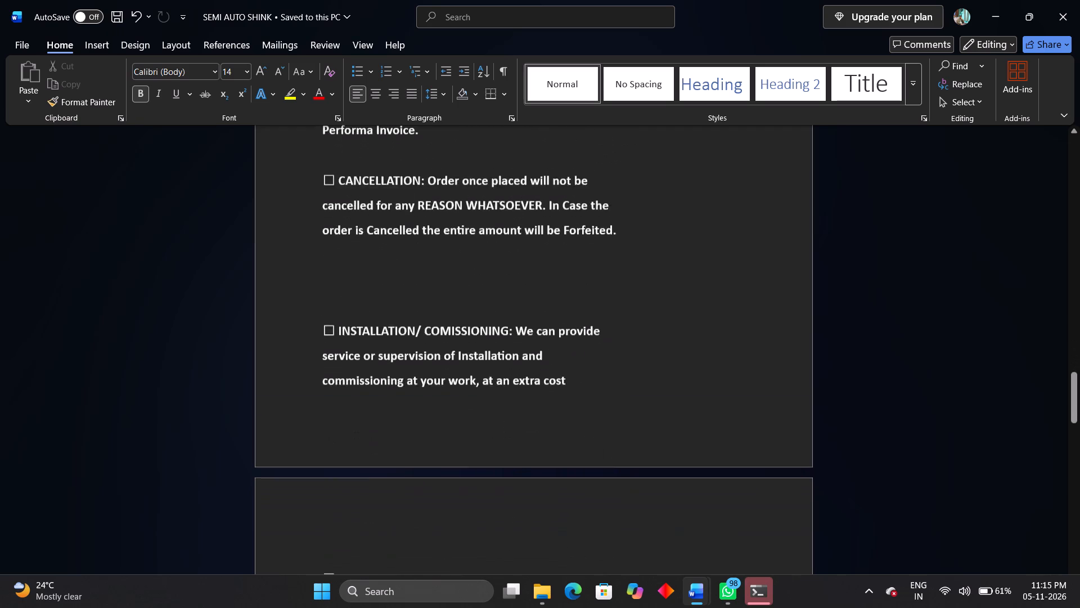
scroll(590, 530, down, 20)
scroll(590, 530, down, 9)
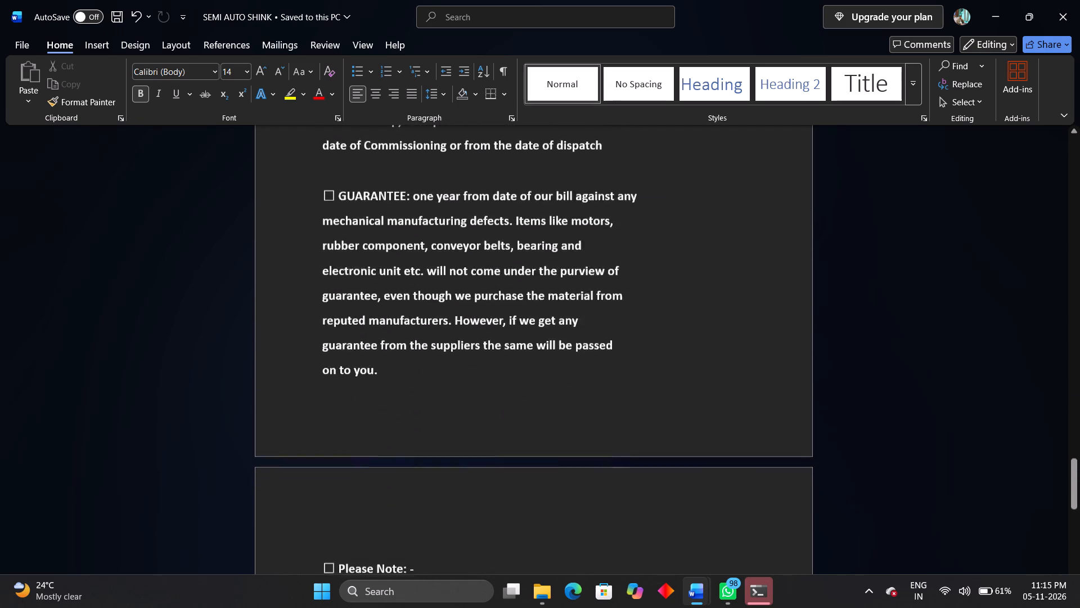
scroll(593, 529, down, 16)
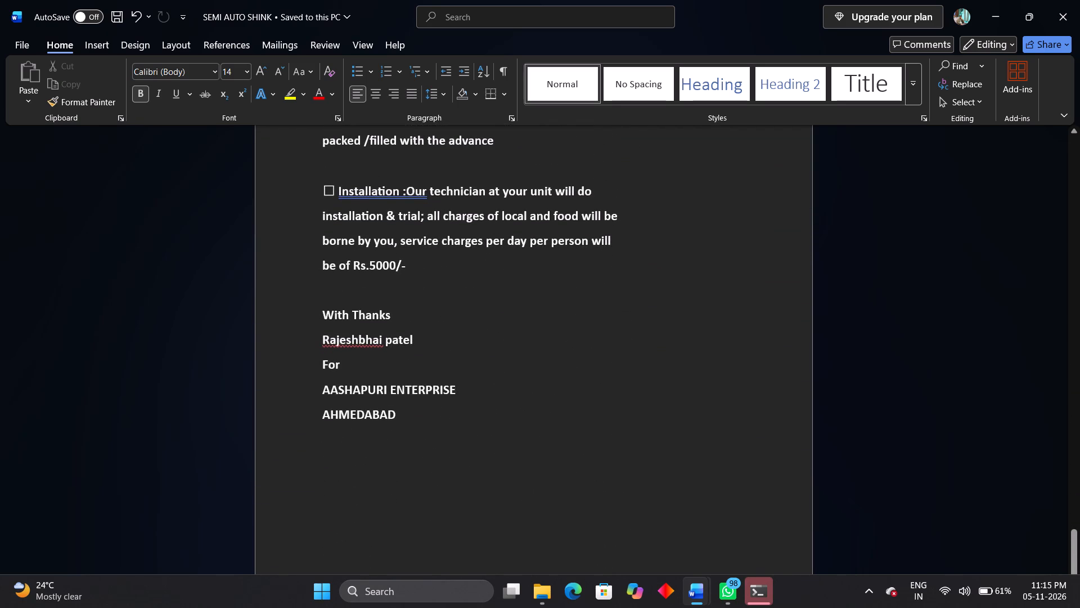
Save the semi-auto shrink wrapping machine quotation.
key(ctrl+s)
key(ctrl+s)
key(ctrl+s)
key(ctrl+s)
scroll(595, 528, up, 1)
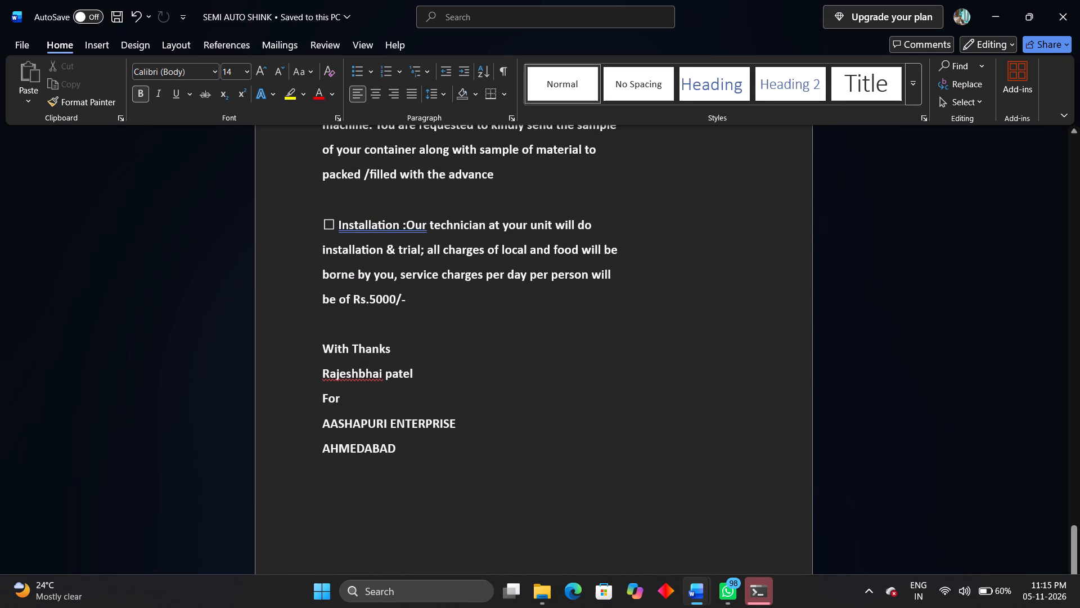
key(ctrl+s)
key(ctrl+s)
key(ctrl+s)
key(ctrl+s)
key(ctrl+s)
key(ctrl+s)
key(ctrl+s)
scroll(448, 439, down, 11)
key(ctrl+s)
Open the 60BPM QUATATION document from the recent files in File Explorer, maximised, and enable editing.
key(alt+Tab)
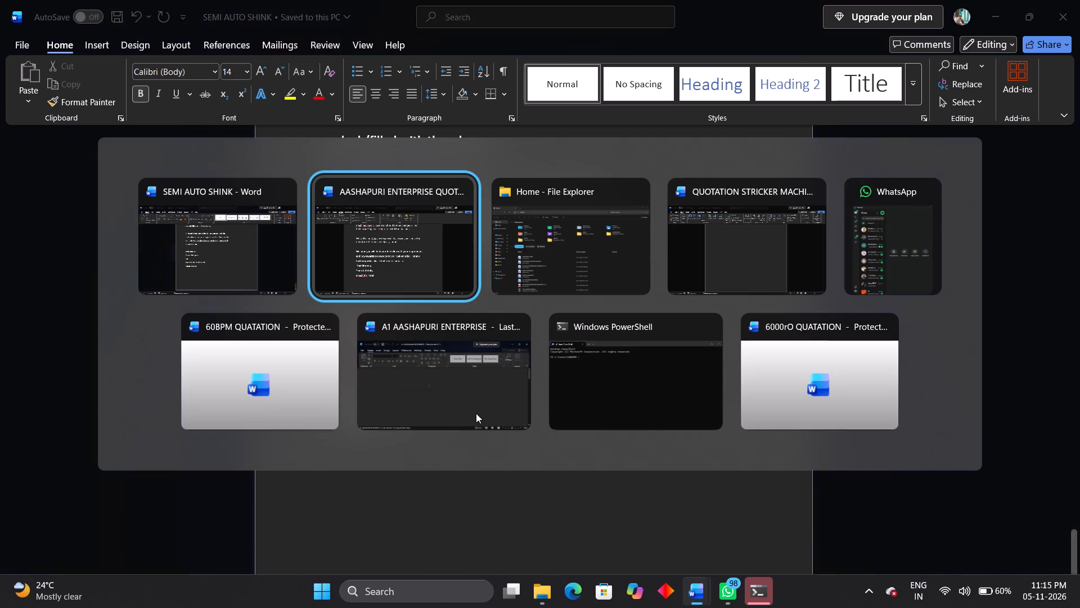
key(alt+Tab)
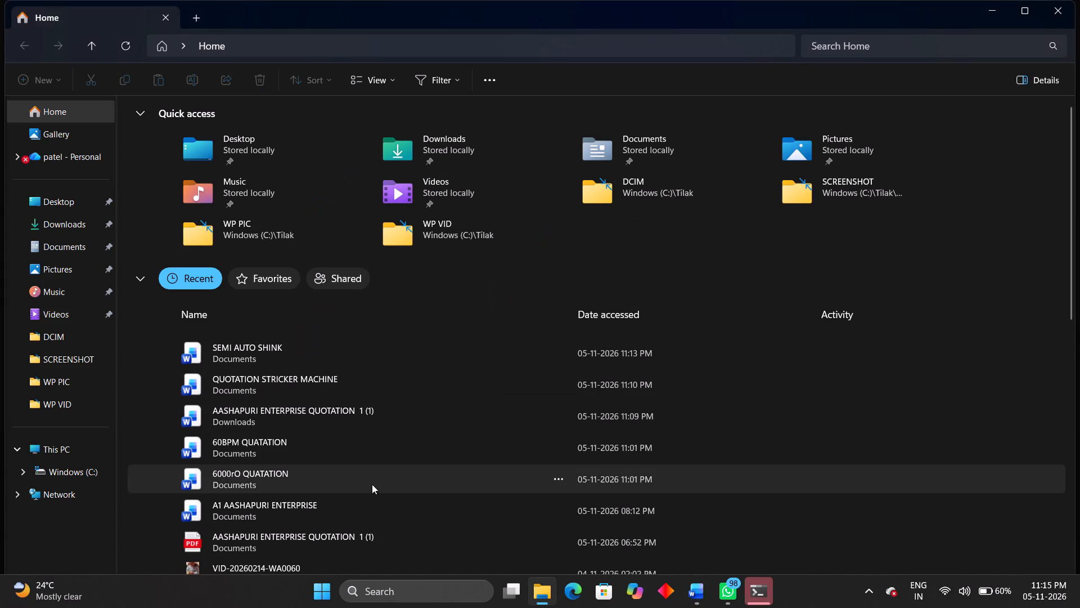
double_click(282, 451)
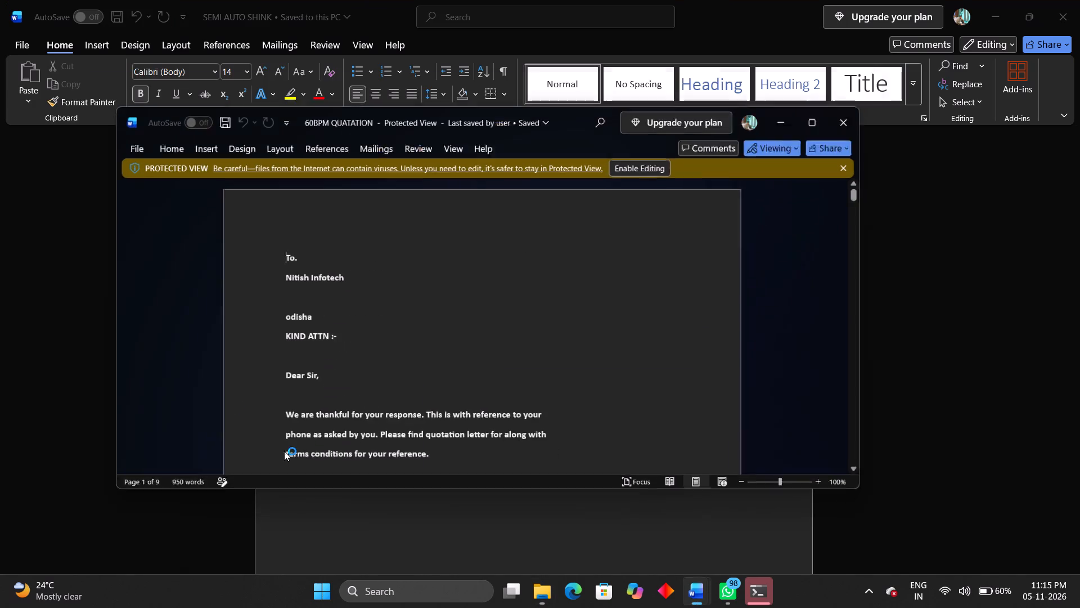
click(813, 94)
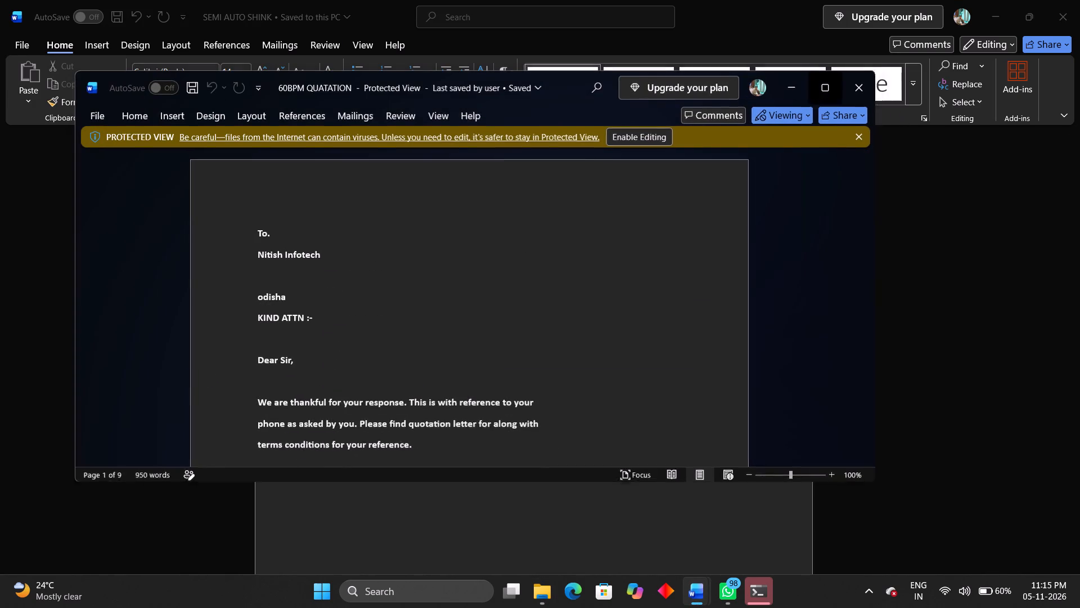
click(582, 64)
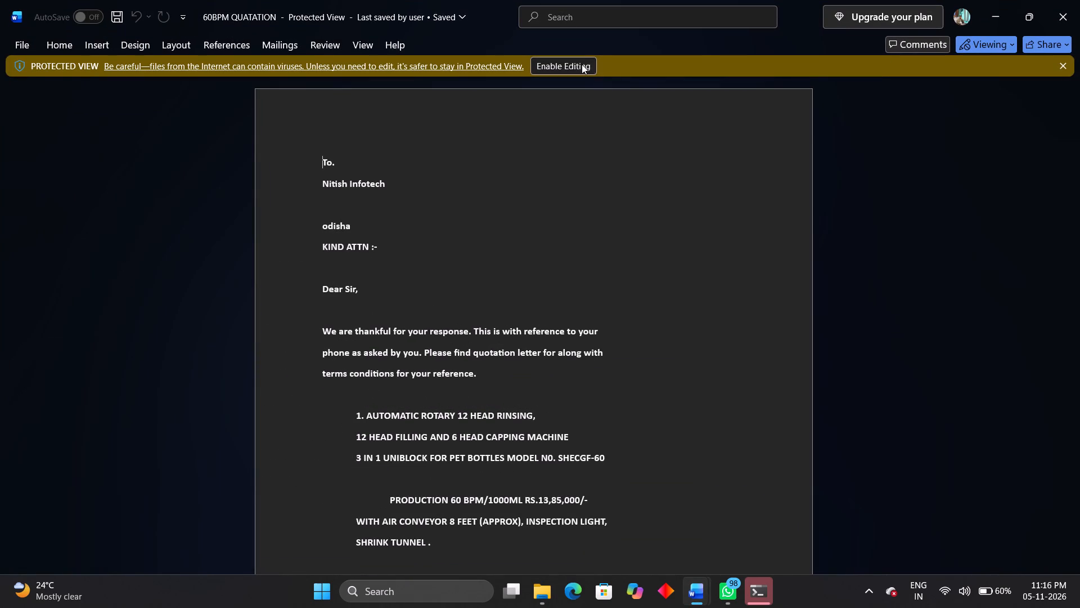
Review the 60BPM quotation from the recipient lines through the machine and shrink tunnel specifications, and close the document.
scroll(543, 301, down, 6)
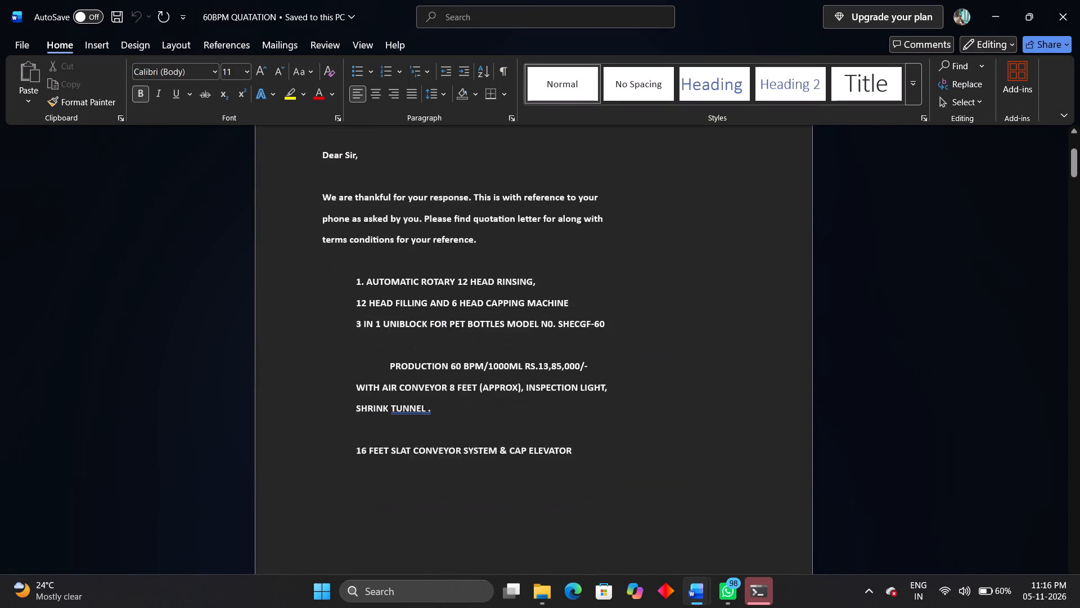
scroll(543, 301, down, 5)
scroll(543, 301, up, 11)
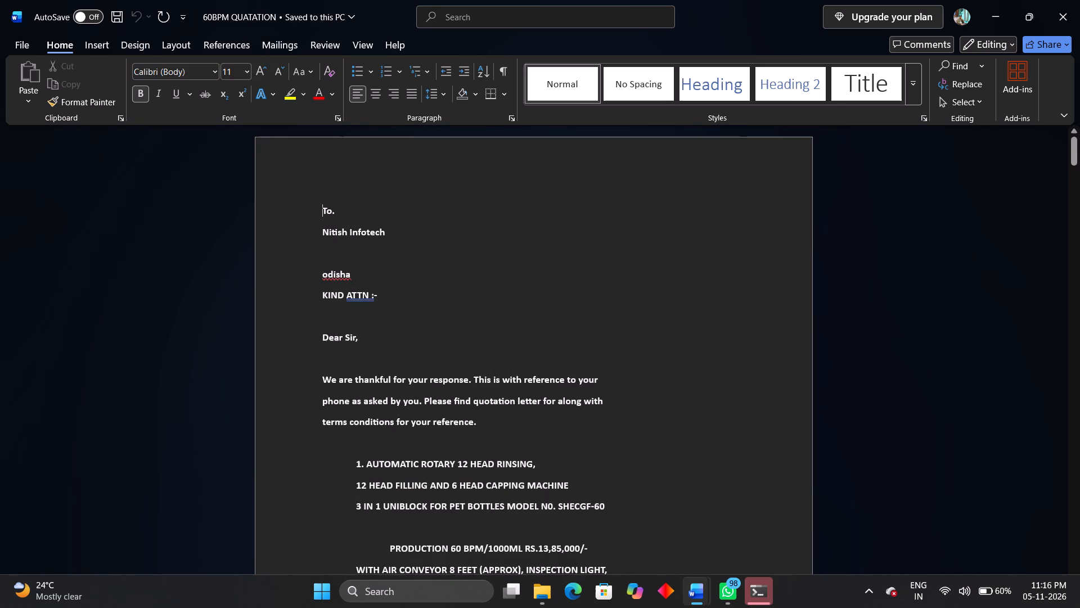
scroll(544, 301, down, 8)
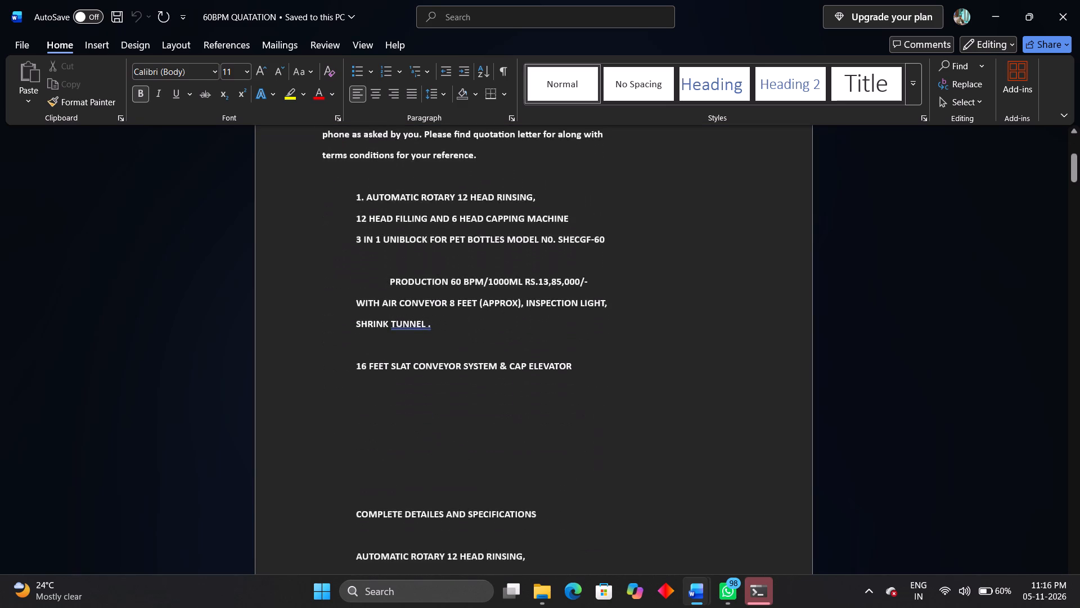
scroll(548, 301, down, 15)
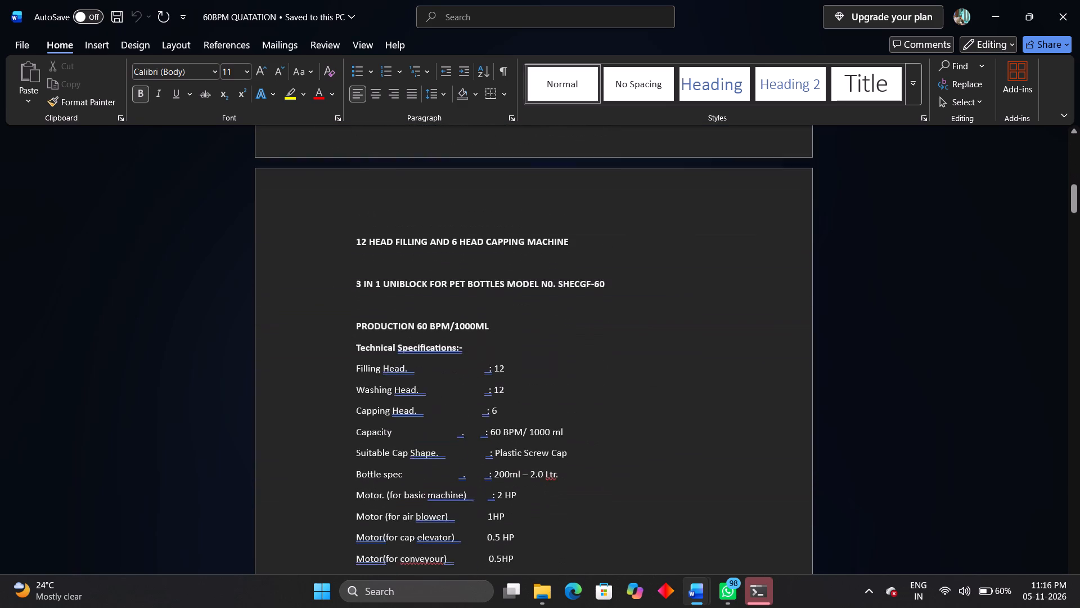
scroll(548, 301, down, 17)
scroll(551, 299, down, 12)
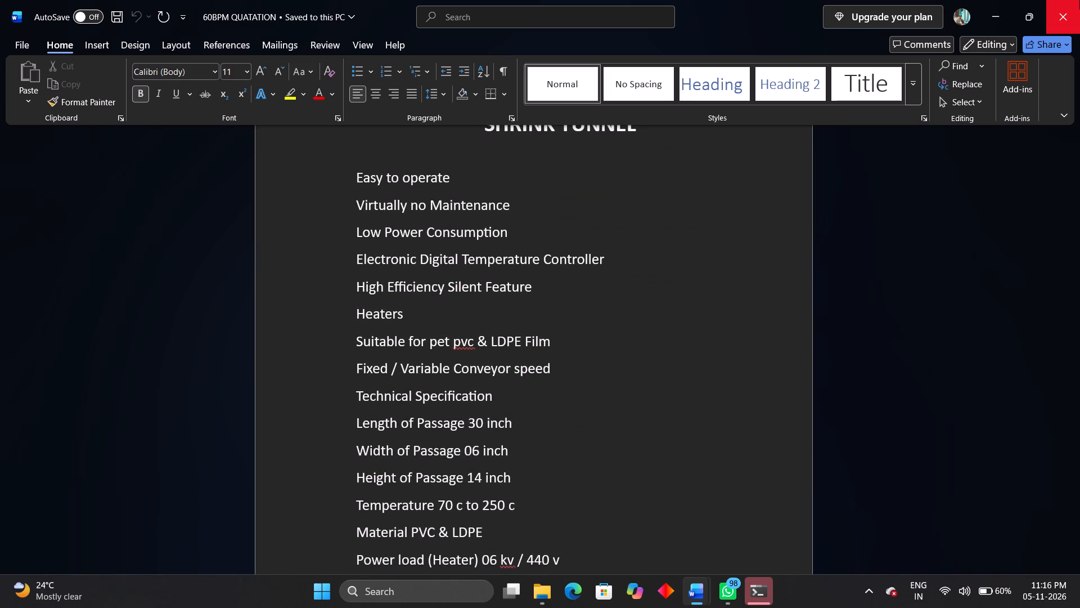
click(1079, 0)
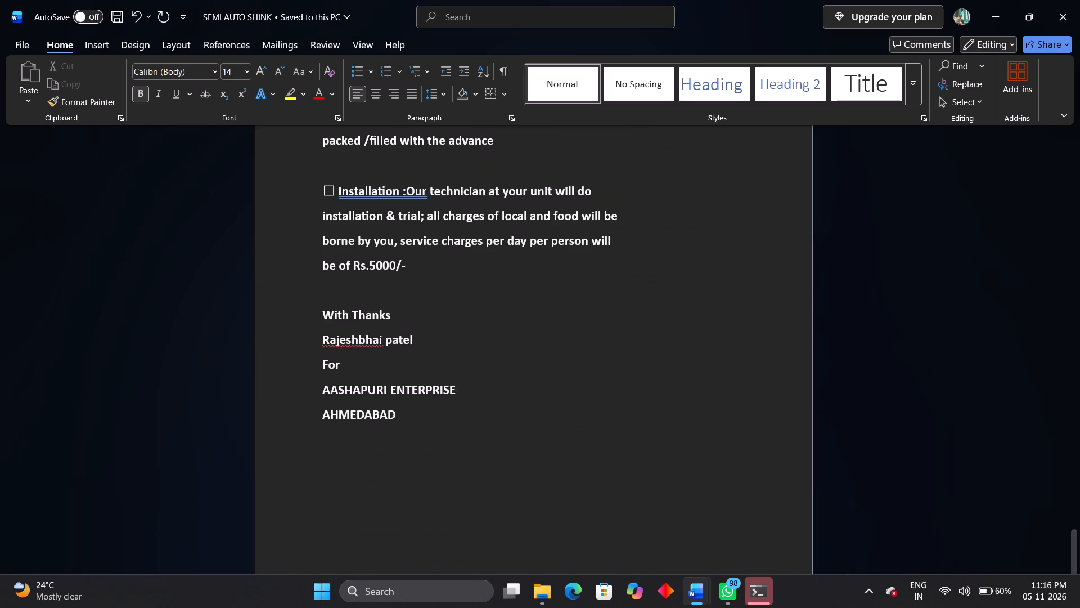
Open the 6000rO QUATATION document from the recent files in File Explorer, maximised, and enable editing.
click(551, 602)
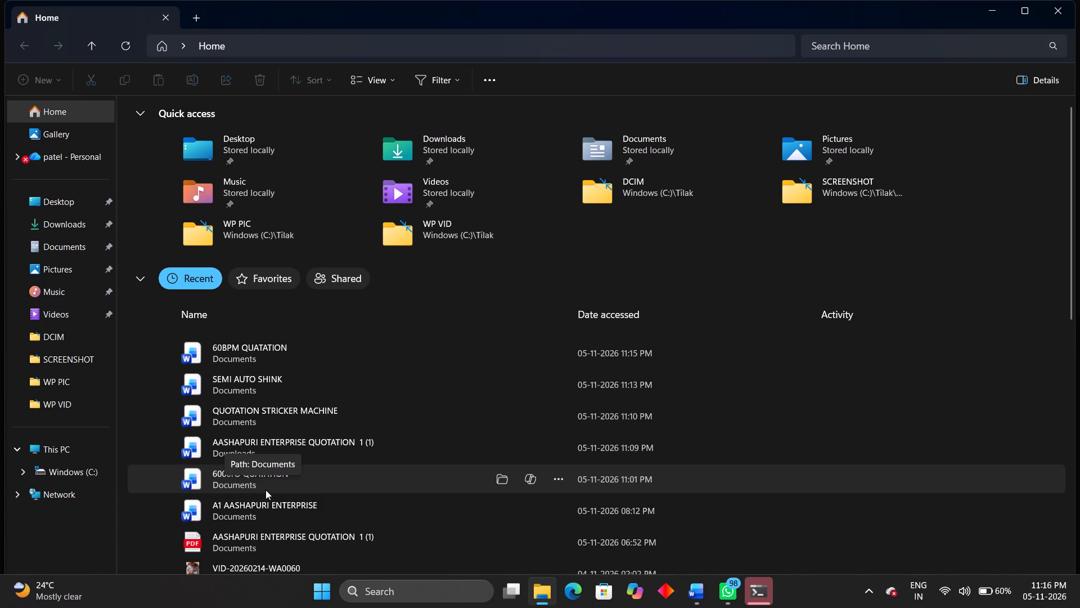
double_click(265, 490)
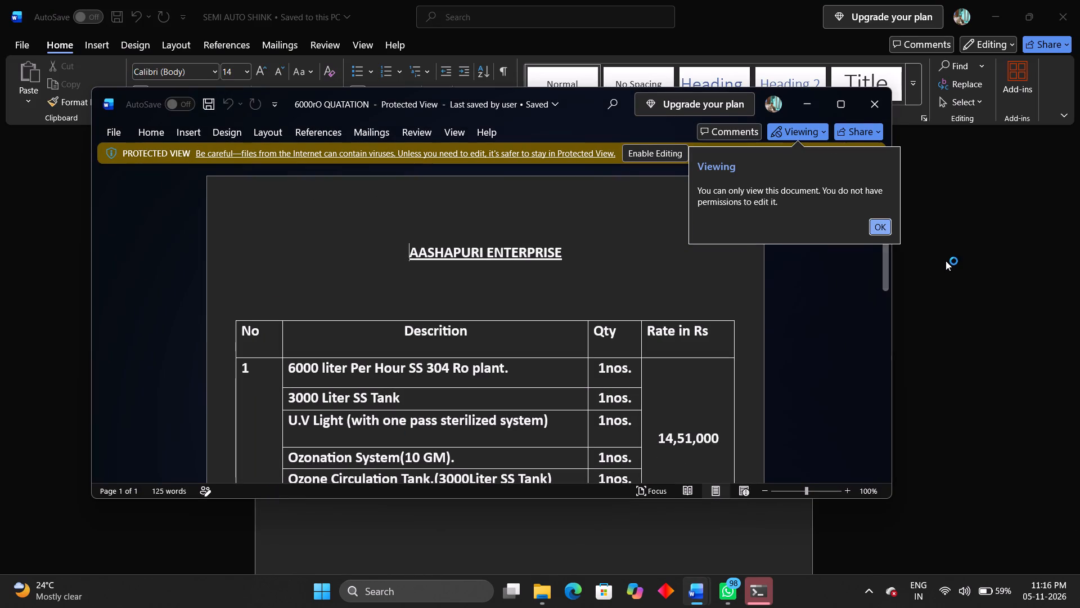
click(841, 101)
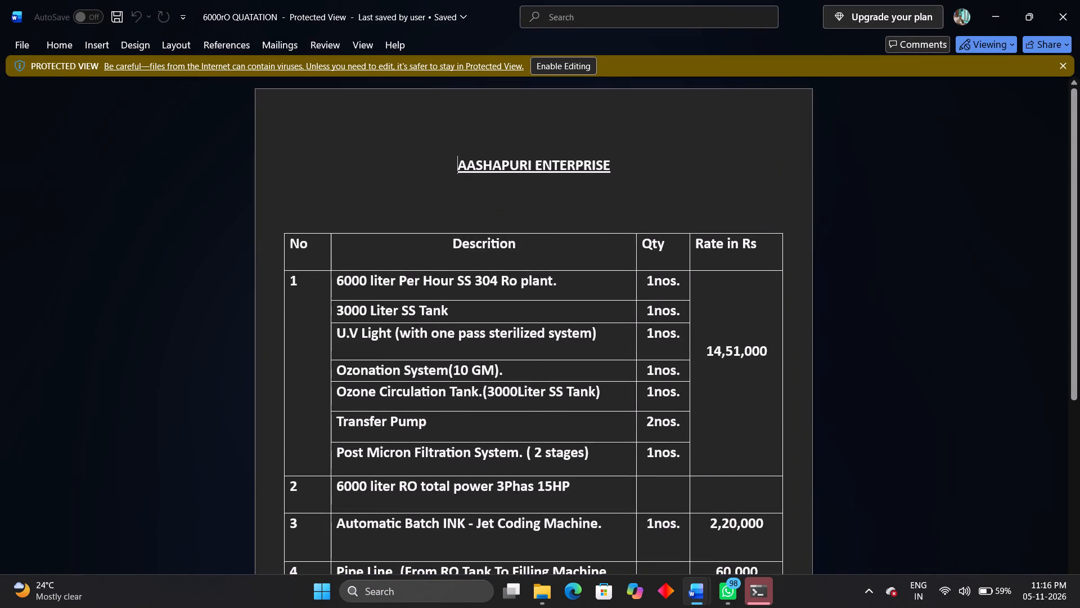
scroll(675, 267, down, 11)
scroll(674, 265, up, 2)
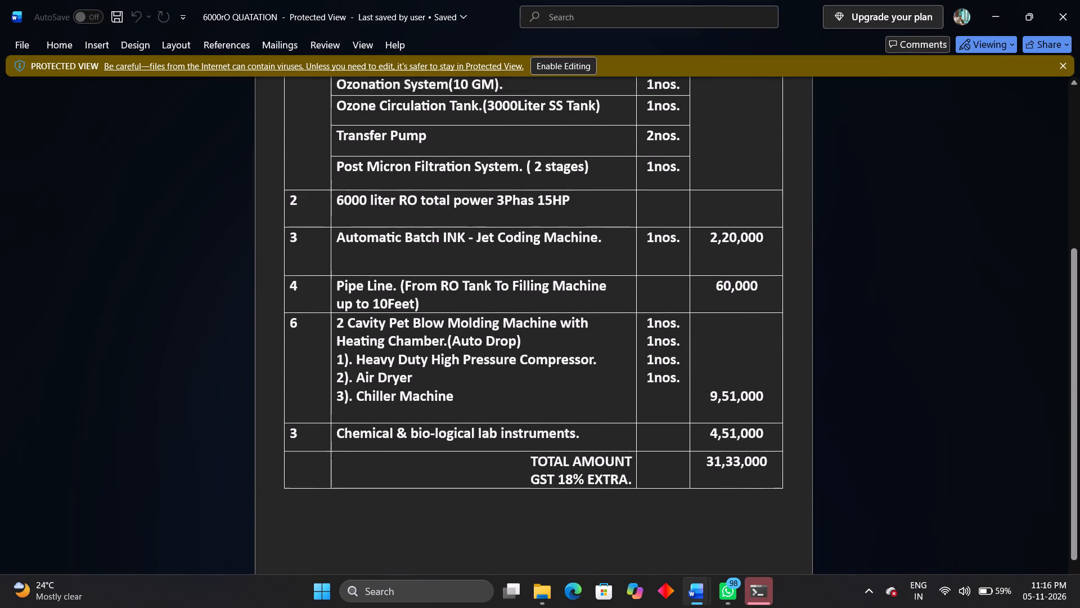
scroll(674, 265, up, 7)
scroll(674, 265, down, 1)
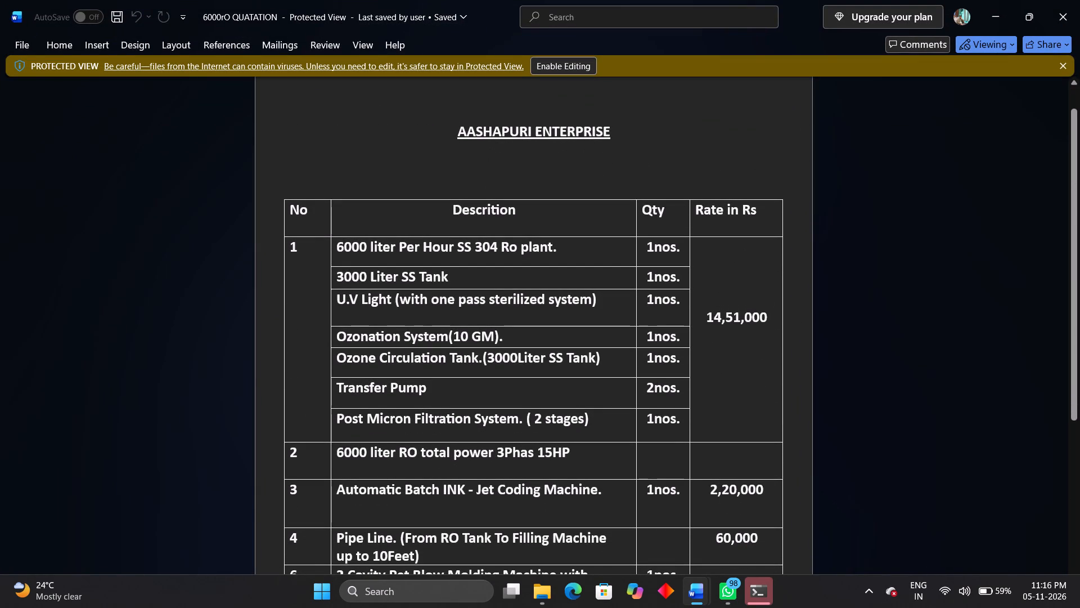
click(557, 69)
Examine the 6000rO quotation table's items, quantities and rates down to the total amount row.
scroll(592, 257, down, 1)
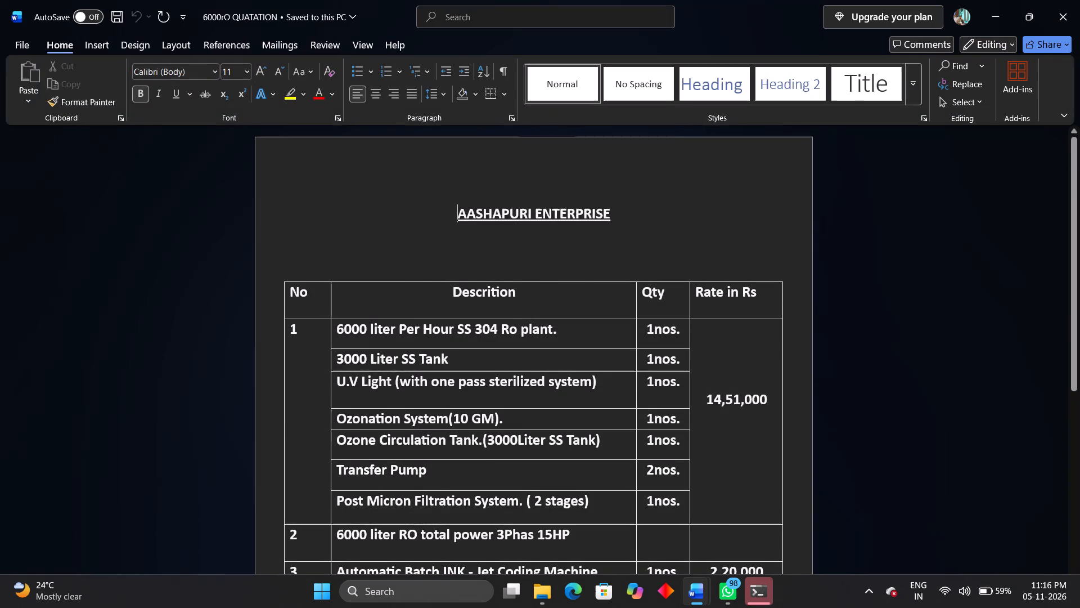
scroll(592, 259, down, 2)
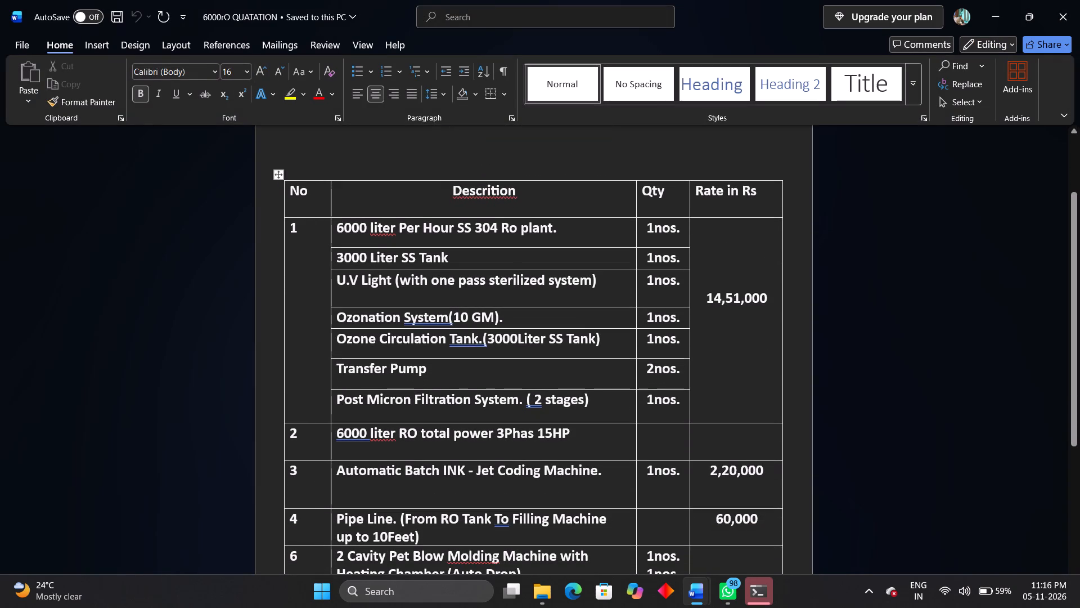
scroll(443, 445, down, 4)
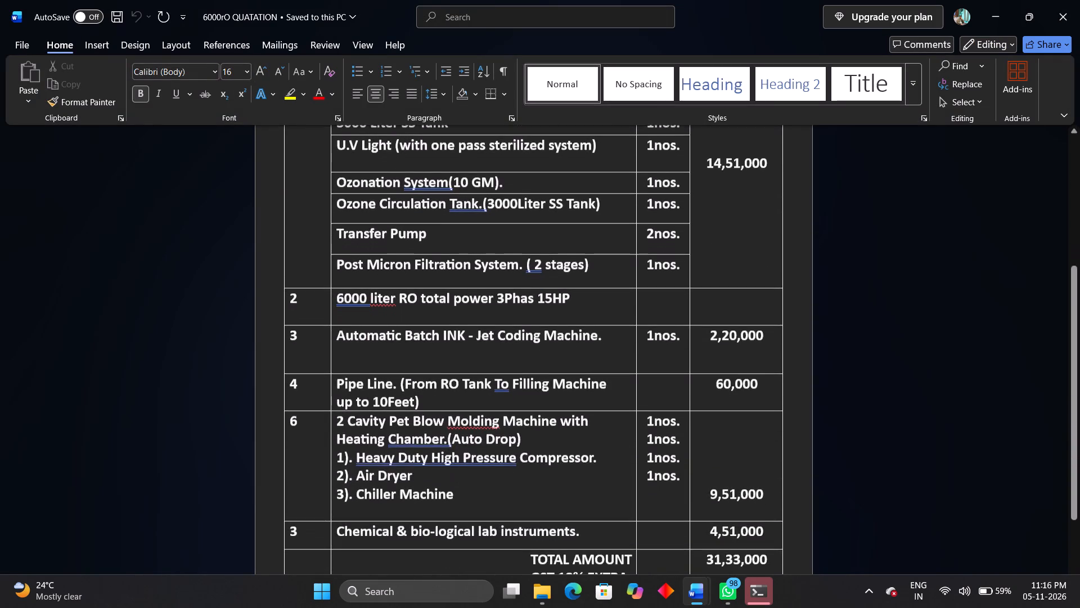
scroll(443, 438, down, 3)
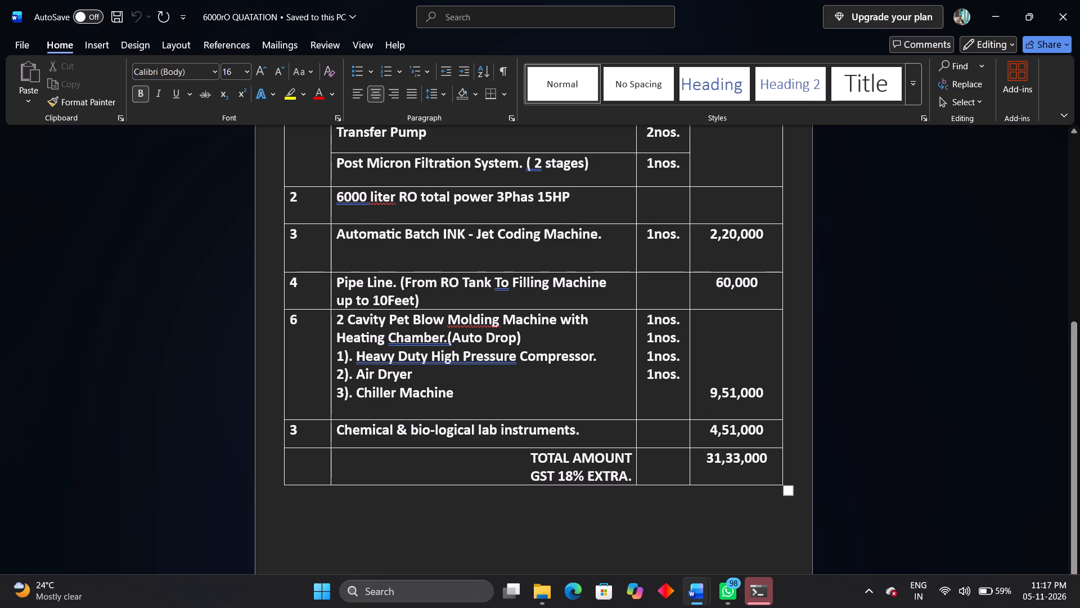
scroll(526, 373, up, 6)
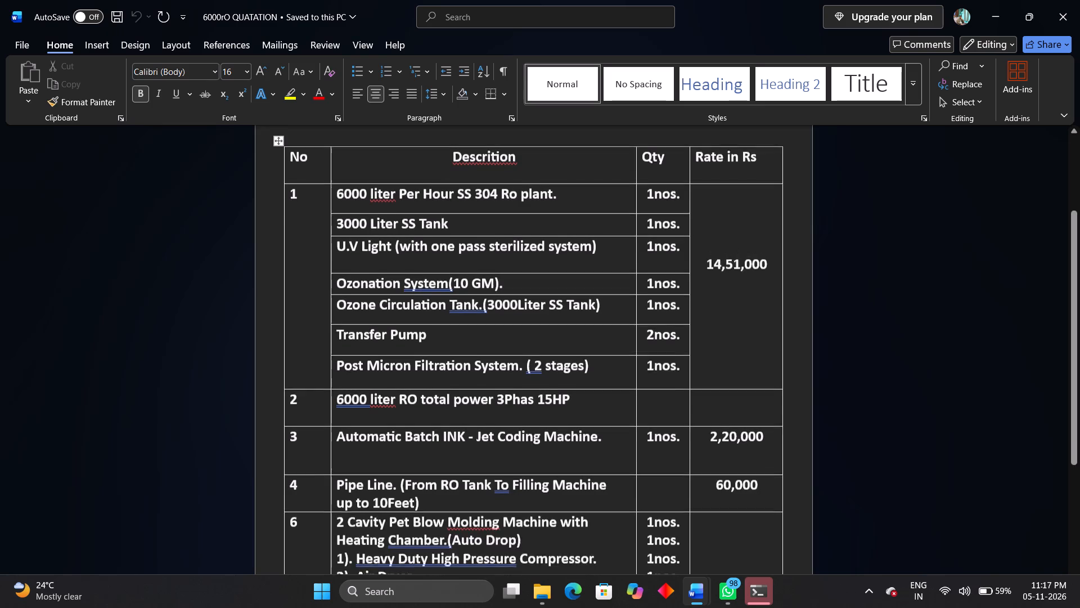
scroll(530, 371, up, 1)
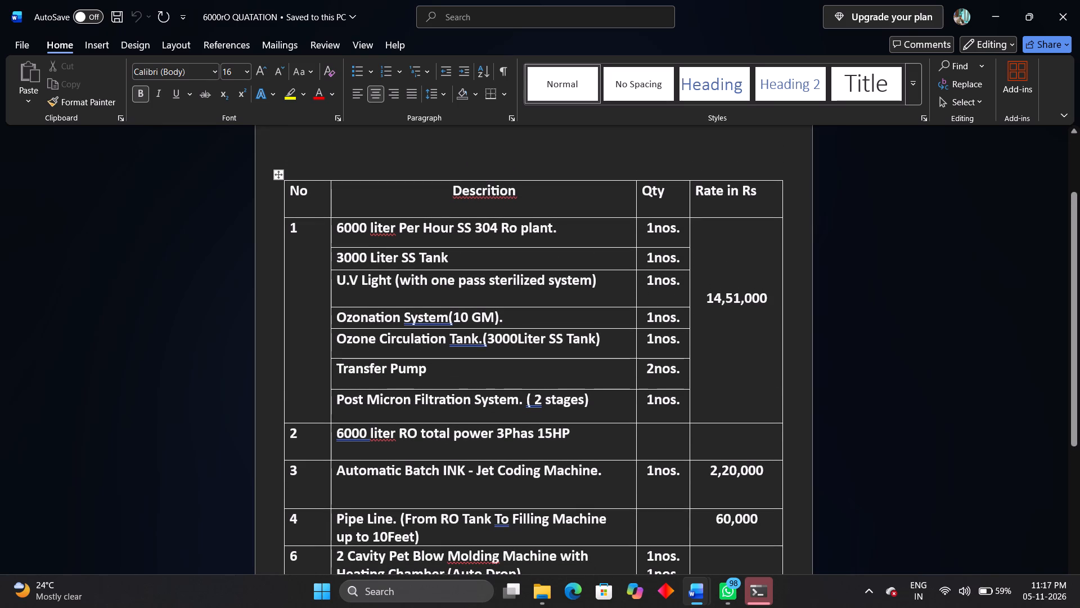
Set the SS 304 RO plant's capacity in item 1 of the table to 3000 liter Per Hour.
click(343, 228)
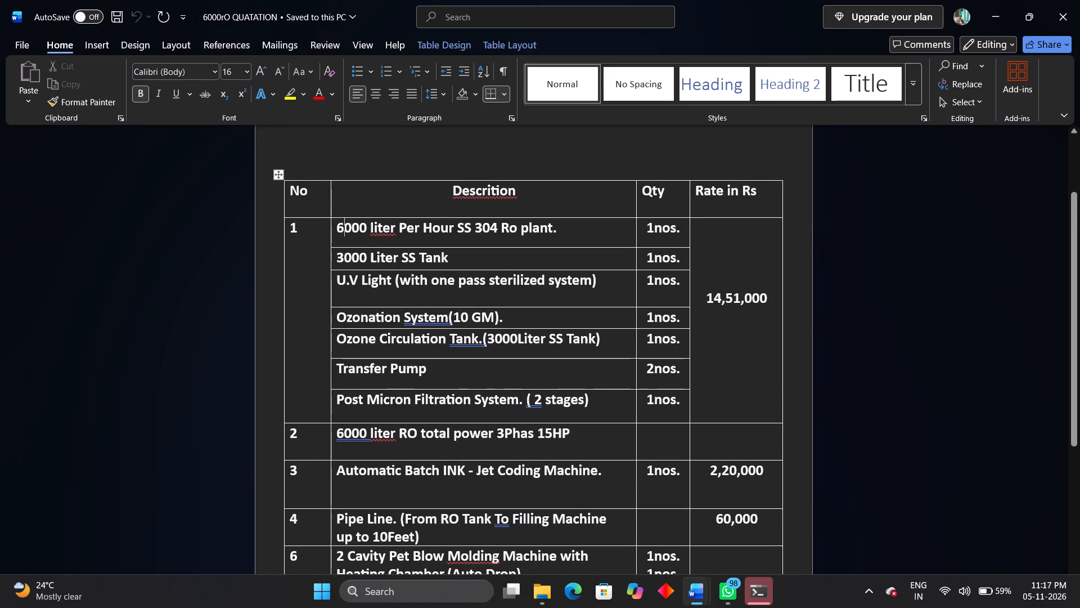
key(BackSpace)
key(3)
Change the rate of item 1, the SS 304 RO plant, to 10,50,000 in the 6000rO quotation table.
click(721, 297)
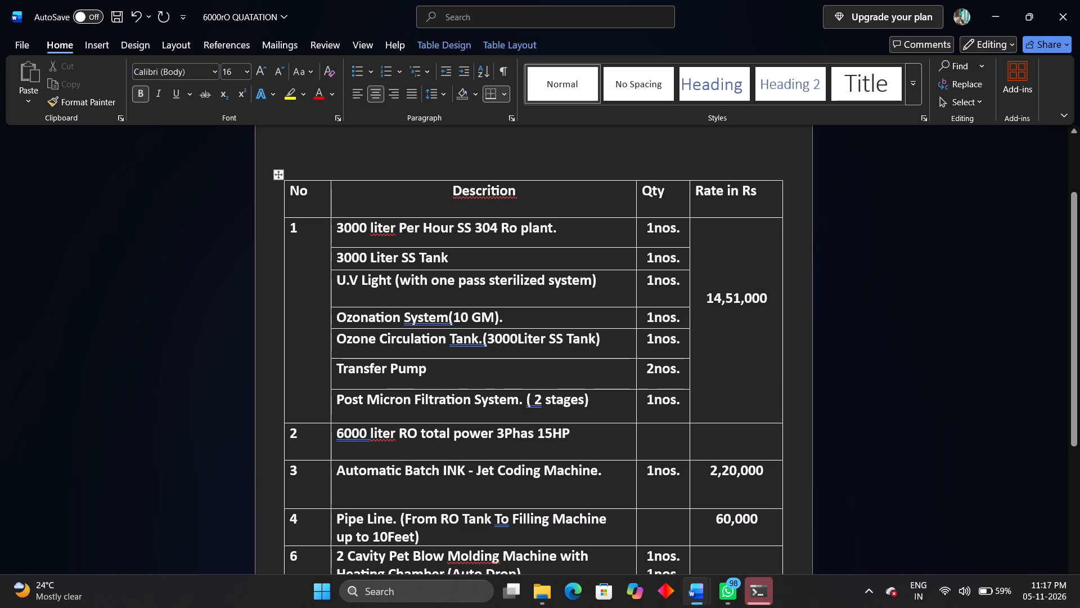
key(BackSpace)
key(0)
key(Right)
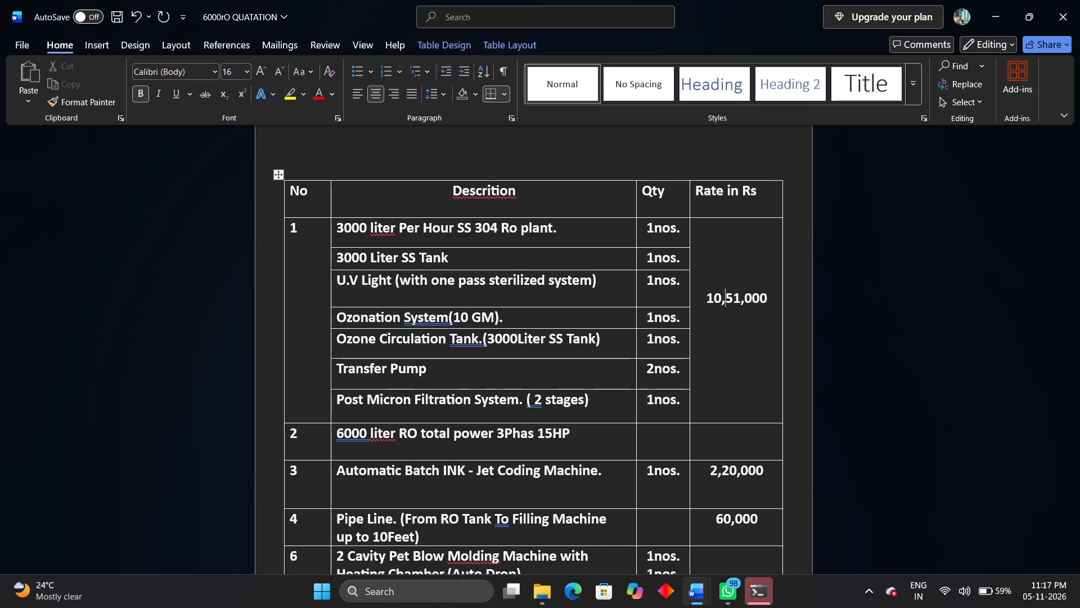
key(Right)
key(Right)
key(BackSpace)
key(0)
Review the remaining item rates in the 6000rO quotation table down to the TOTAL AMOUNT row.
scroll(728, 286, down, 4)
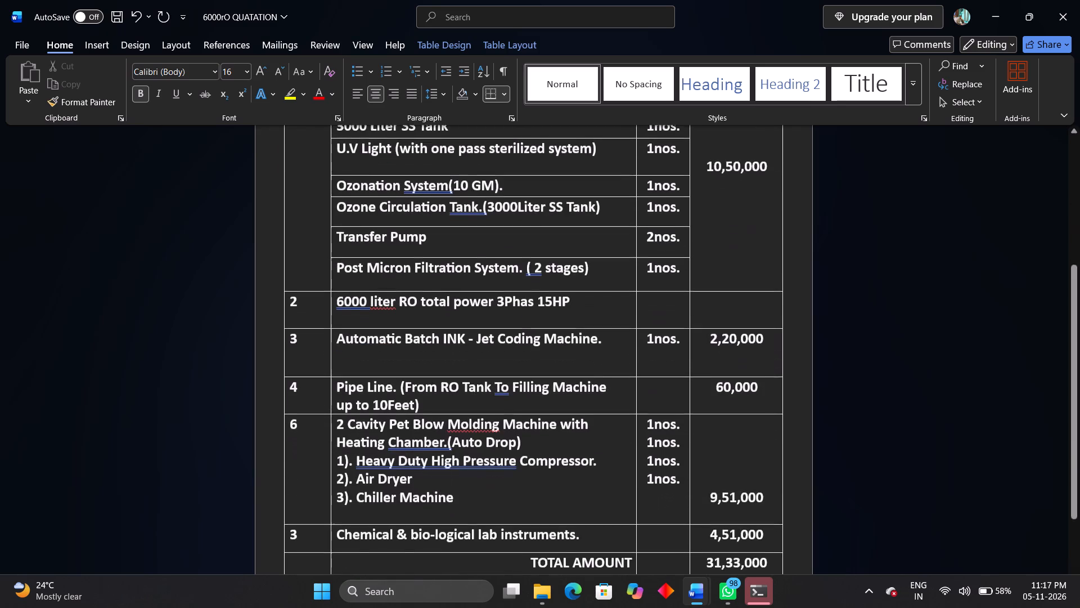
scroll(728, 286, down, 10)
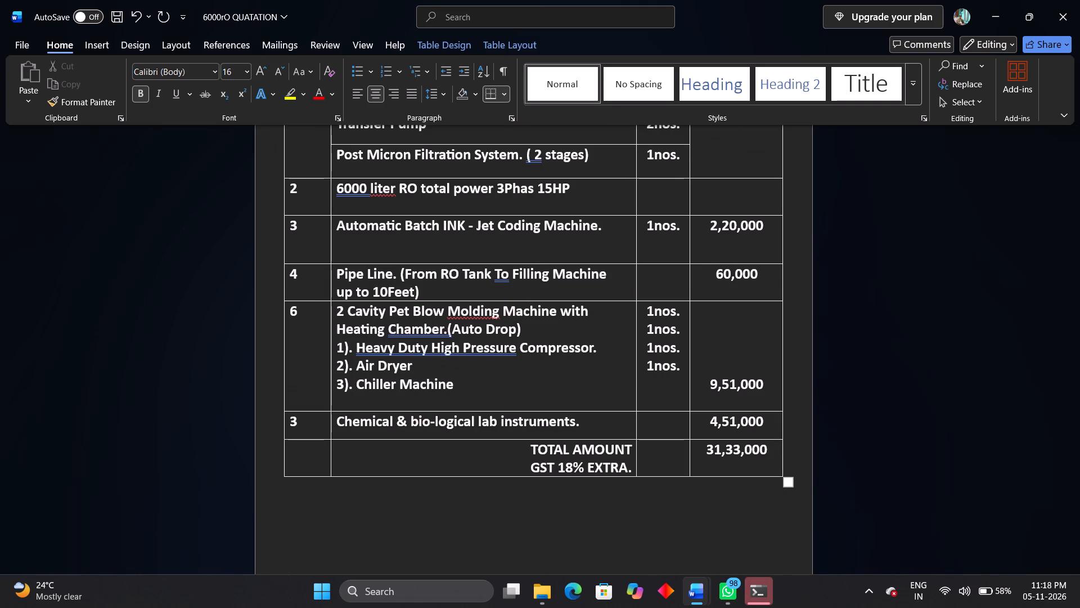
Switch to the open AASHAPURI ENTERPRISE QUOTATION 1 (1) document.
key(alt+Tab)
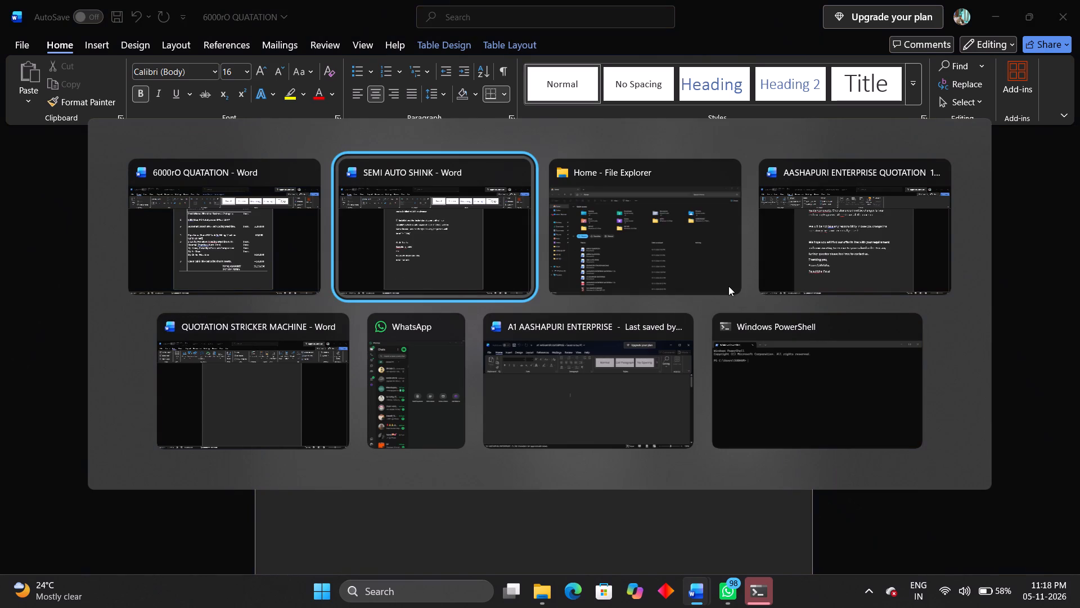
key(alt+q)
key(alt+q)
key(alt+Tab)
key(alt+Tab)
key(alt+Tab)
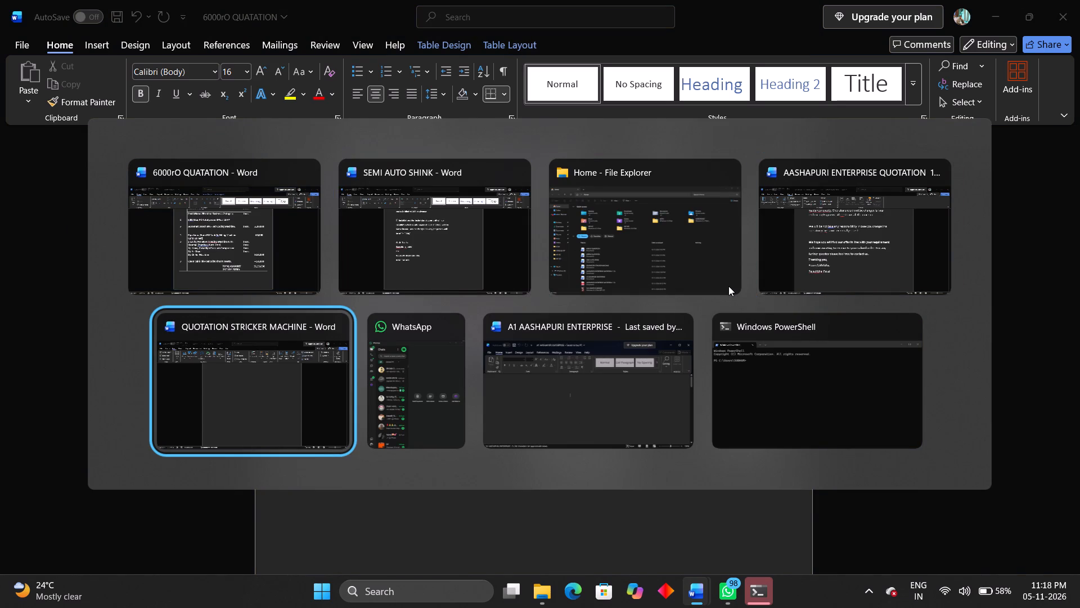
key(alt+Tab)
key(alt+Tab)
key(alt+Tab)
key(alt+Tab)
key(alt+Tab)
key(alt+Tab)
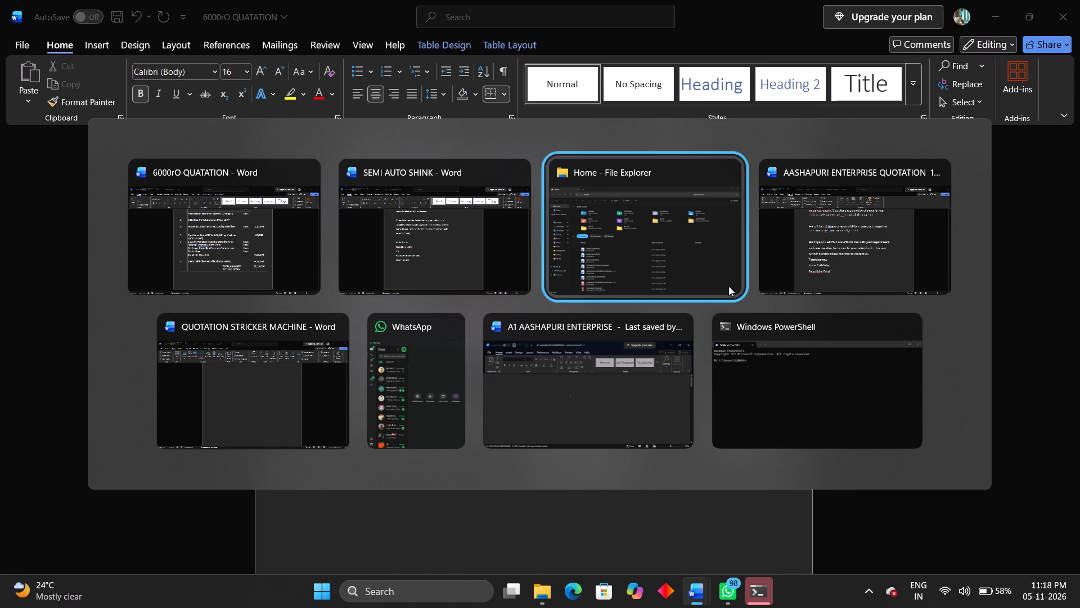
key(alt+Tab)
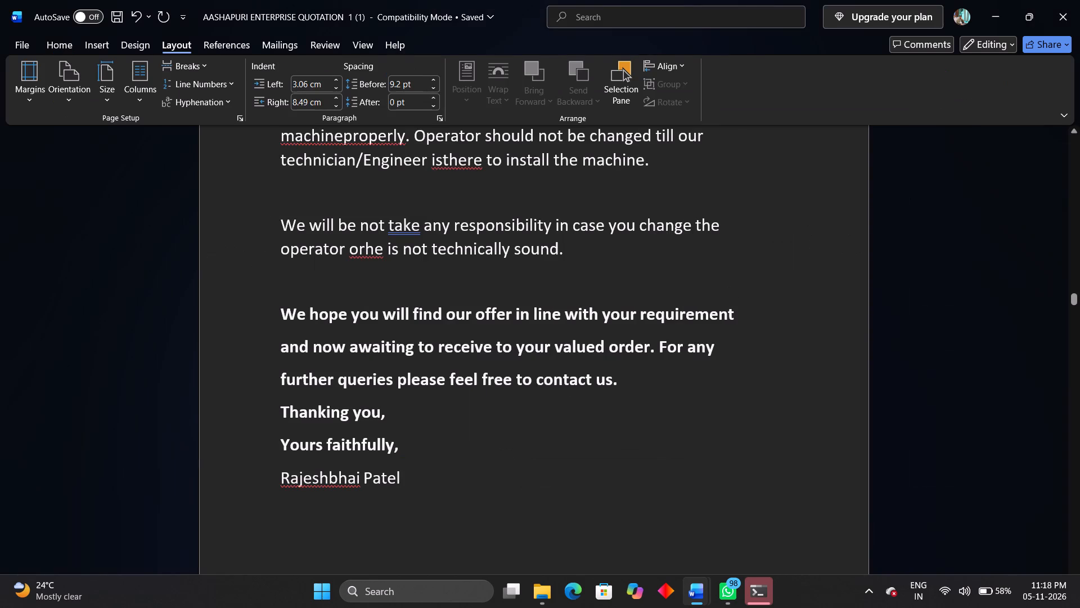
Examine the AASHAPURI ENTERPRISE price table's items, quantities and rates for the 3000 liter Per Hour FRP RO plant, down to the total.
scroll(728, 286, up, 17)
scroll(732, 286, up, 9)
scroll(733, 285, up, 20)
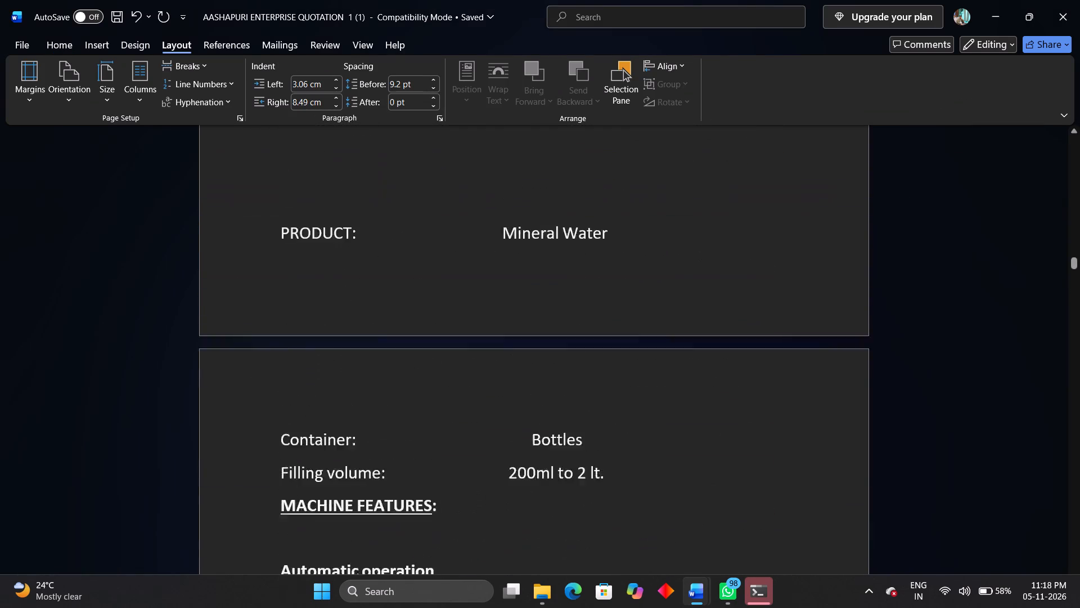
scroll(733, 285, up, 11)
scroll(733, 285, up, 20)
scroll(733, 285, up, 19)
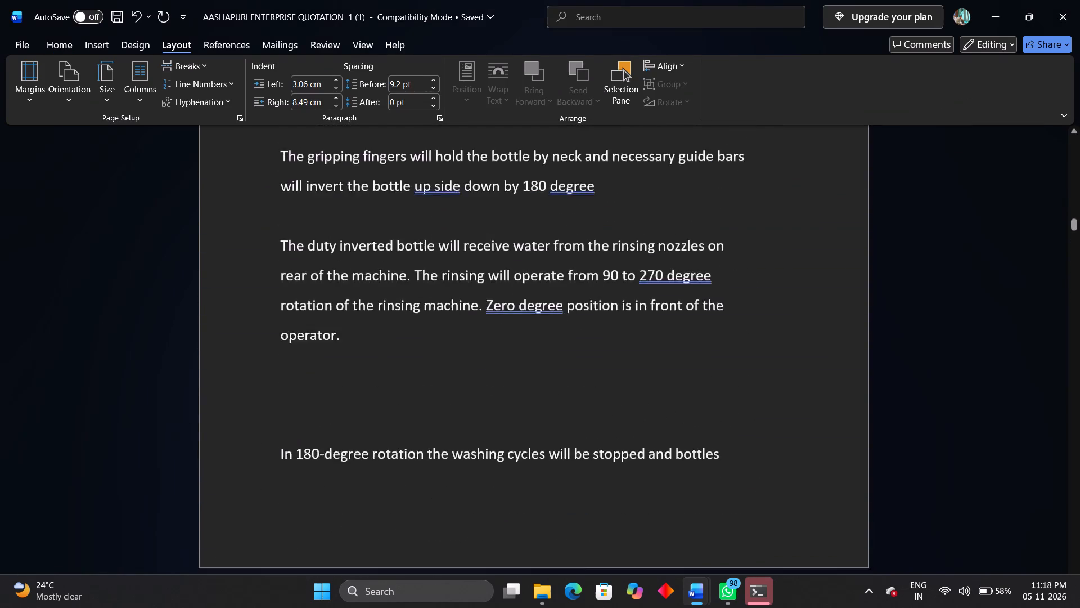
scroll(735, 285, up, 10)
scroll(735, 285, down, 1)
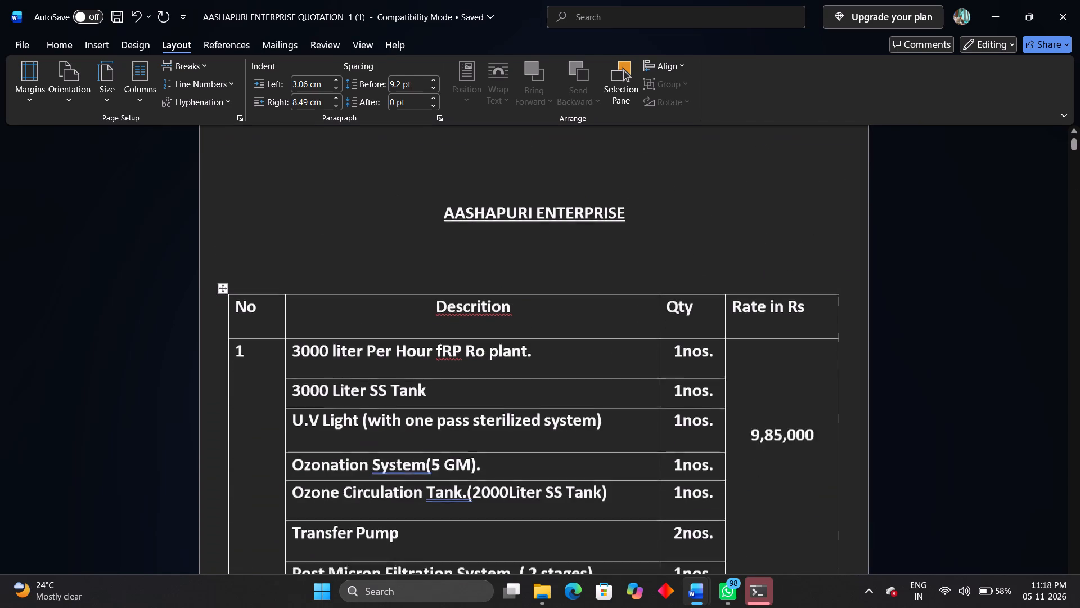
scroll(735, 285, down, 1)
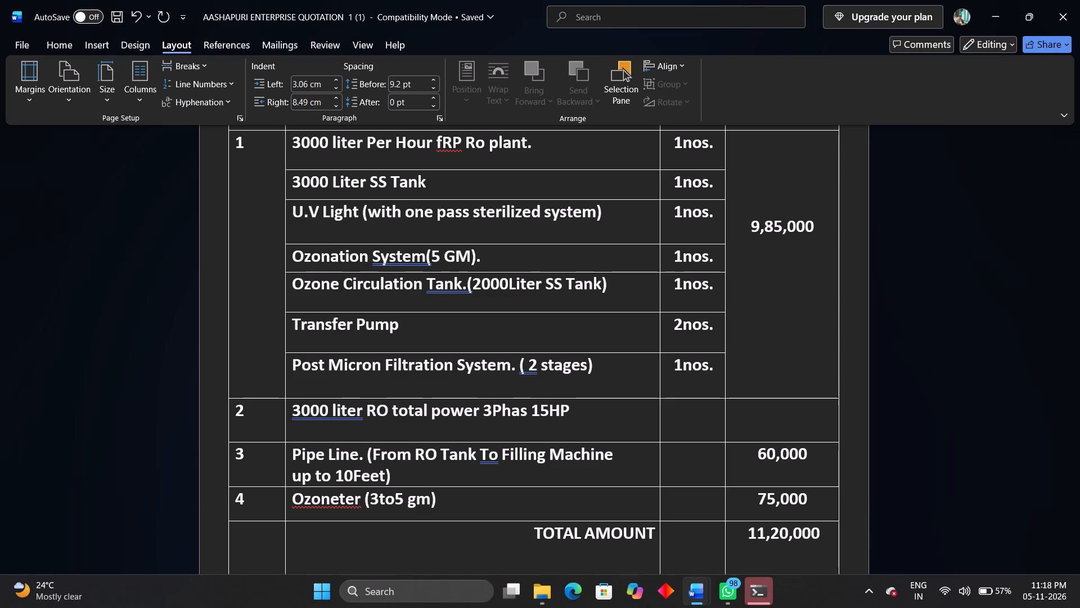
scroll(735, 285, up, 4)
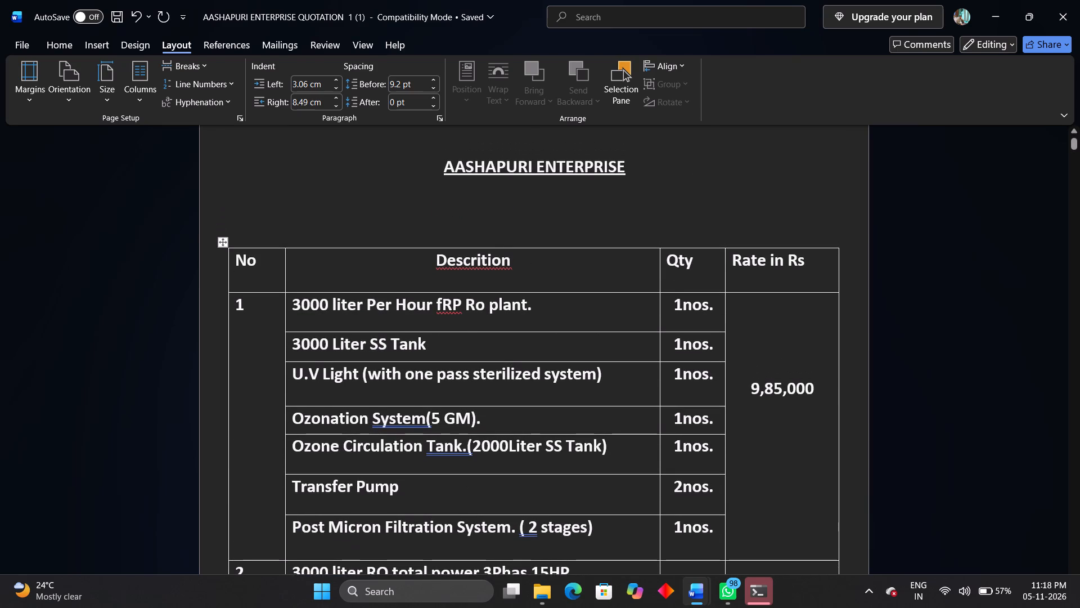
scroll(733, 287, down, 3)
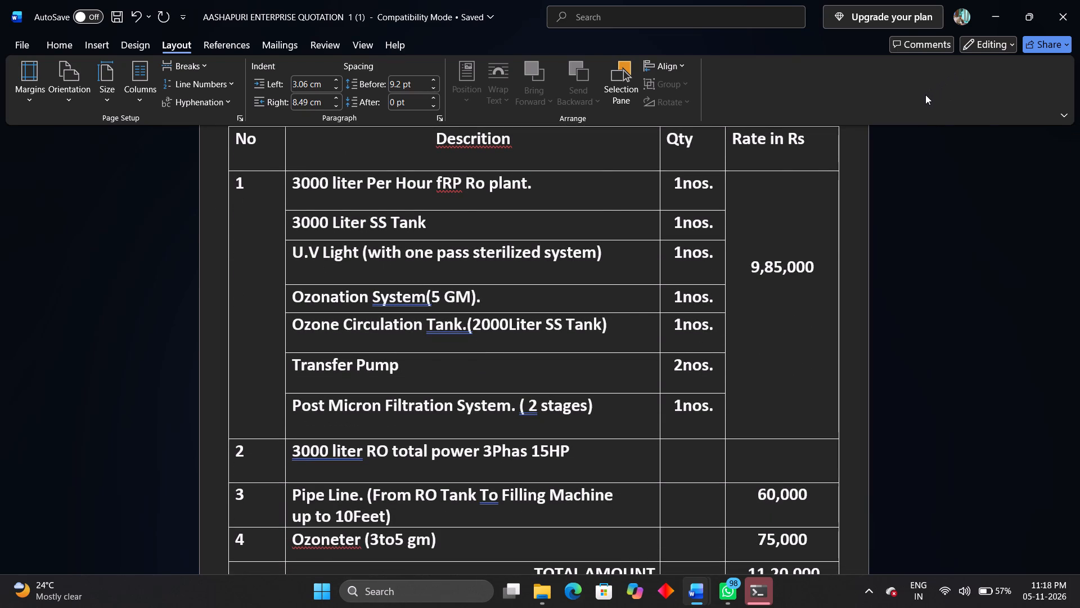
Switch to the QUOTATION STRICKER MACHINE document and review its technical specification and closing lines.
key(alt+Tab)
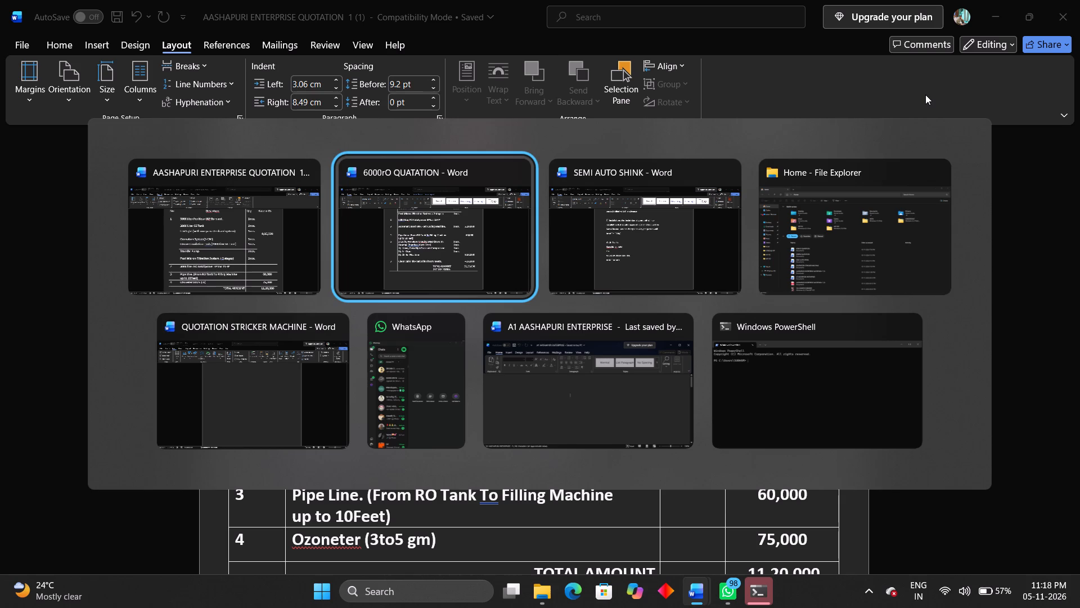
key(alt+Tab)
key(alt+Tab)
key(alt+Tab)
right_click(926, 96)
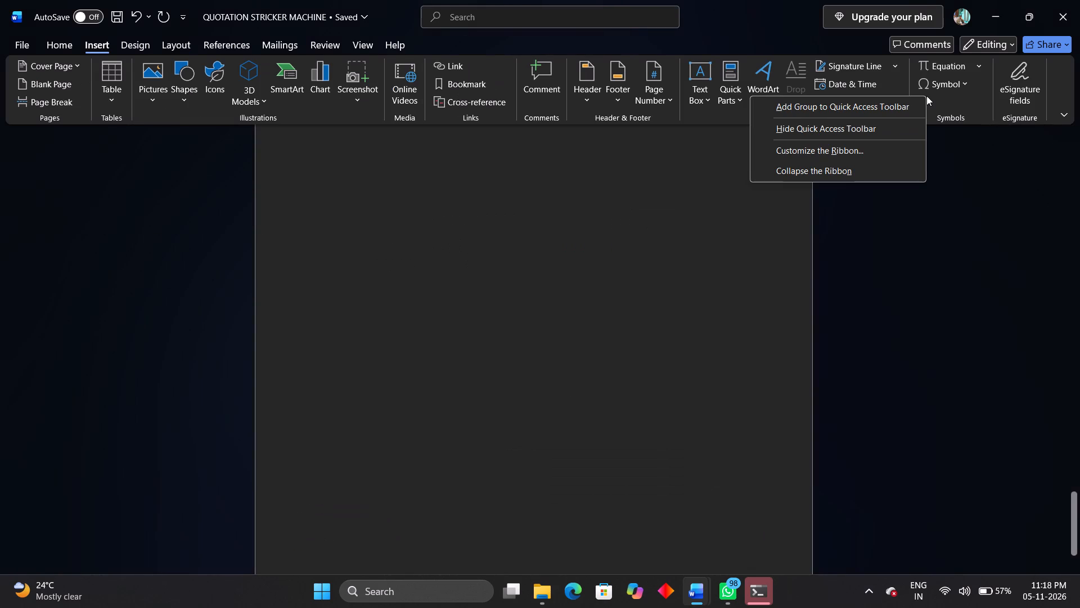
scroll(926, 96, up, 15)
scroll(706, 313, up, 7)
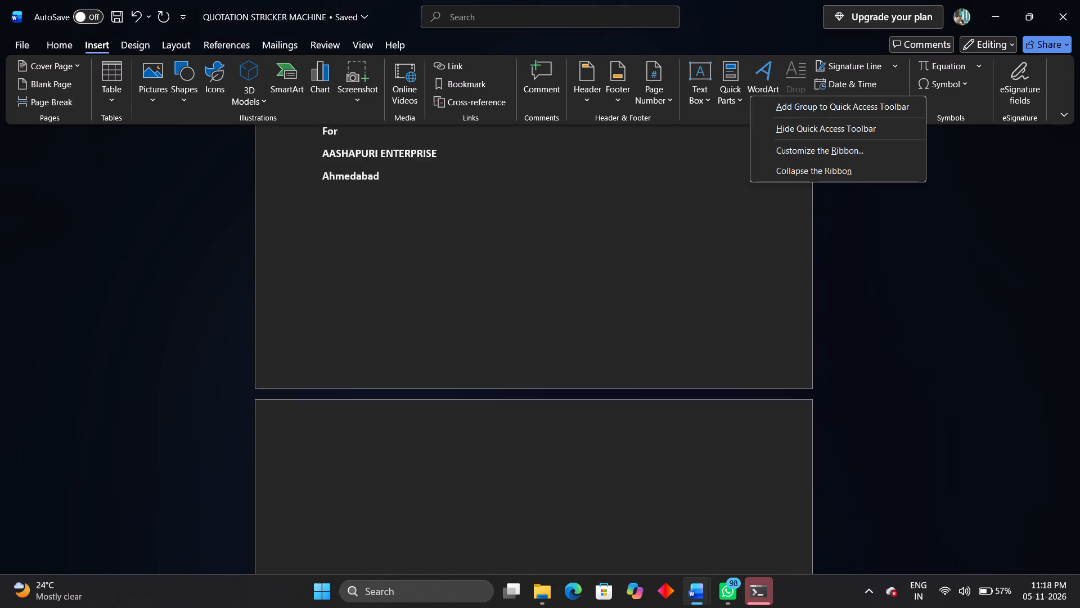
scroll(706, 313, up, 20)
scroll(706, 313, up, 9)
scroll(706, 313, down, 3)
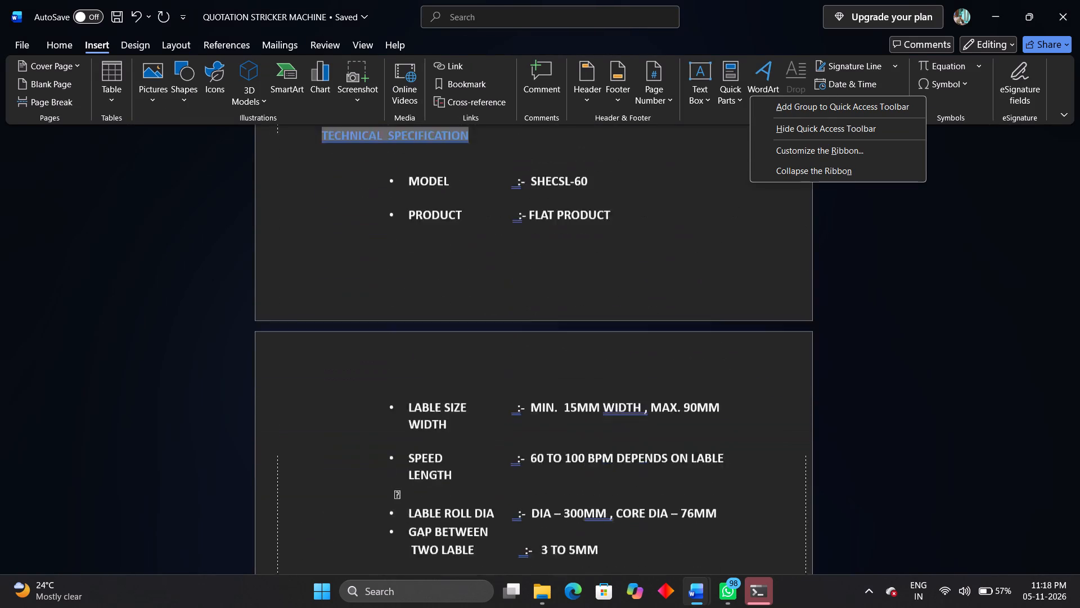
scroll(706, 313, down, 2)
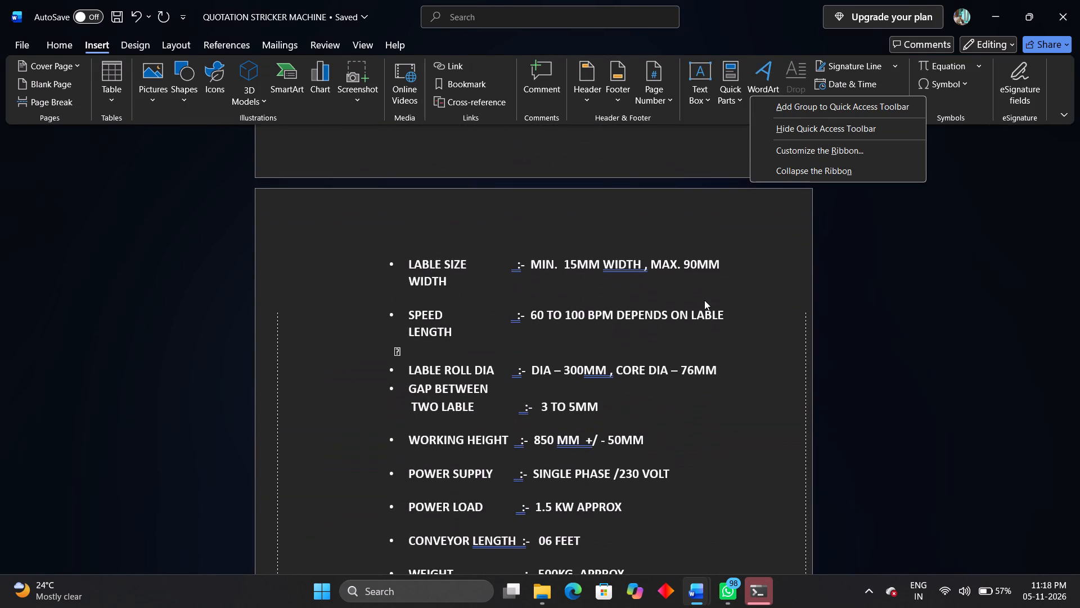
Switch to the SEMI AUTO SHINK quotation and review its recipient lines, machine price, salient features and electric specification.
key(alt+Tab)
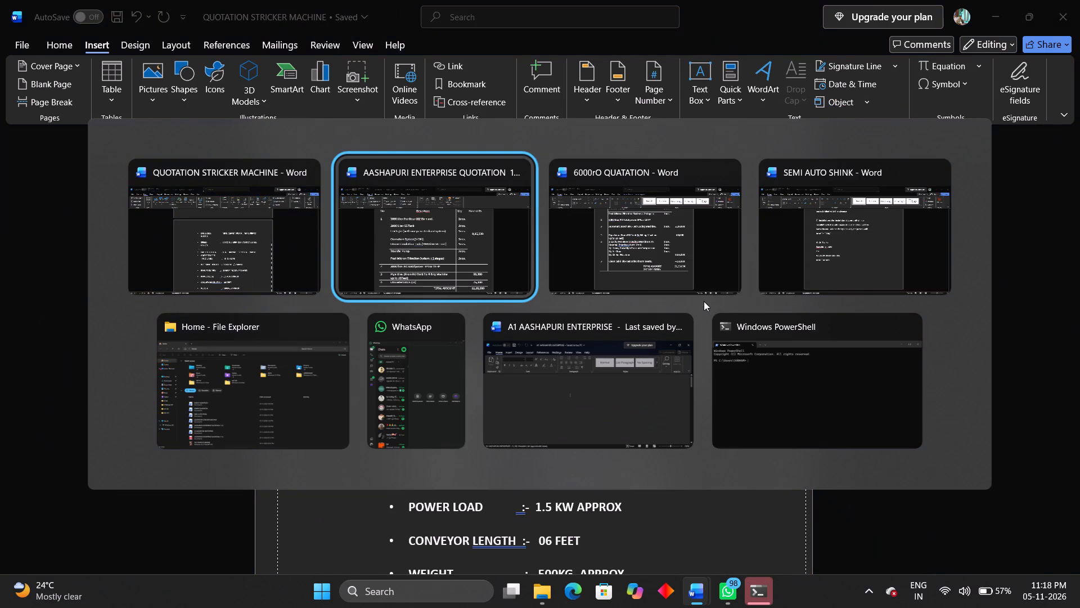
key(alt+Tab)
key(alt+Tab)
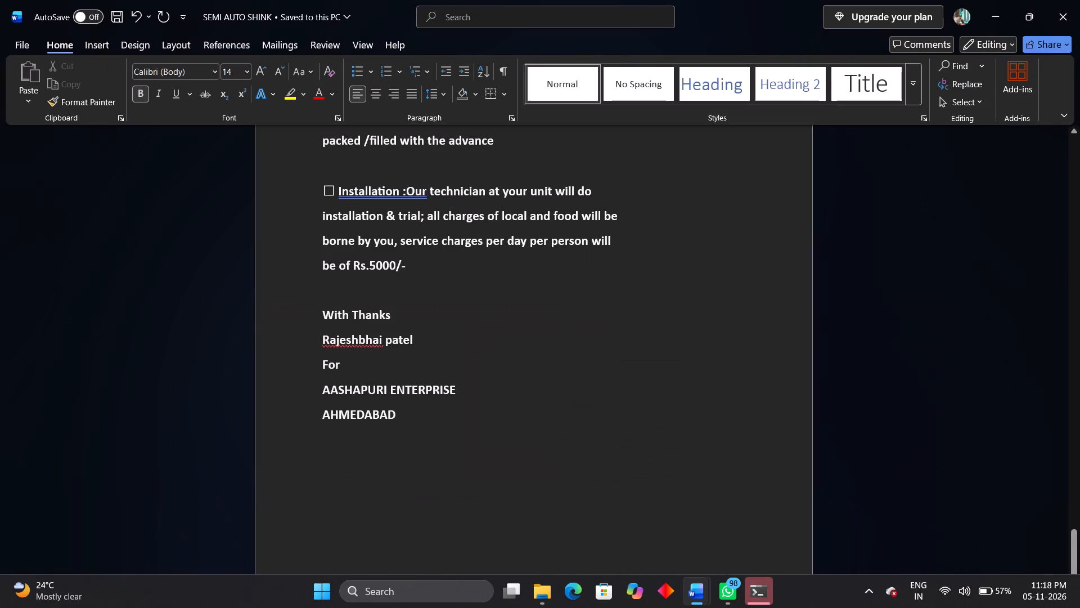
scroll(703, 301, up, 20)
scroll(703, 301, up, 19)
scroll(703, 301, down, 3)
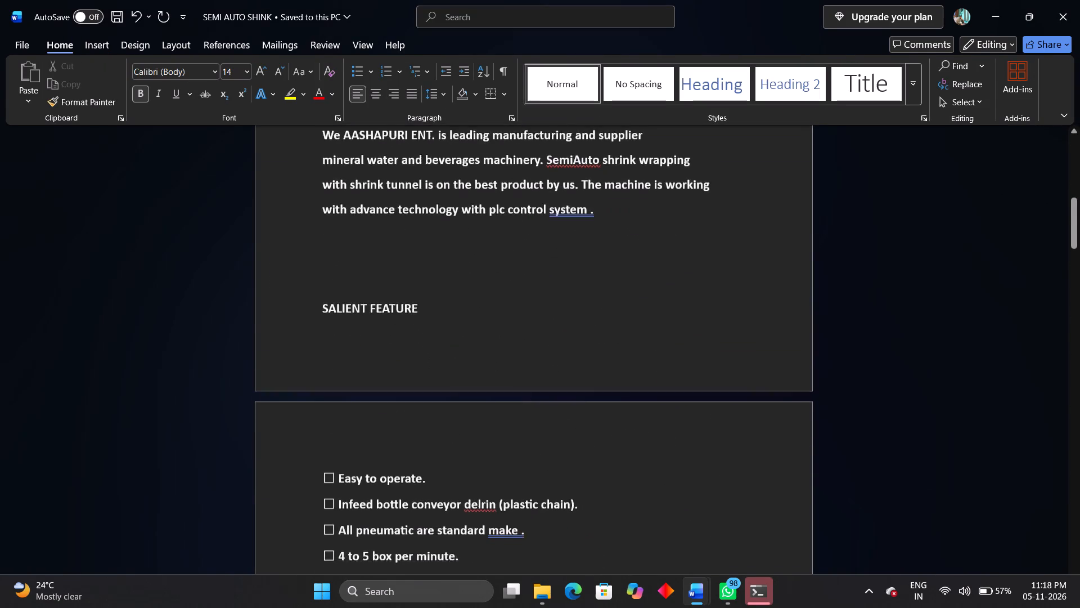
scroll(703, 301, up, 5)
scroll(703, 301, down, 4)
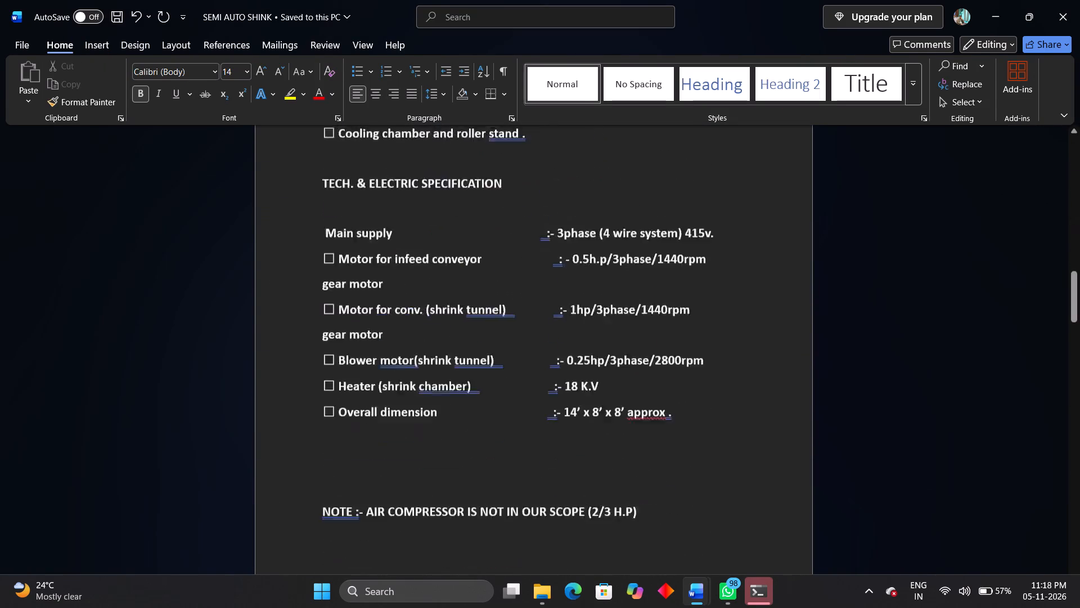
scroll(703, 301, up, 4)
scroll(703, 301, down, 2)
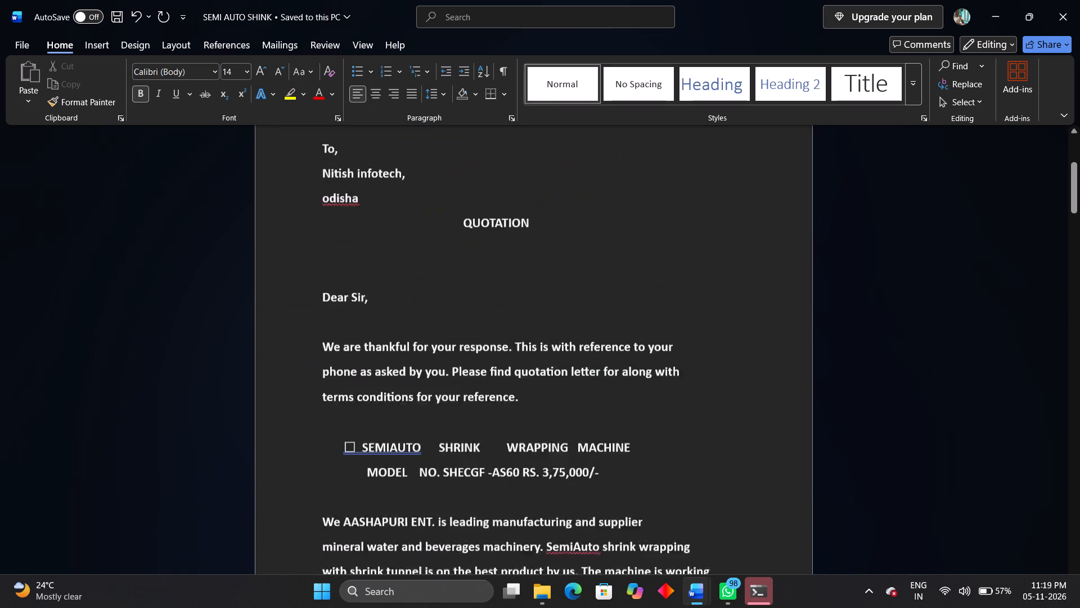
scroll(703, 301, down, 5)
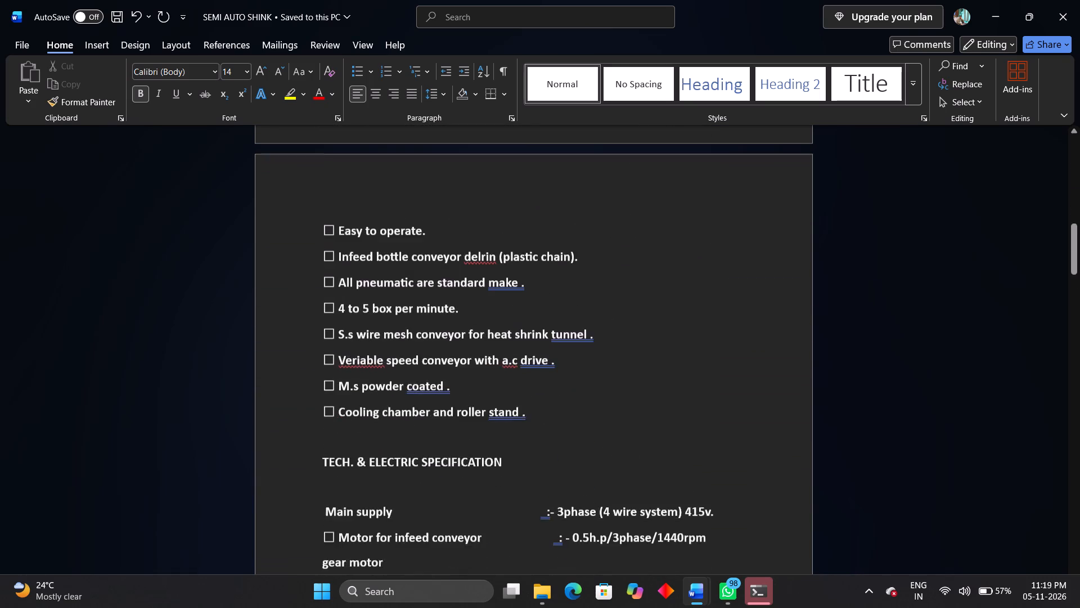
scroll(703, 301, down, 2)
Return to AASHAPURI ENTERPRISE QUOTATION 1 (1) and examine its price table, uniblock machine offer and overall page layout.
key(alt+Tab)
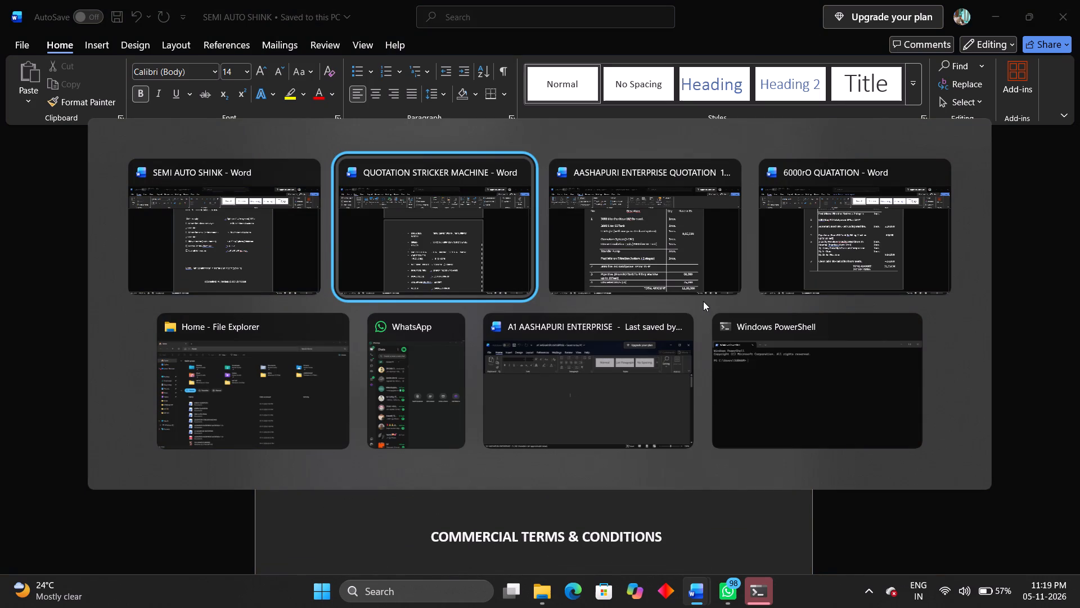
key(alt+Tab)
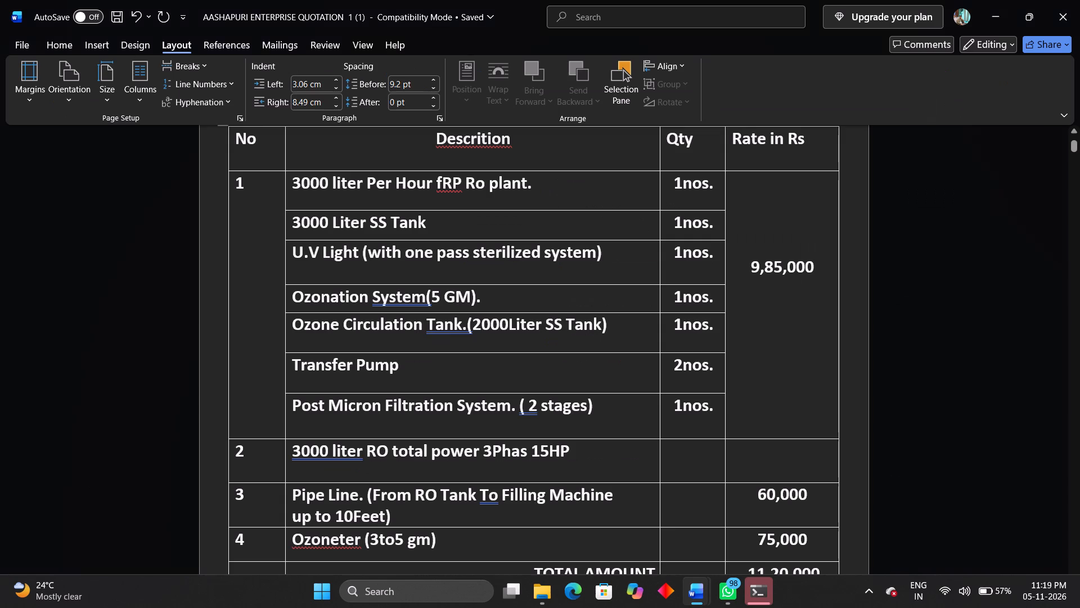
ctrl+scroll(703, 301, down, 7)
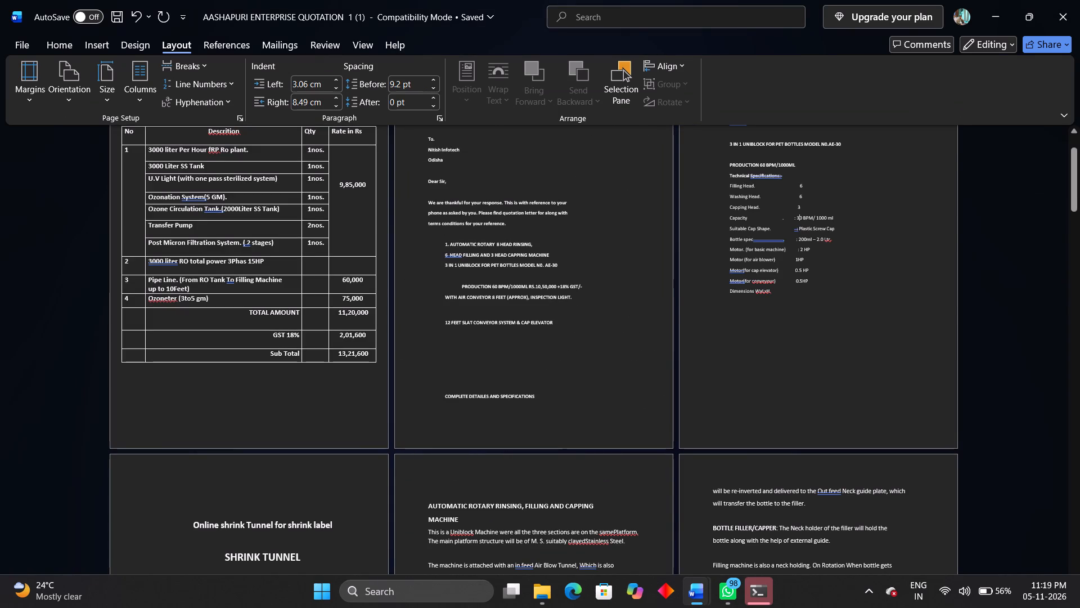
scroll(515, 364, up, 9)
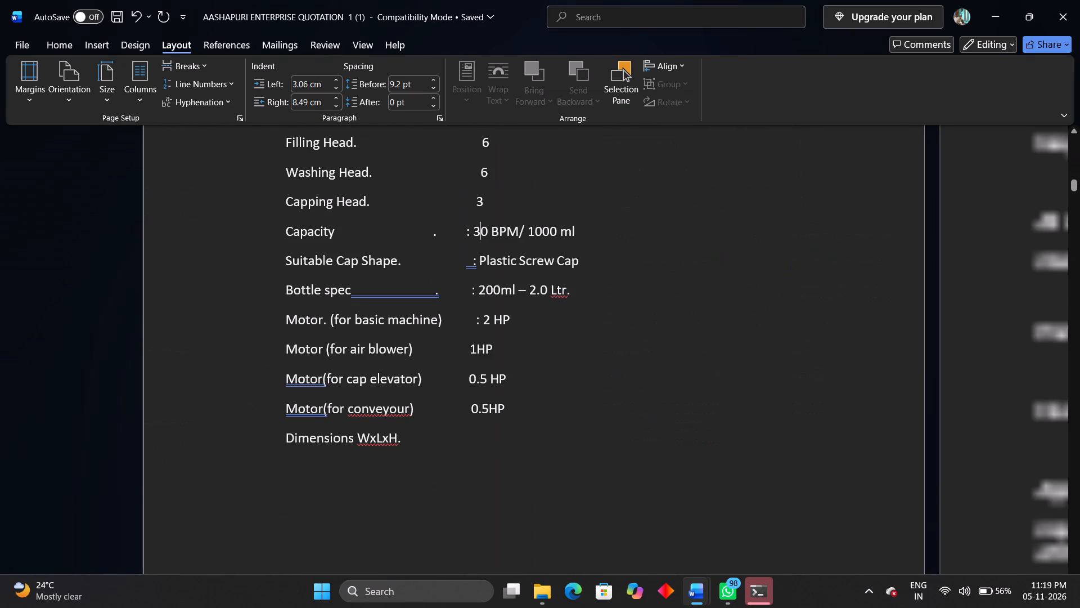
ctrl+scroll(515, 364, up, 5)
scroll(515, 364, up, 7)
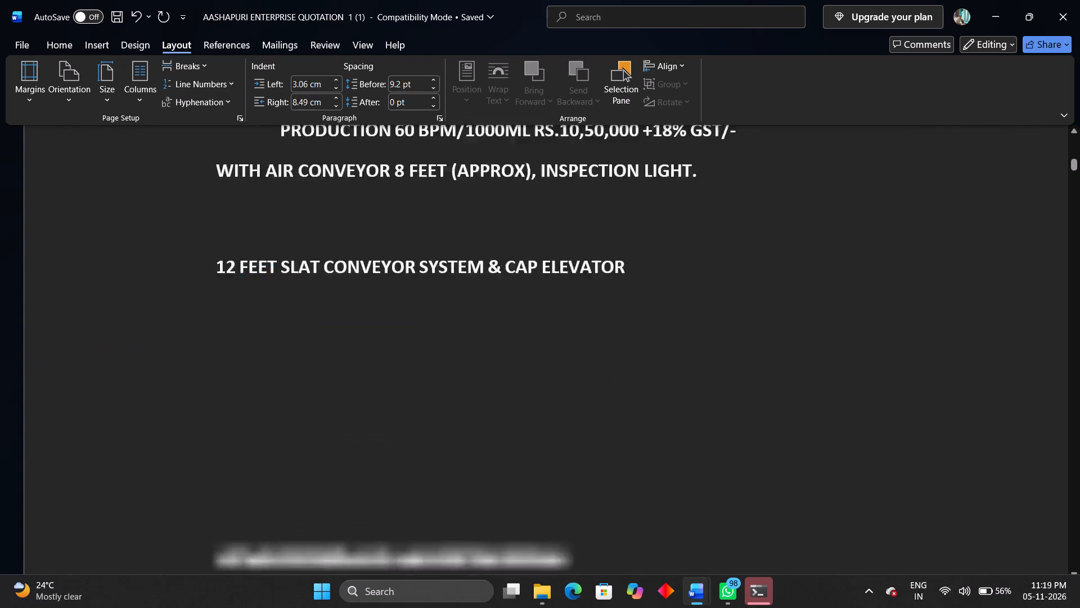
ctrl+scroll(525, 369, down, 3)
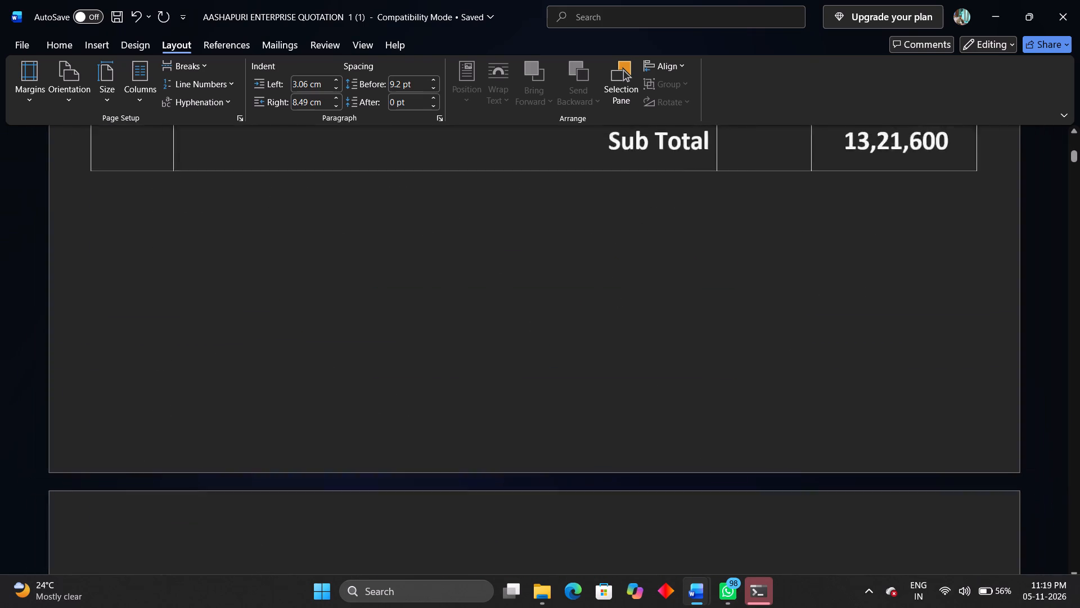
ctrl+scroll(525, 369, down, 5)
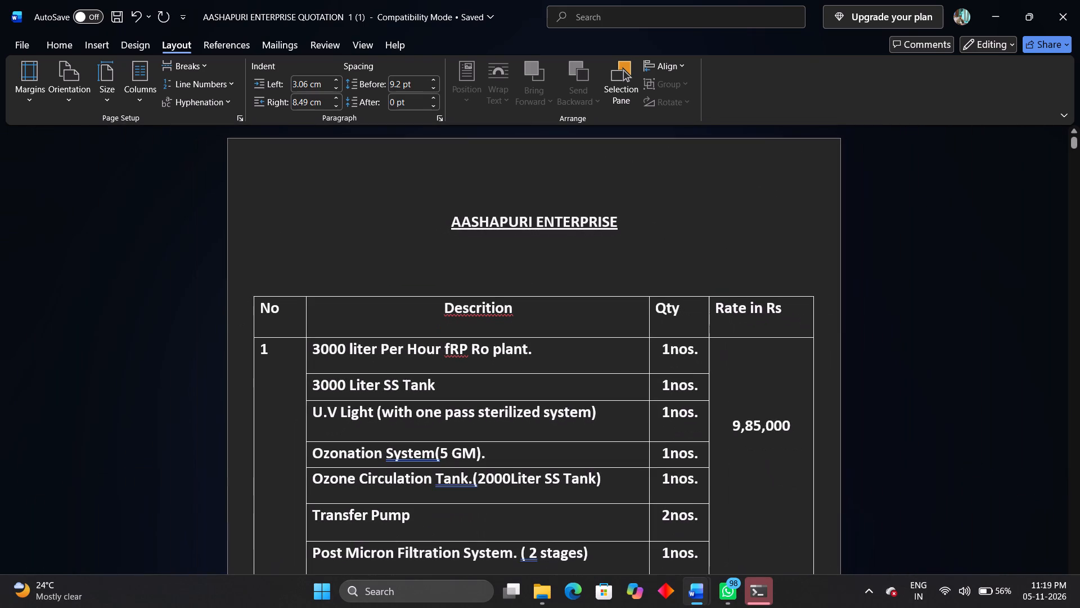
scroll(527, 369, down, 3)
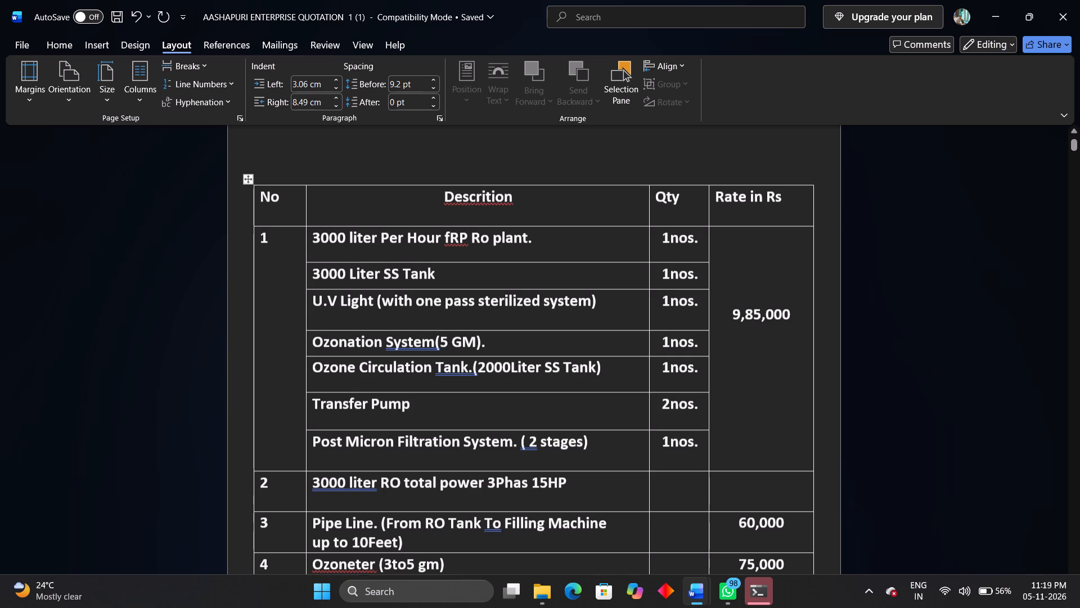
ctrl+scroll(538, 391, down, 10)
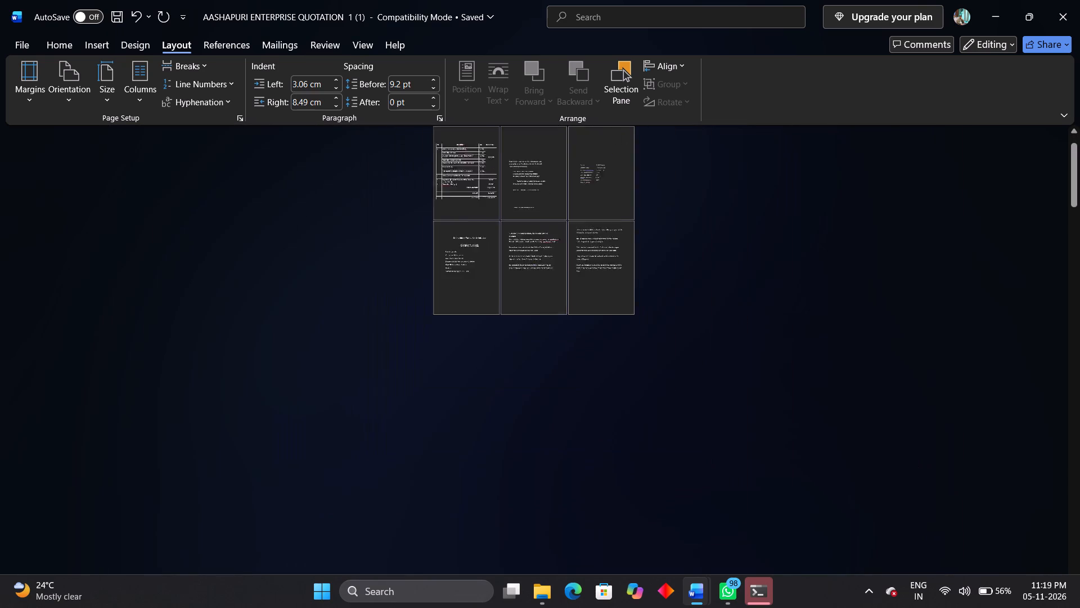
ctrl+scroll(538, 391, down, 1)
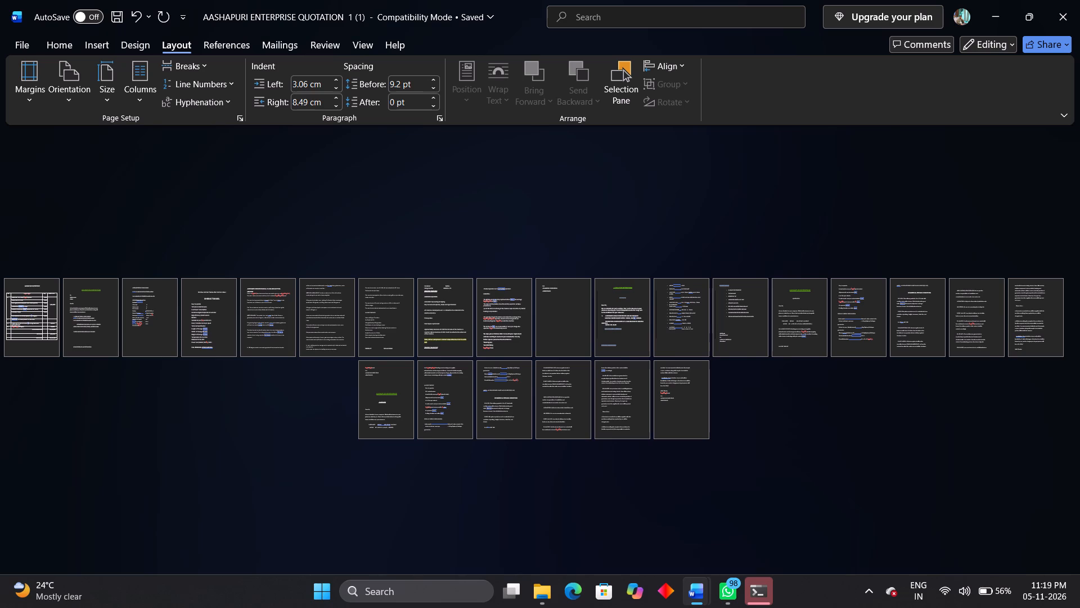
Switch to File Explorer and open the recent 60BPM QUATATION document.
key(alt+Tab)
key(alt+Tab)
key(alt+Tab)
key(alt+Tab)
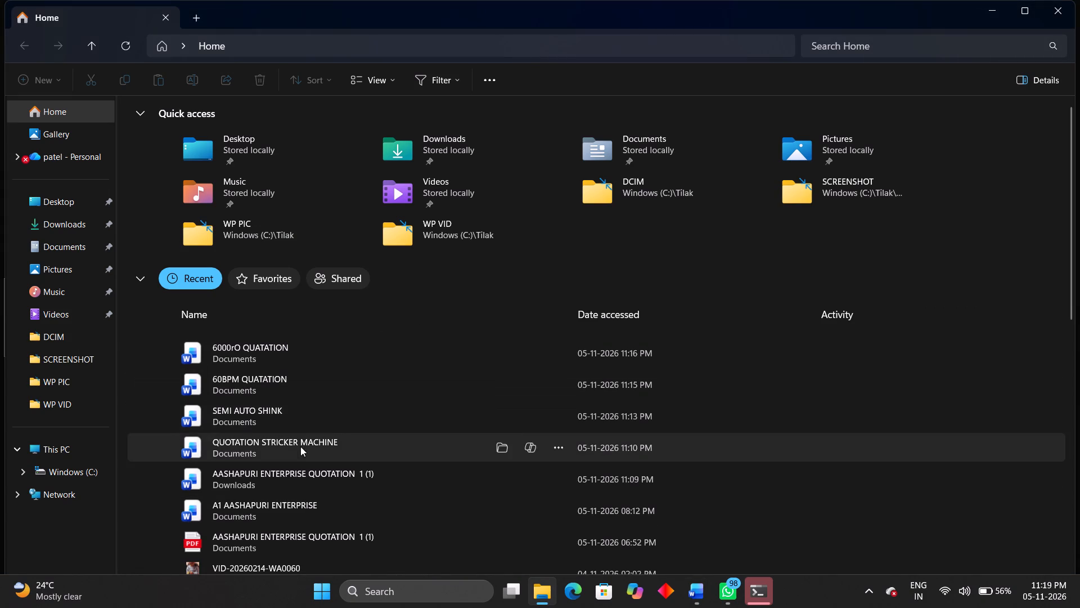
double_click(267, 385)
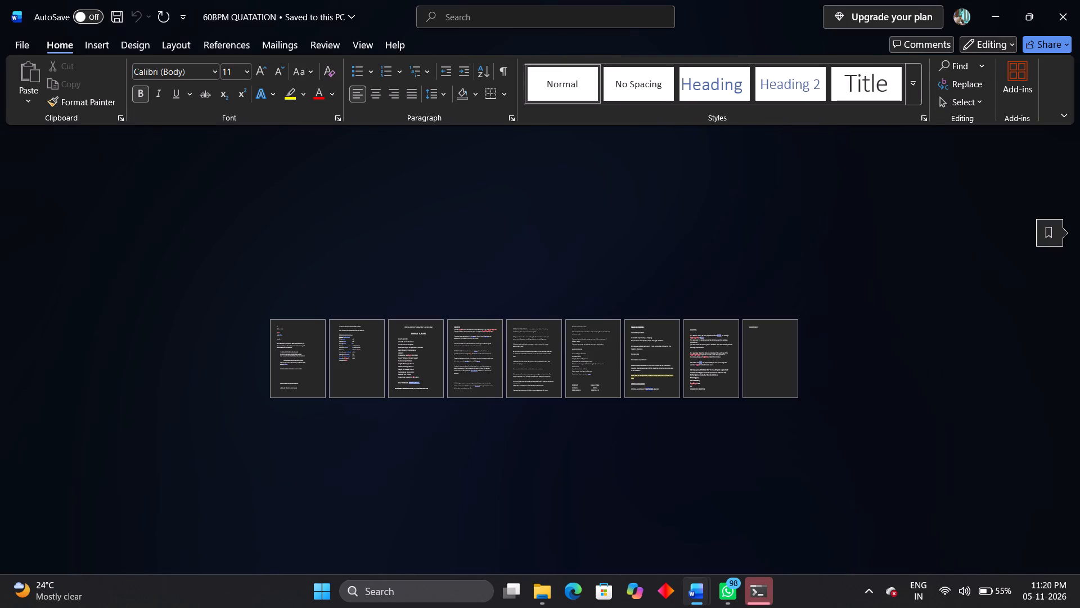
Review the 60BPM QUATATION from its recipient lines through the 12 head filling and 6 head capping machine's technical specifications.
scroll(807, 346, right, 1)
ctrl+scroll(807, 346, up, 4)
scroll(807, 346, up, 1)
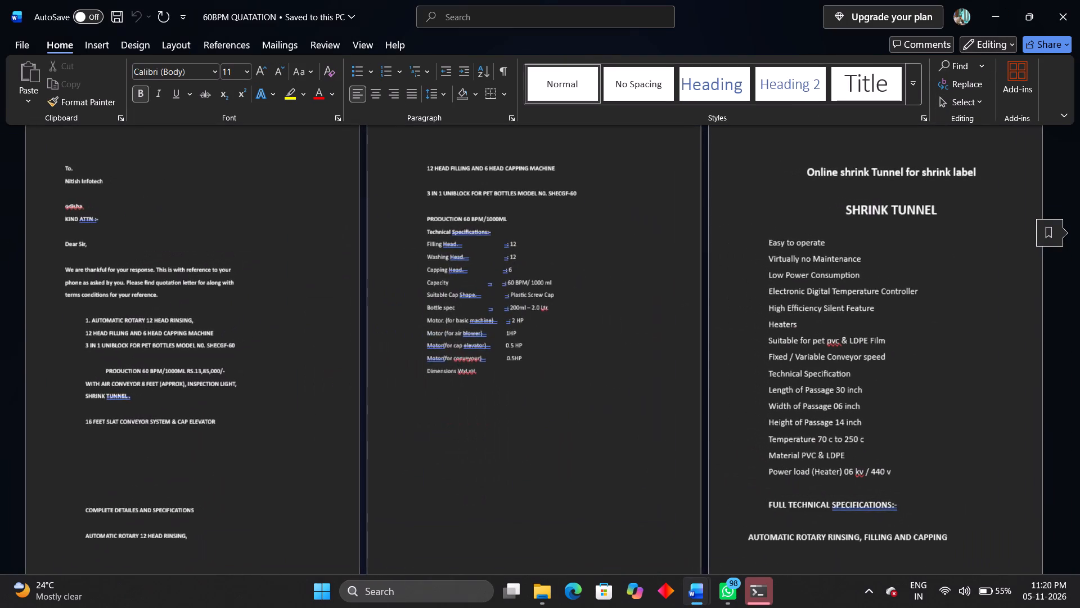
scroll(807, 346, up, 14)
scroll(807, 346, up, 10)
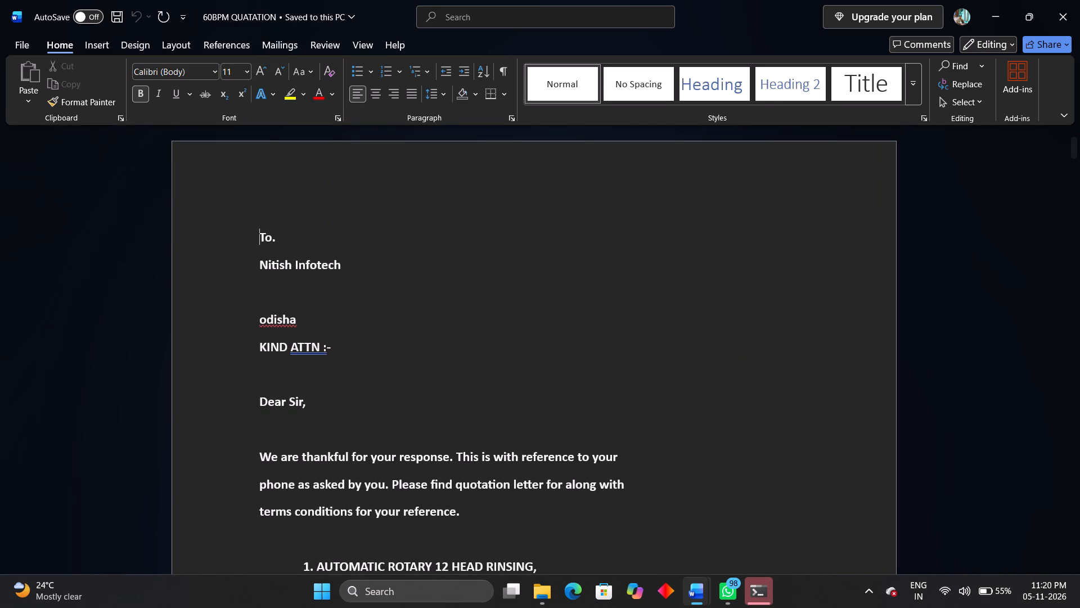
scroll(807, 346, down, 18)
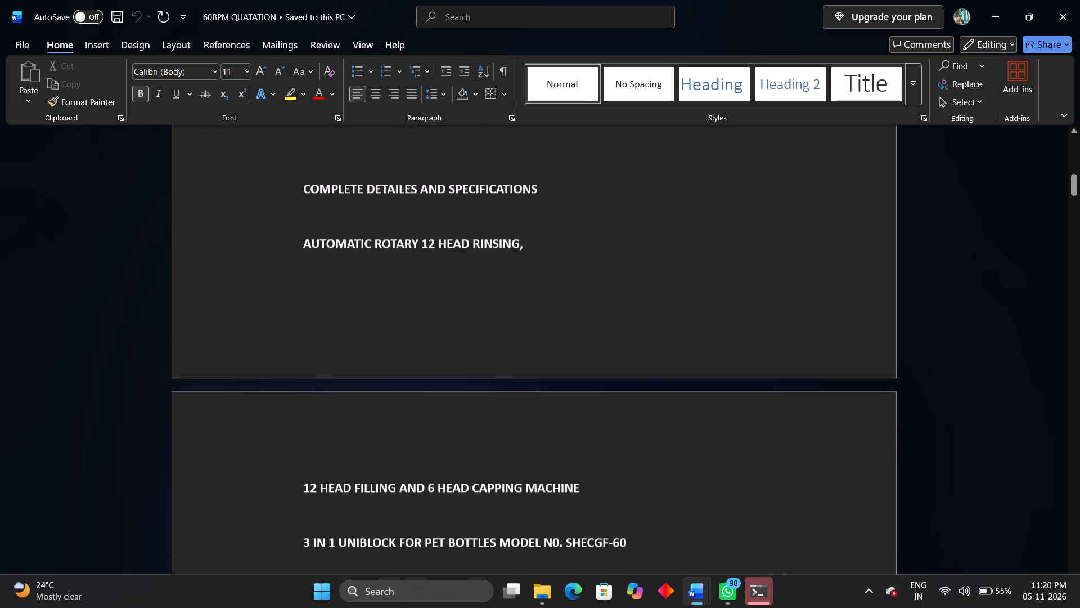
scroll(804, 346, down, 7)
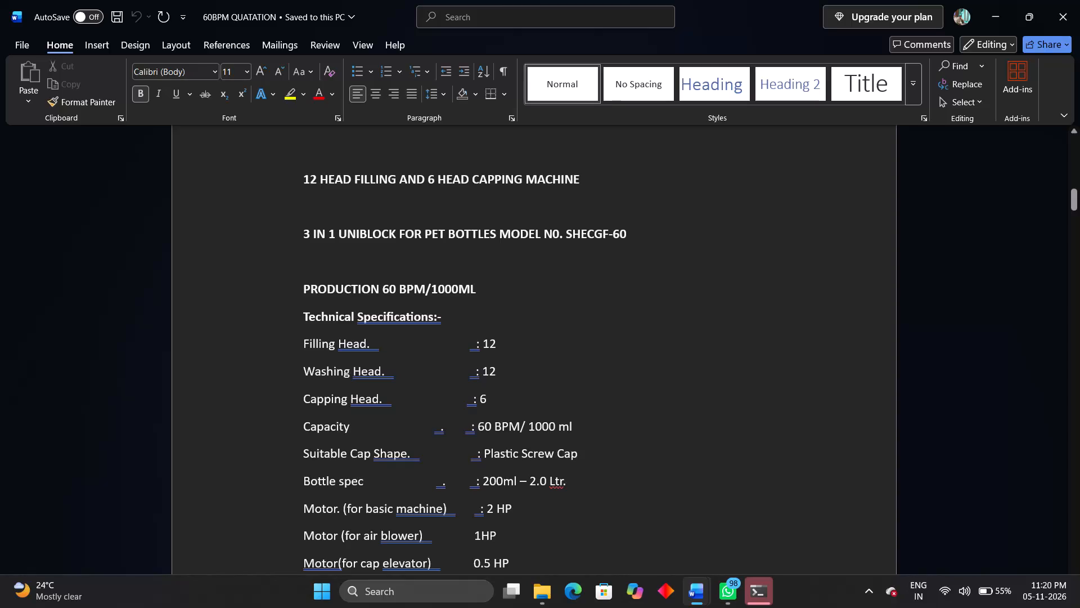
scroll(490, 396, down, 3)
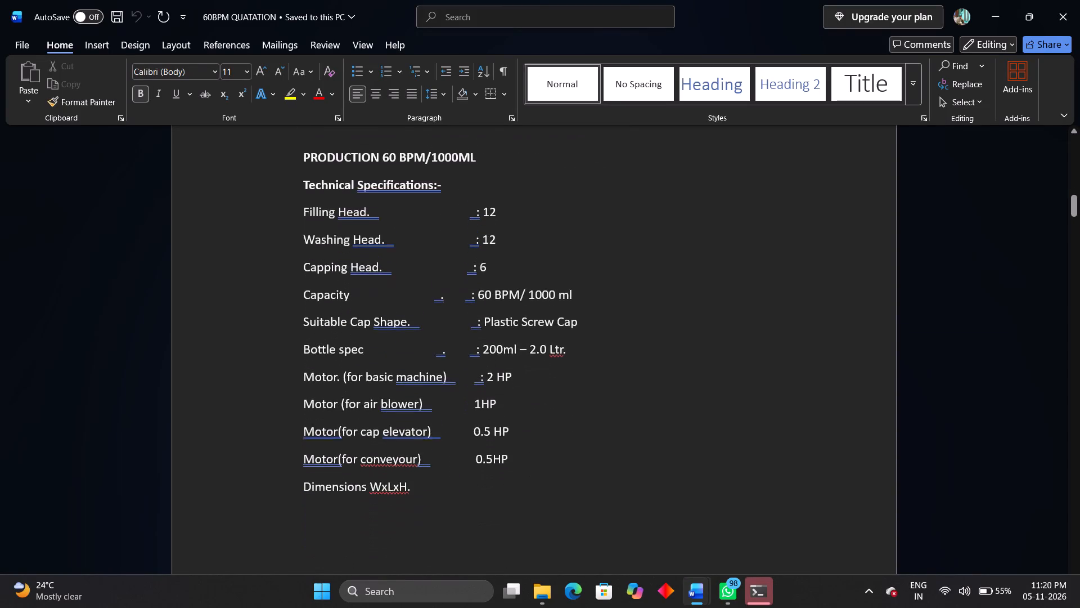
scroll(490, 396, down, 3)
scroll(490, 396, up, 5)
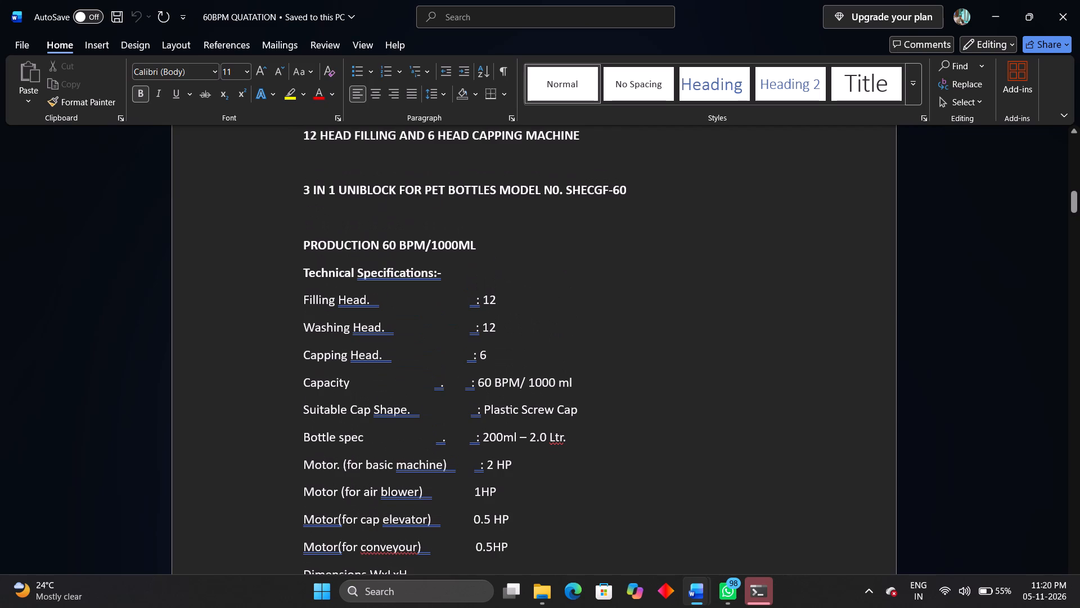
Switch to the A1 AASHAPURI ENTERPRISE document, enlarge its window, and review its price table, recipient lines and uniblock machine offer.
key(alt+Tab)
key(alt+Tab)
key(alt+Tab)
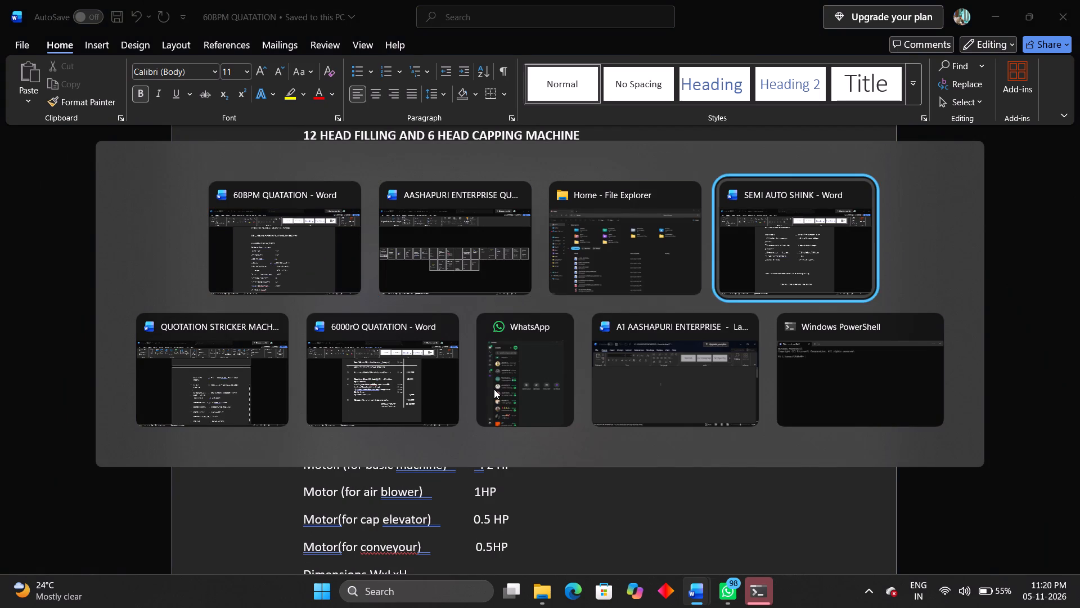
key(alt+Tab)
key(alt+Tab)
key(alt+Tab)
key(alt+Tab)
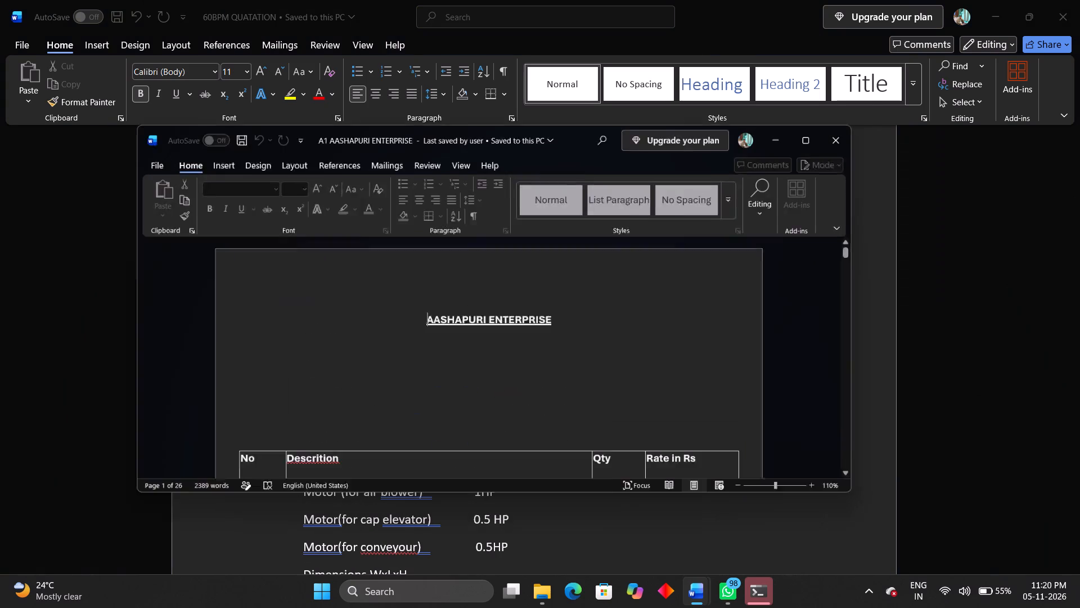
click(816, 81)
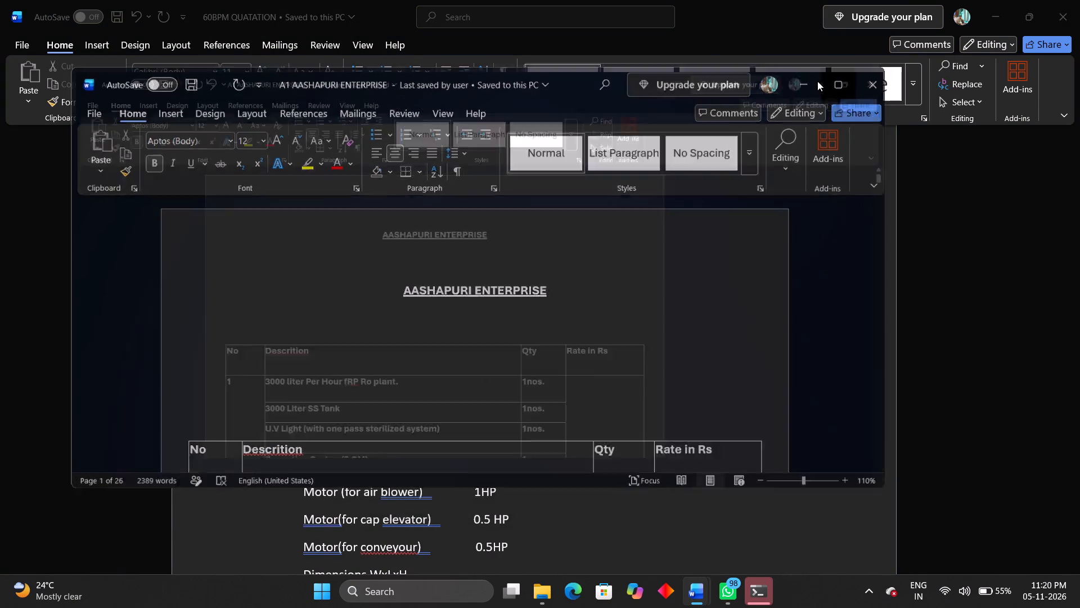
scroll(821, 450, down, 18)
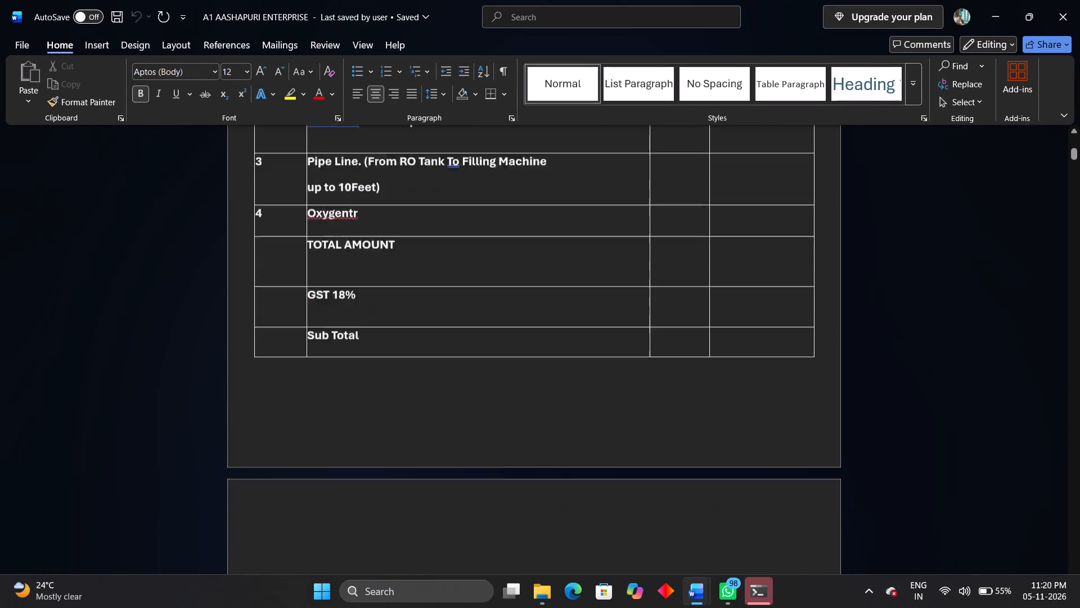
scroll(817, 435, down, 15)
scroll(817, 430, up, 7)
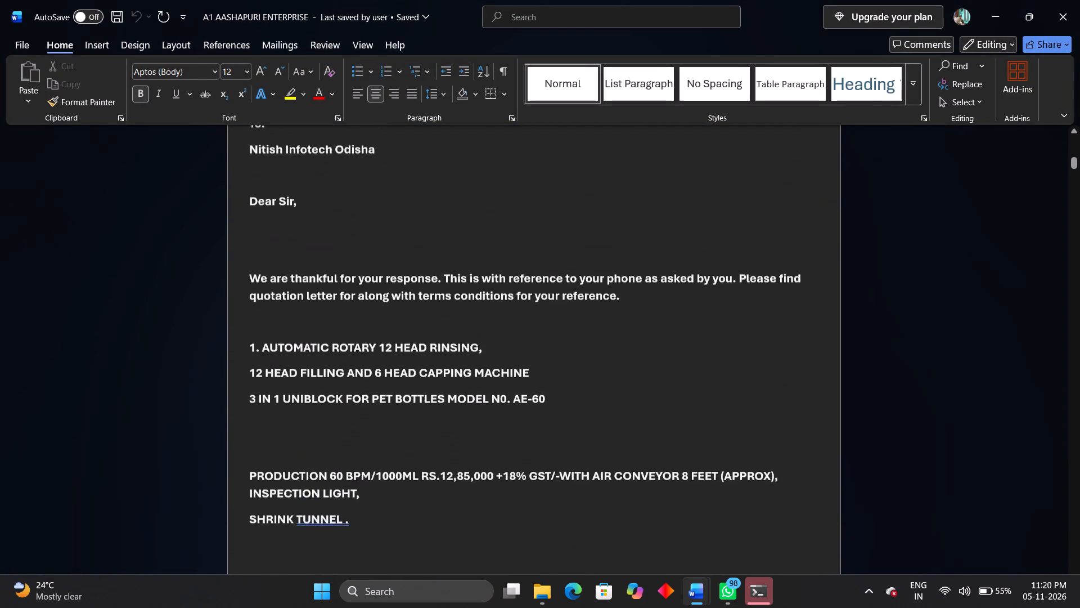
scroll(817, 428, up, 16)
scroll(821, 415, up, 7)
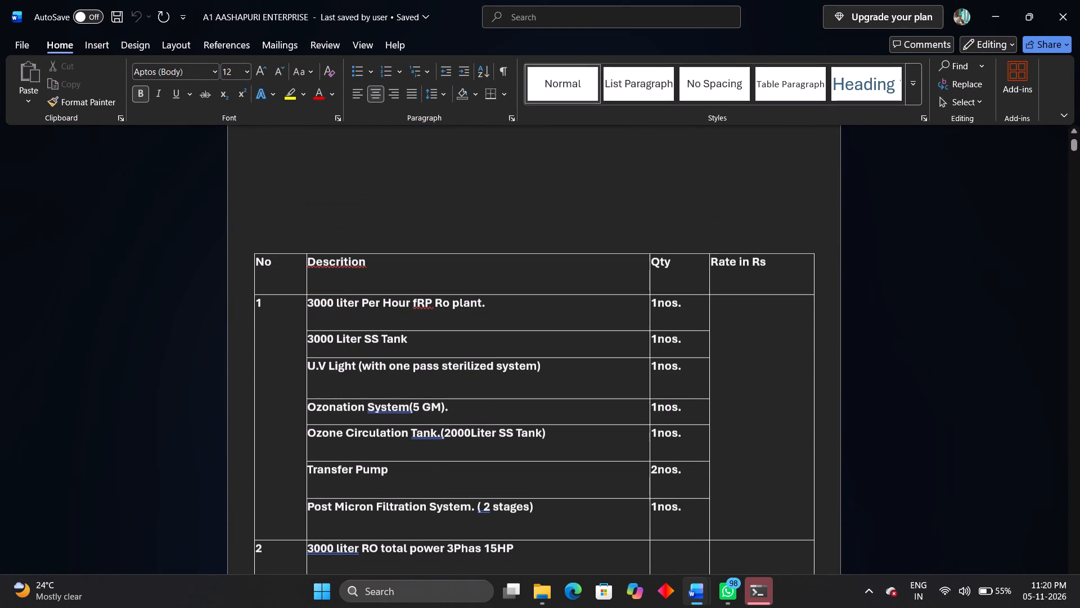
Return to AASHAPURI ENTERPRISE QUOTATION 1 (1) and examine the technical specifications of the 6 head filling and 3 head capping machine.
key(alt+Tab)
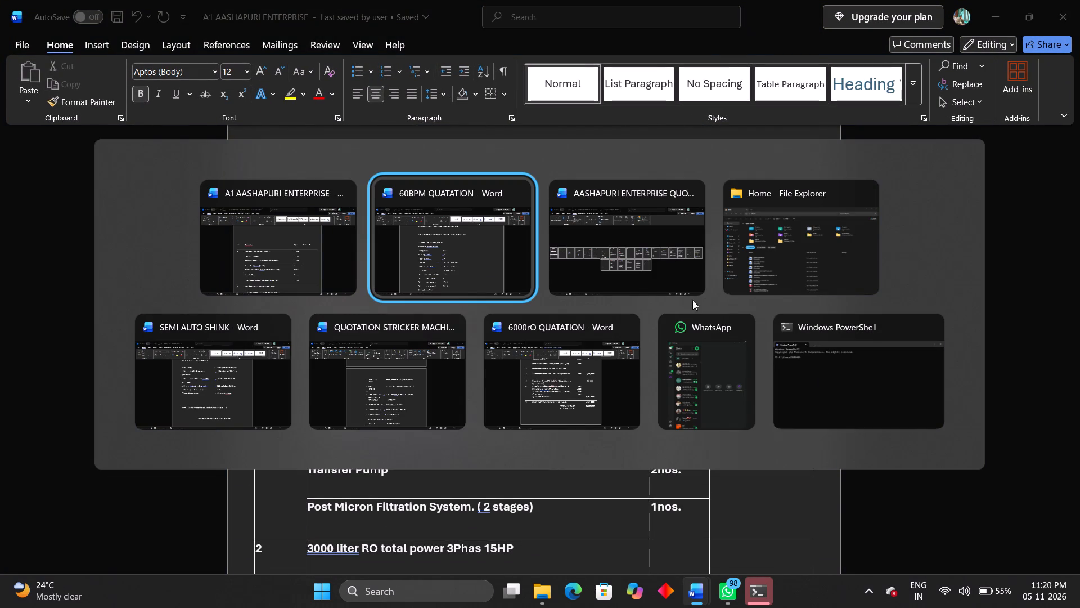
alt+click(647, 270)
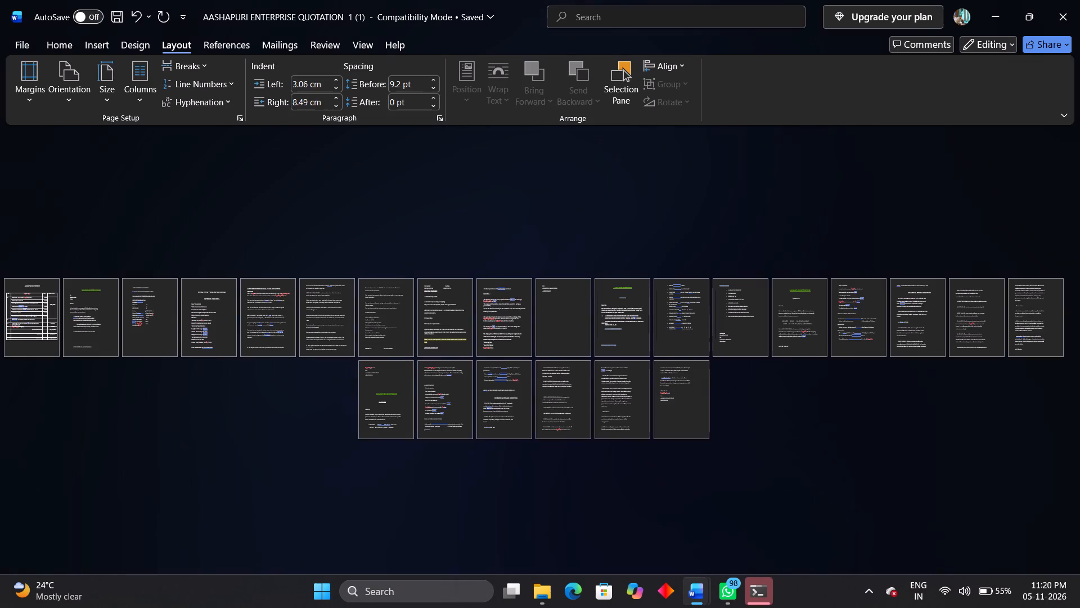
scroll(648, 271, up, 1)
ctrl+scroll(648, 271, up, 7)
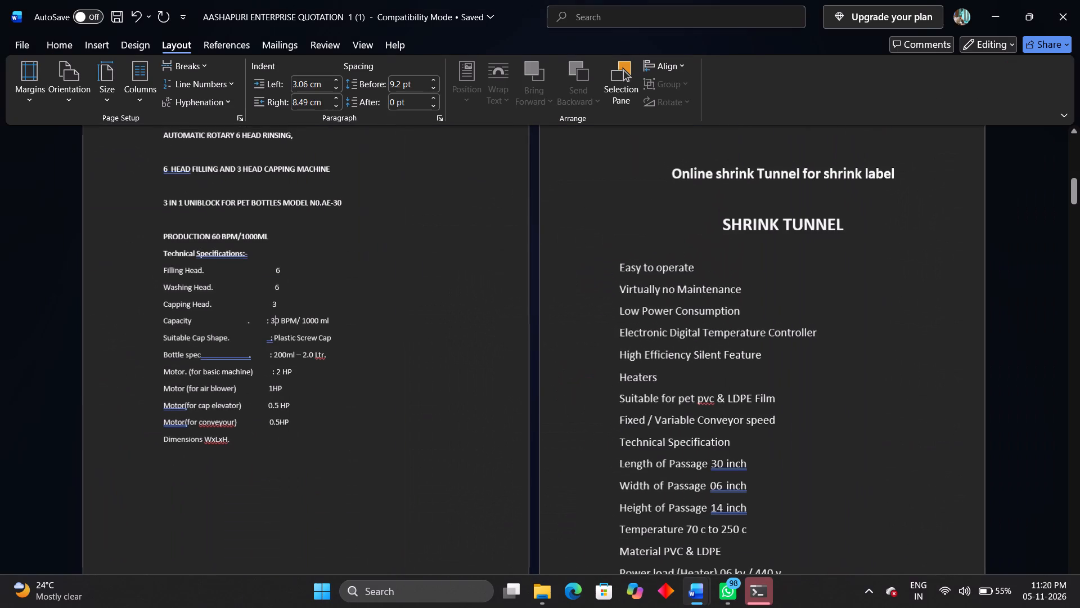
scroll(648, 271, up, 2)
ctrl+scroll(649, 271, up, 9)
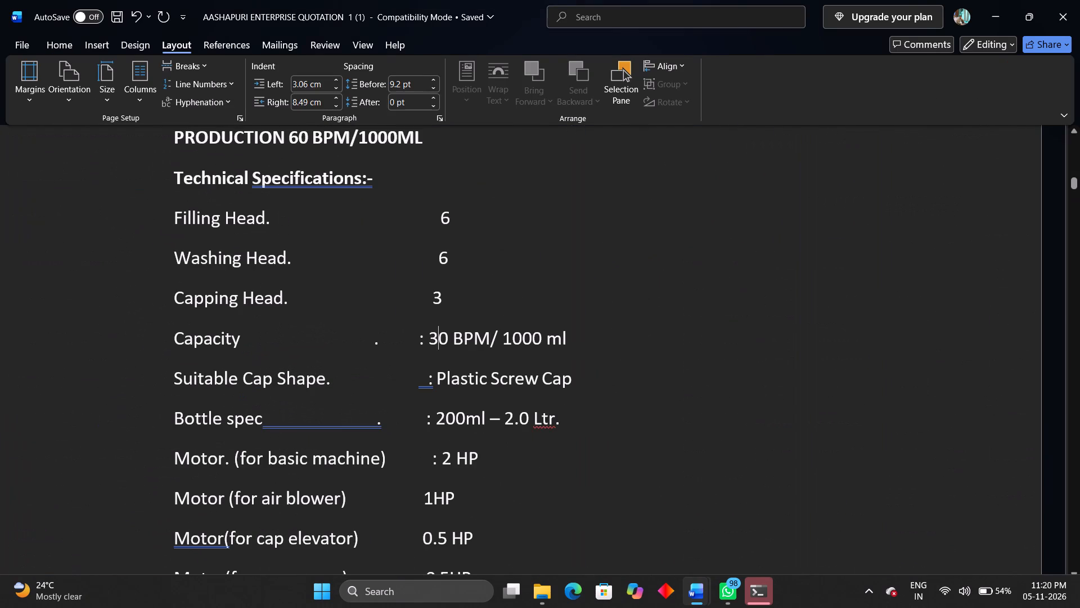
scroll(650, 271, down, 4)
ctrl+scroll(654, 274, down, 2)
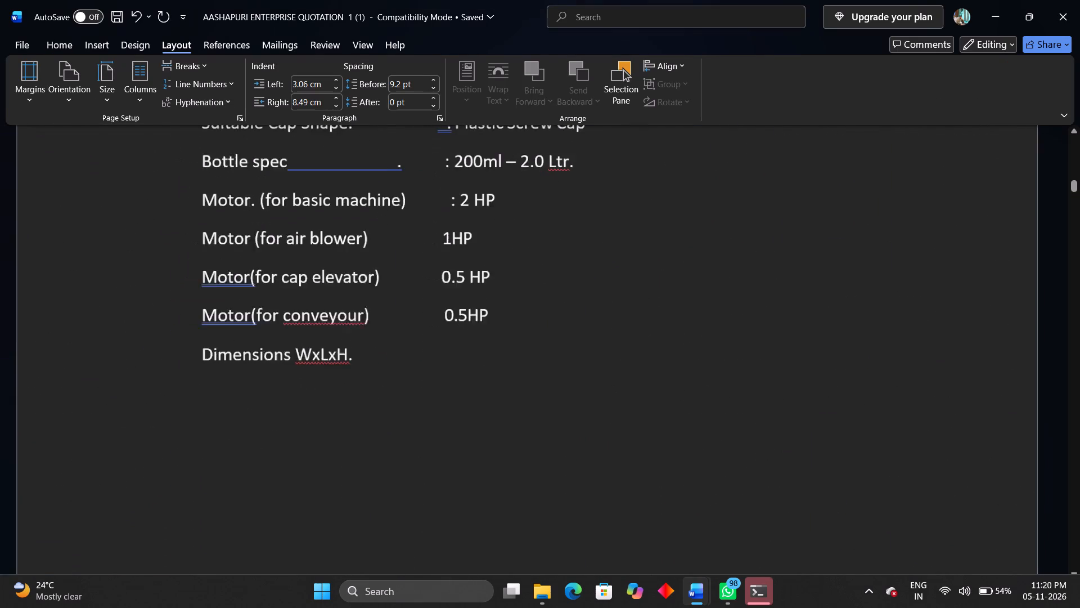
ctrl+scroll(654, 274, down, 3)
scroll(654, 274, up, 9)
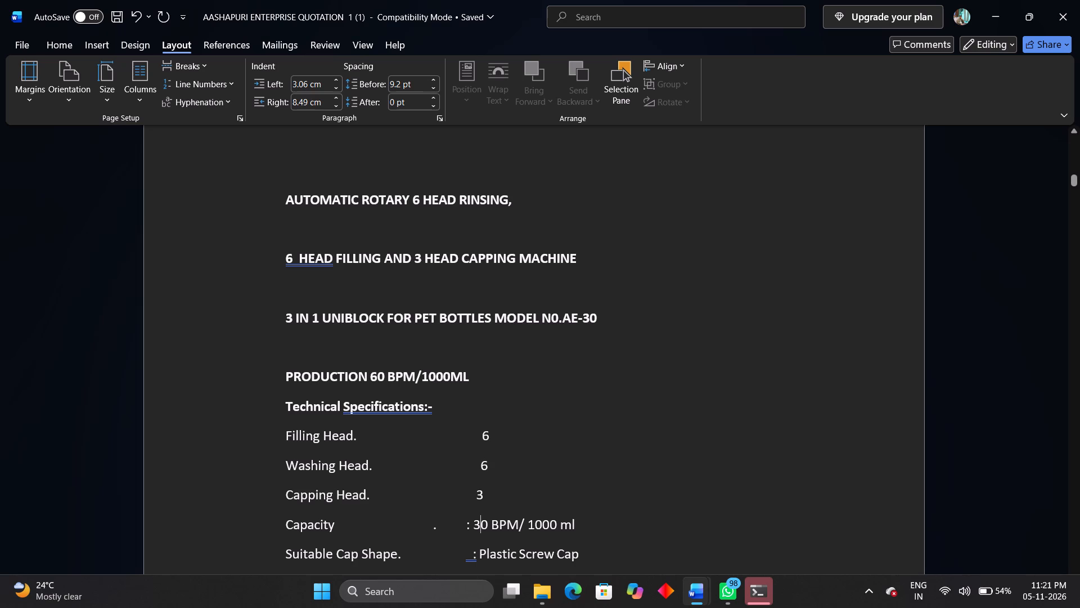
scroll(660, 278, up, 1)
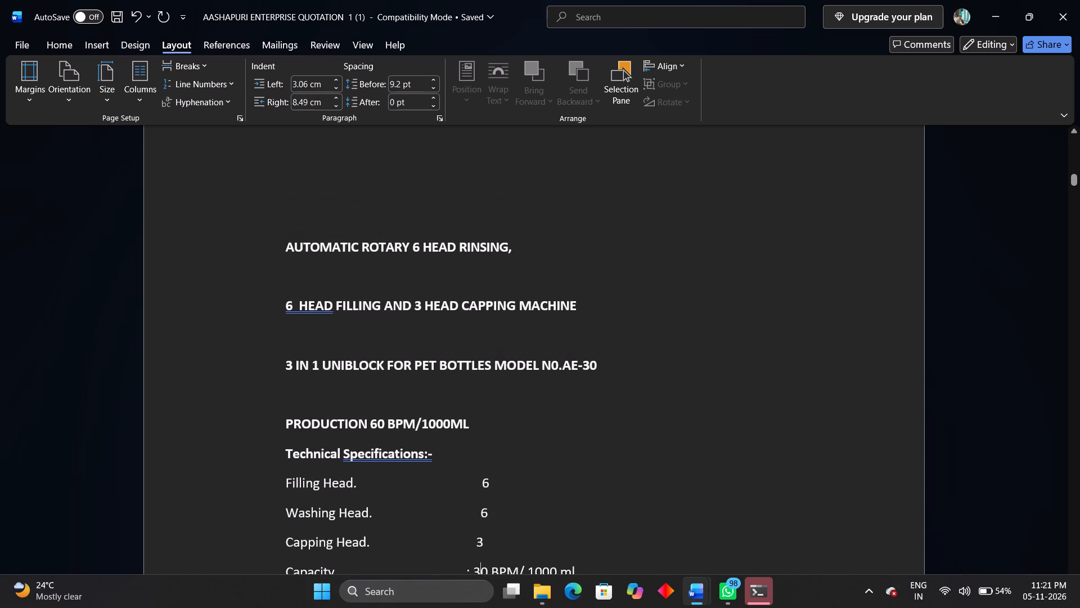
ctrl+scroll(664, 272, down, 4)
scroll(665, 272, down, 4)
scroll(665, 272, up, 5)
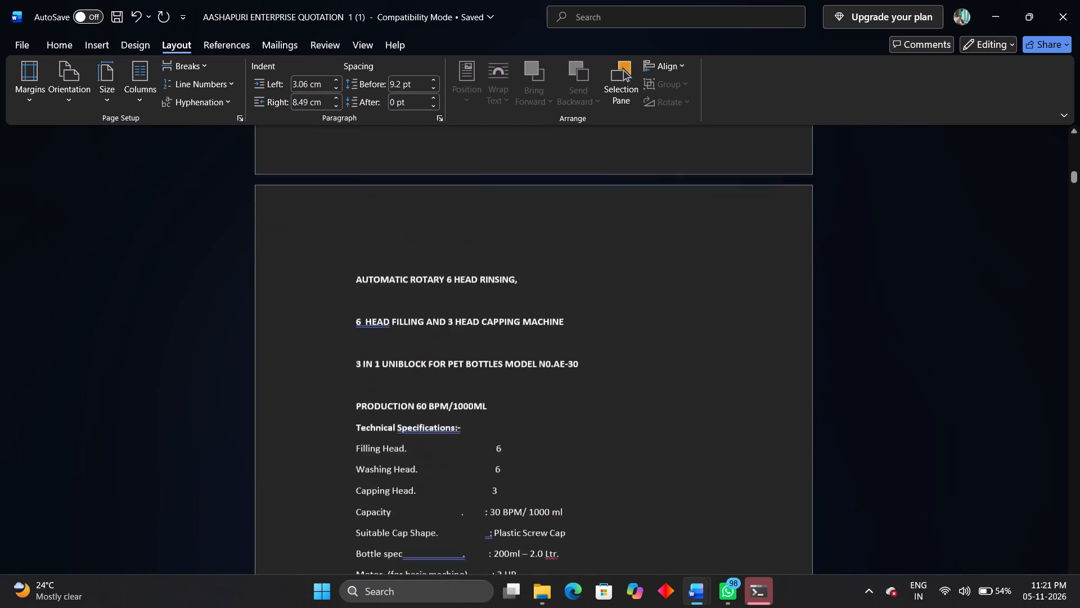
Review the uniblock machine offer page before the technical specifications, including its head counts, model, price and conveyor lines.
scroll(668, 272, up, 2)
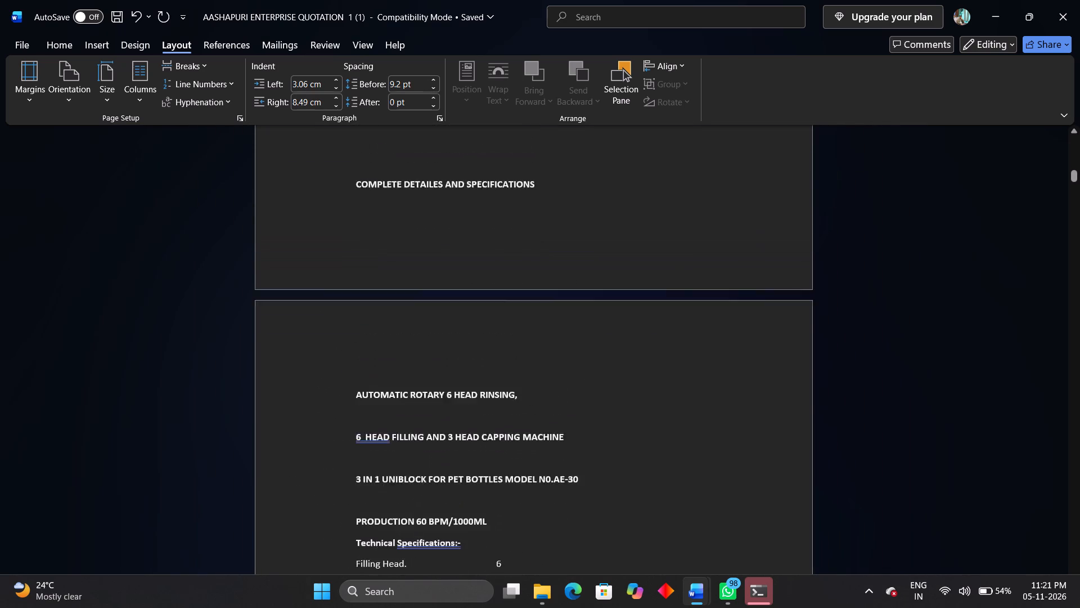
scroll(668, 272, up, 2)
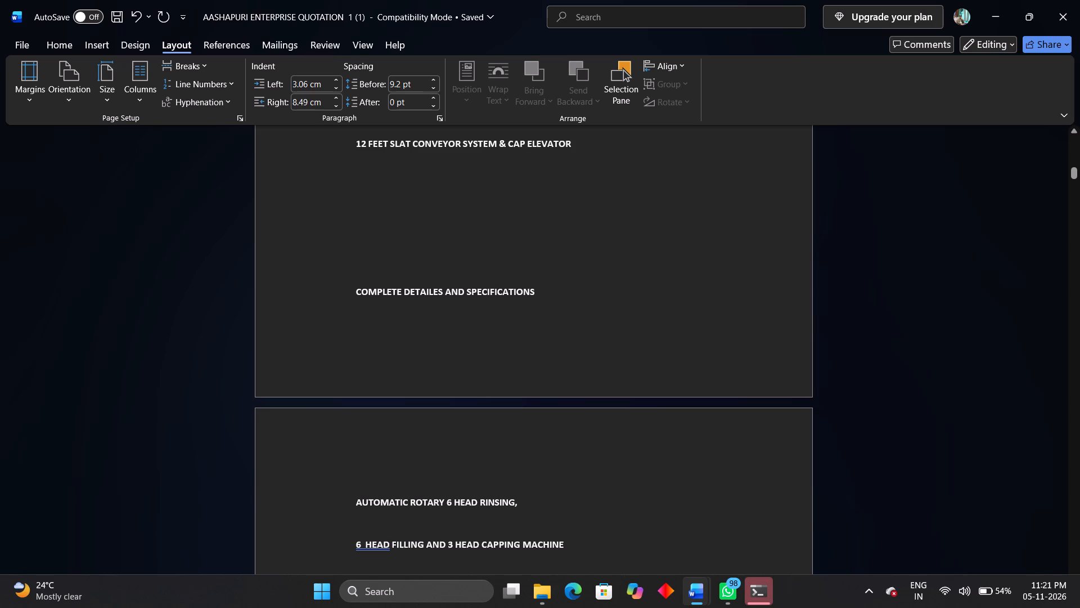
scroll(672, 269, up, 15)
scroll(675, 266, up, 14)
scroll(1079, 607, down, 3)
scroll(474, 457, down, 16)
scroll(485, 454, down, 8)
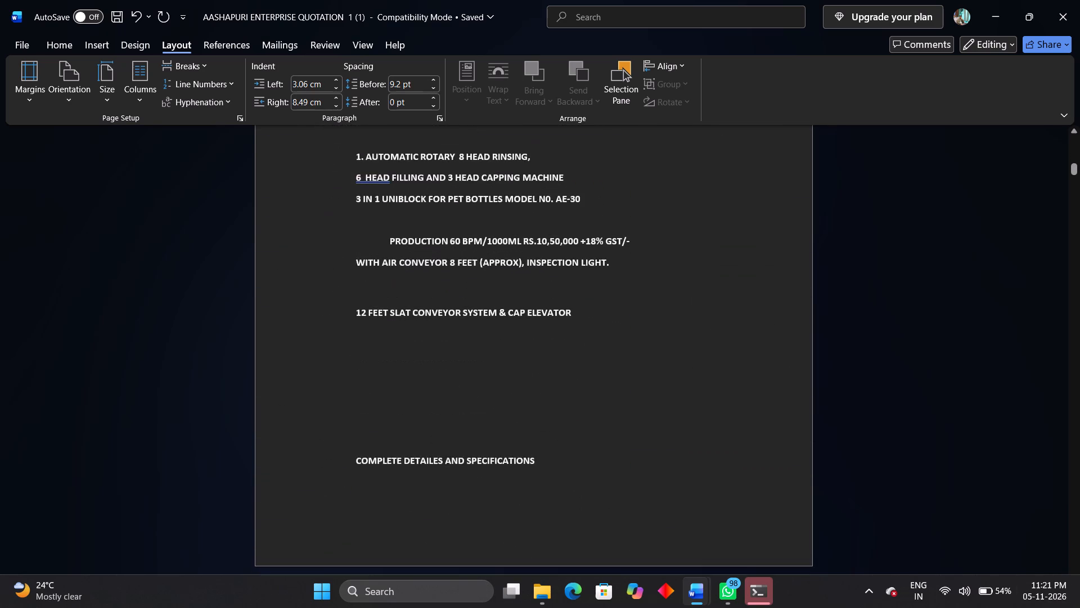
Review the pages from the AE-30 machine's technical specifications through the online shrink tunnel's features and specifications.
scroll(486, 453, down, 15)
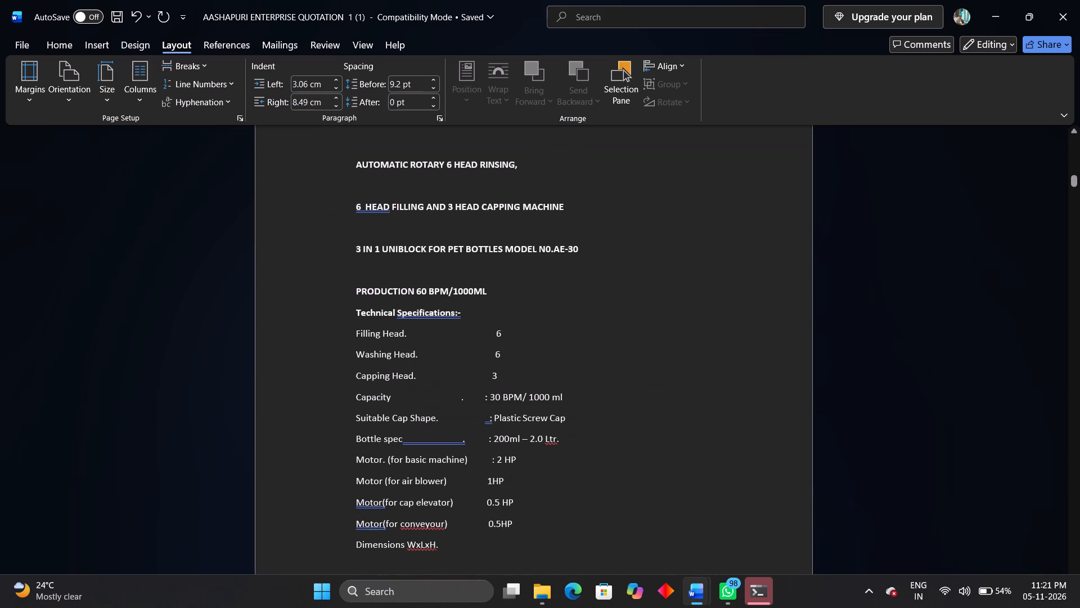
scroll(488, 439, down, 2)
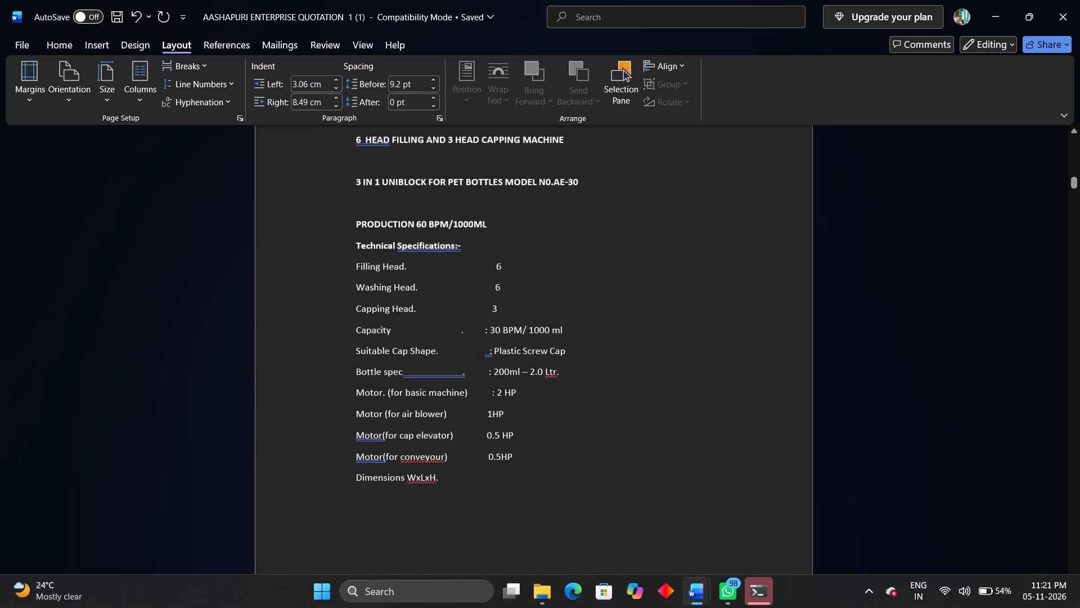
scroll(490, 437, down, 14)
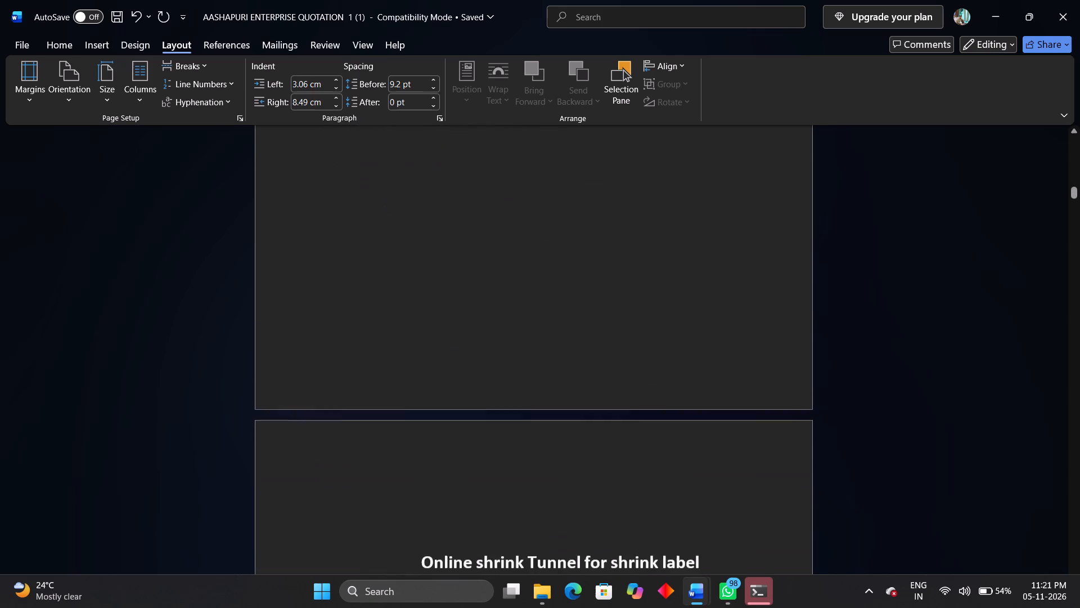
scroll(493, 433, down, 18)
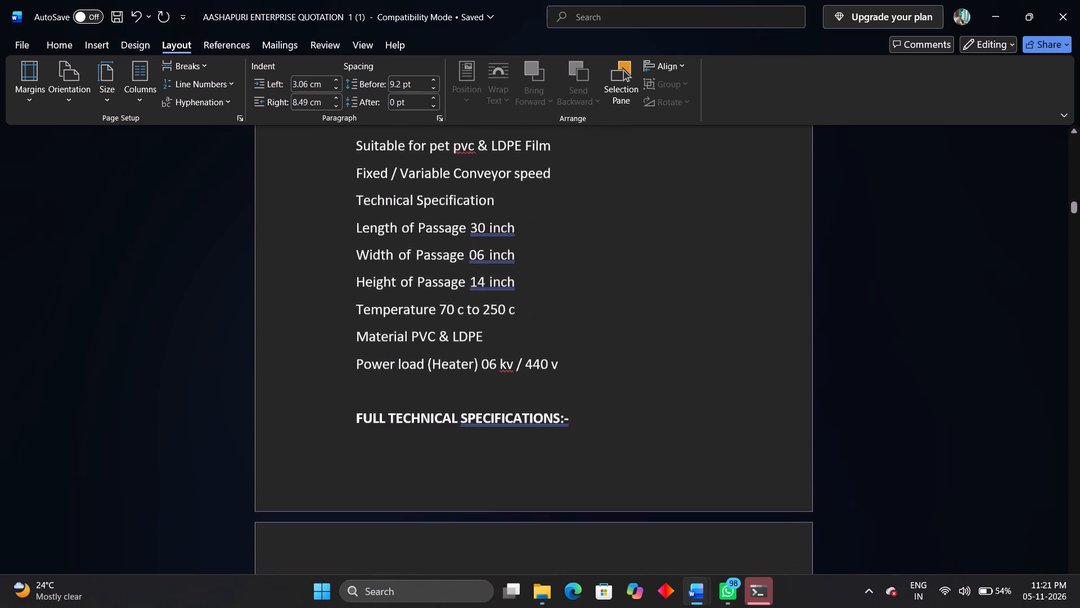
scroll(497, 421, down, 14)
scroll(499, 418, up, 12)
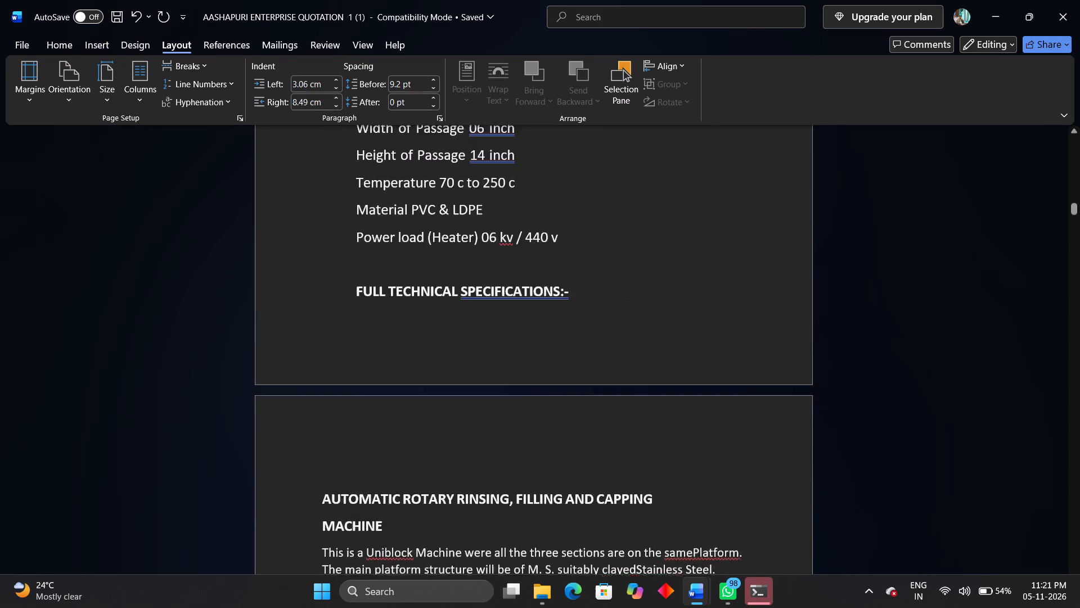
scroll(497, 385, up, 2)
Read the automatic rotary rinsing, filling and capping machine section from its description through the operator requirements to the closing signature lines.
scroll(497, 385, down, 20)
scroll(497, 385, down, 17)
scroll(500, 379, down, 19)
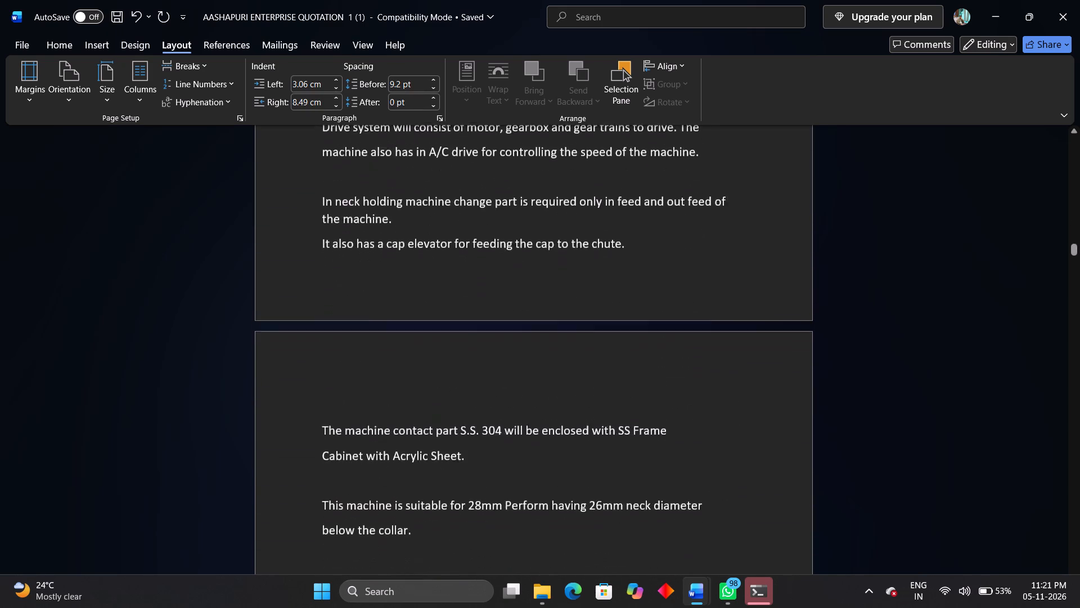
scroll(506, 372, down, 18)
scroll(508, 366, down, 9)
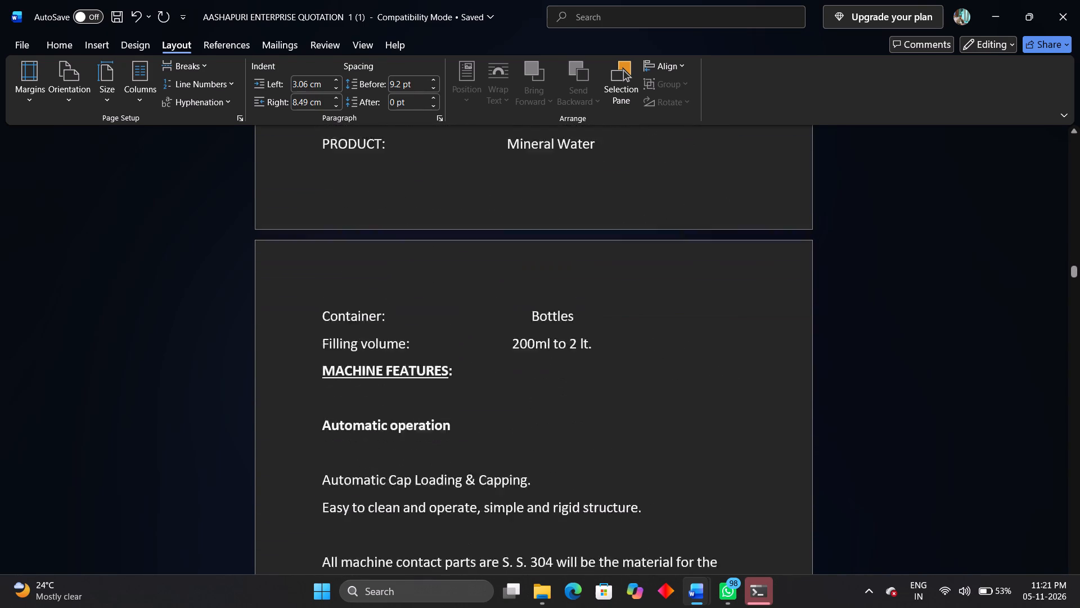
scroll(511, 361, down, 6)
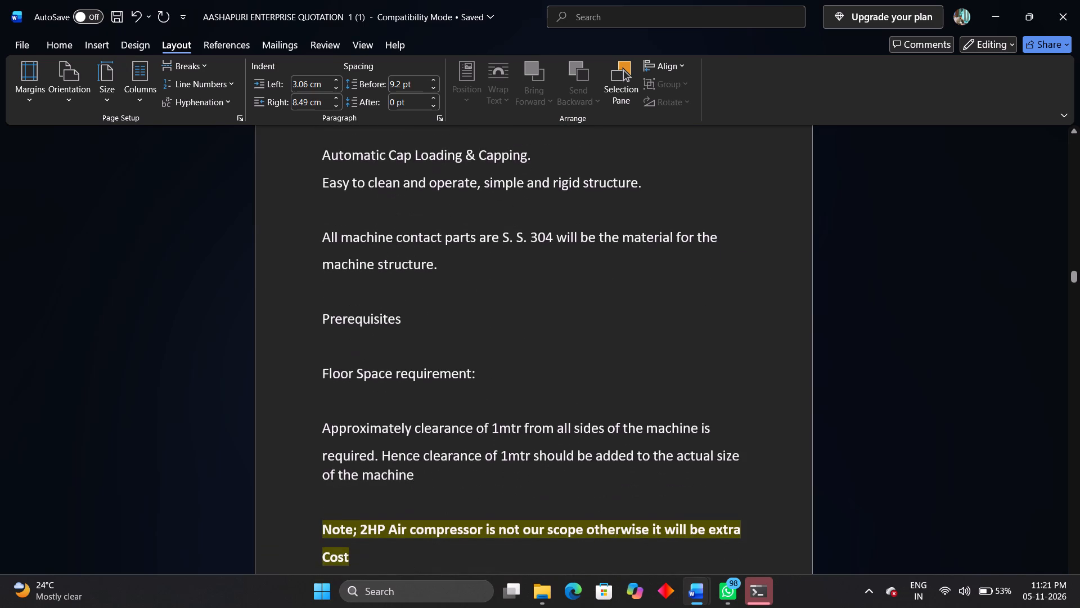
scroll(511, 361, down, 17)
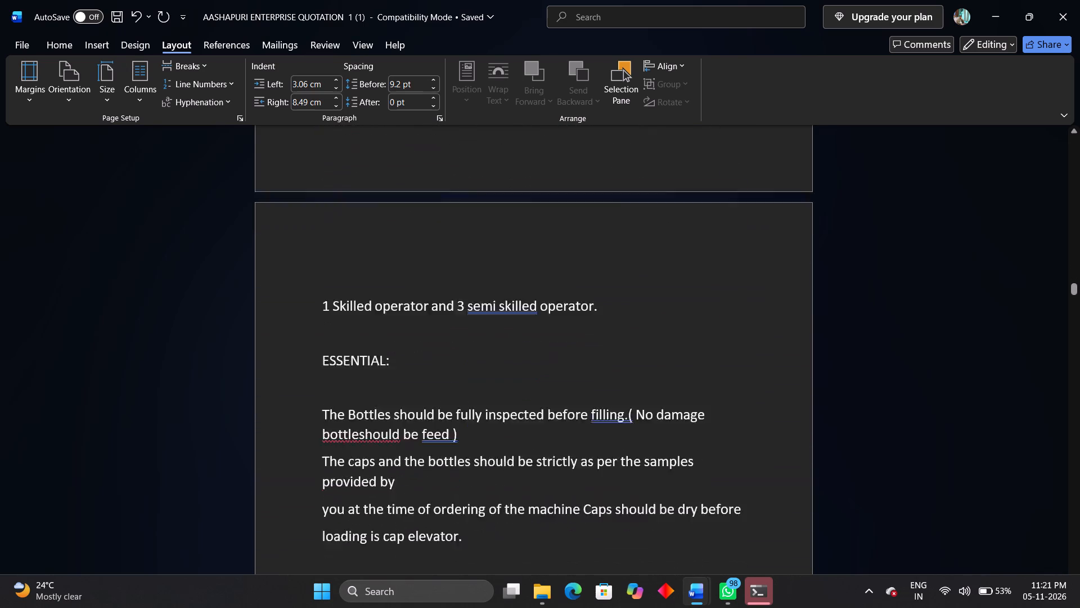
scroll(513, 360, down, 18)
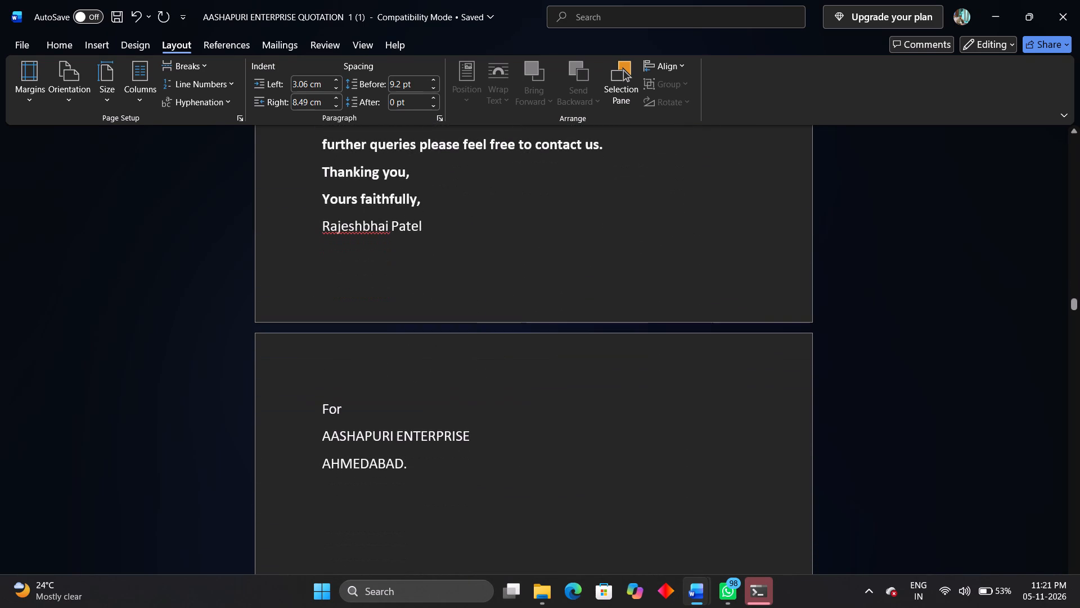
Review the rotary machine section backwards from the closing lines through the operator requirements, prerequisites, machine features and container details.
scroll(516, 360, up, 10)
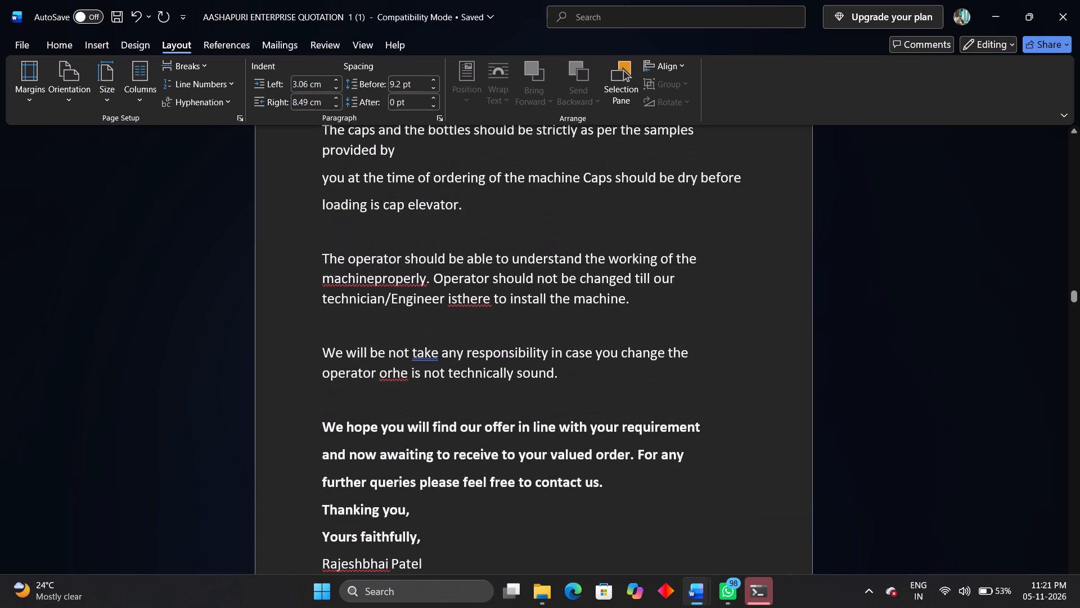
scroll(517, 360, up, 13)
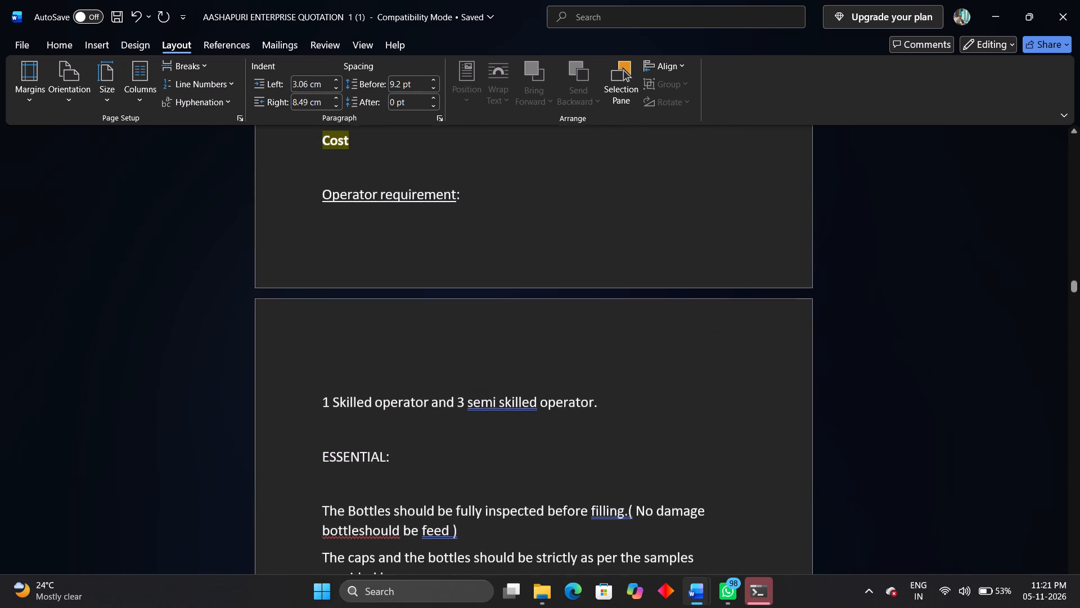
scroll(517, 359, up, 15)
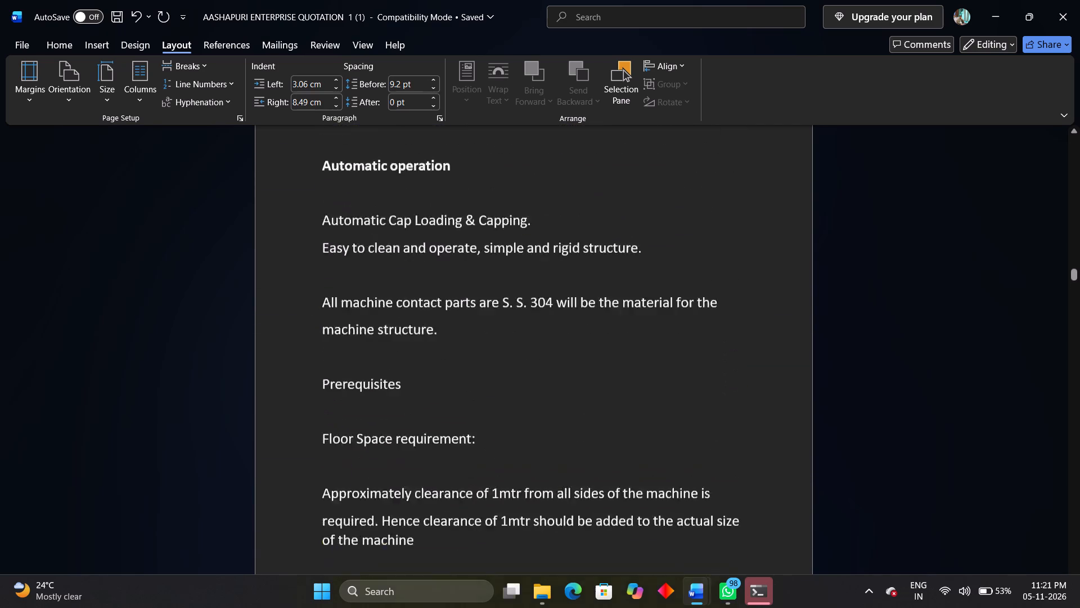
scroll(519, 358, up, 6)
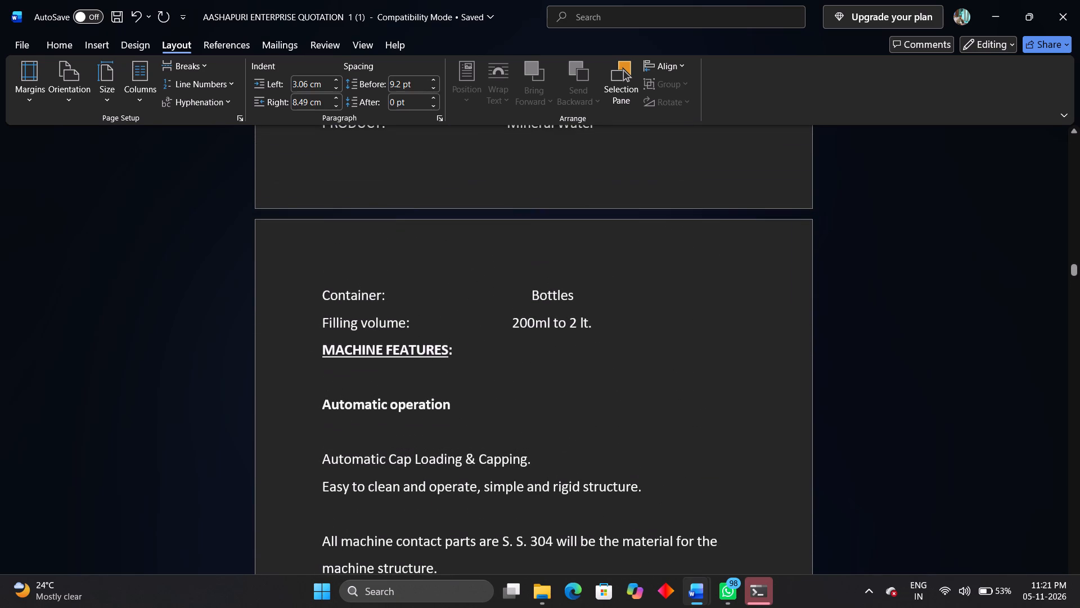
scroll(519, 358, up, 5)
scroll(519, 356, down, 3)
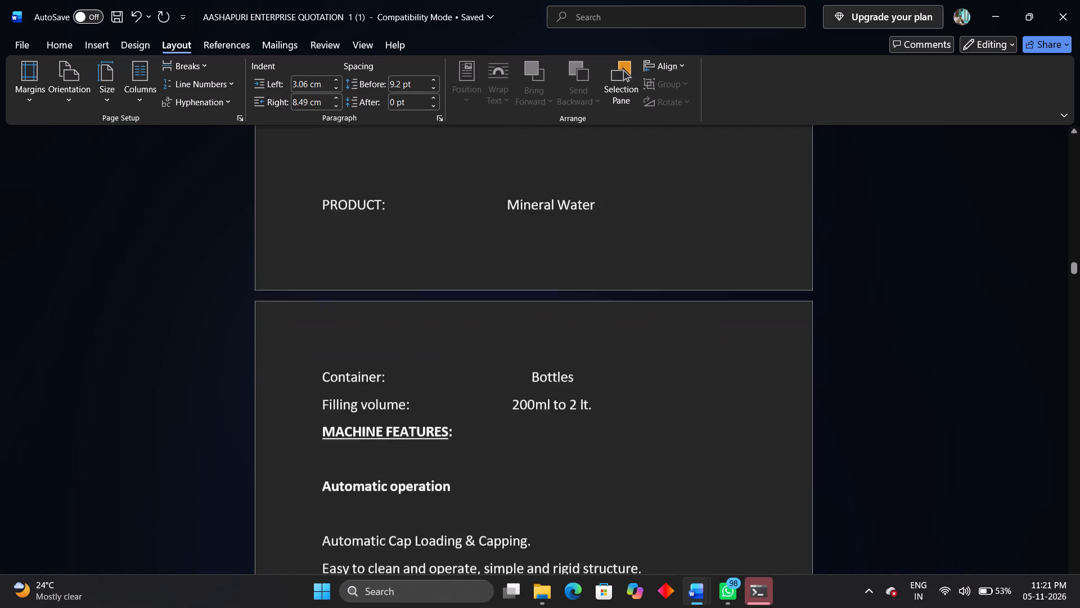
scroll(519, 356, down, 4)
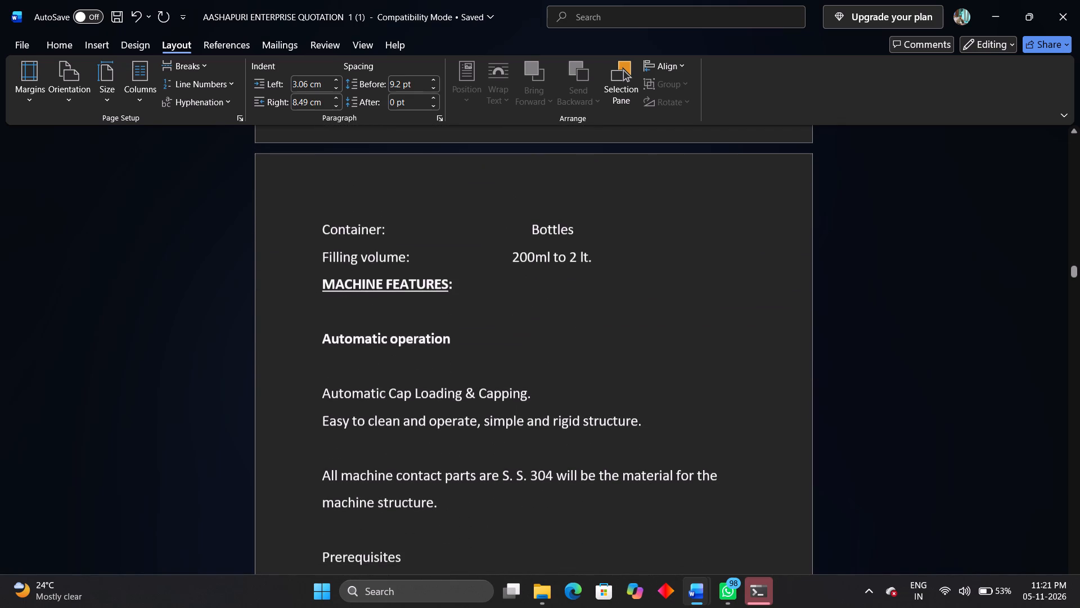
scroll(521, 354, up, 18)
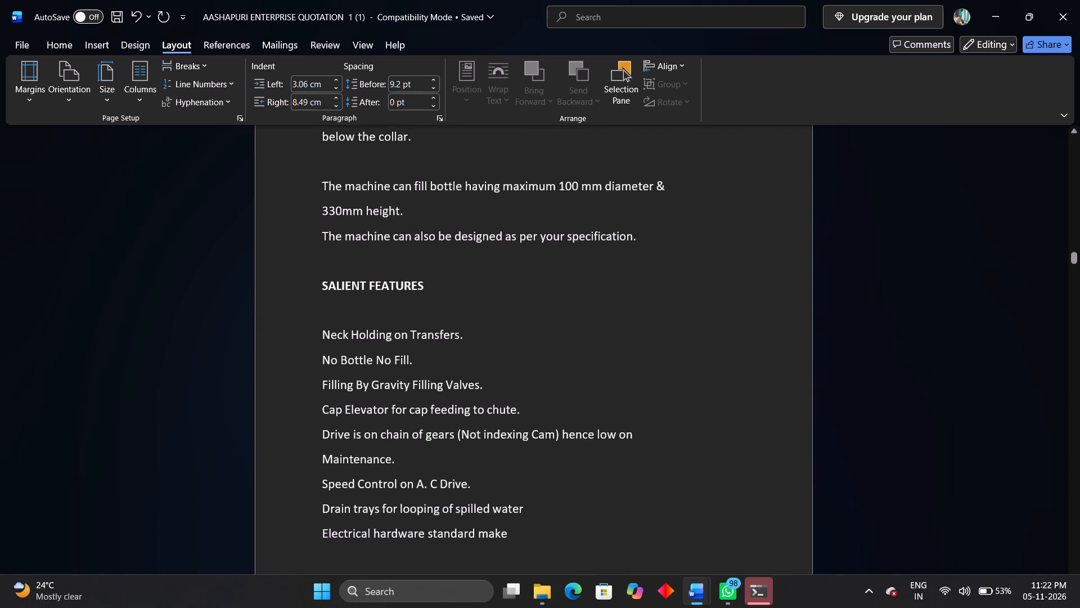
Read back through the salient features, drive system, bottle filler/capper and bottle rinser descriptions to the rotary rinsing, filling and capping machine heading.
scroll(521, 354, up, 5)
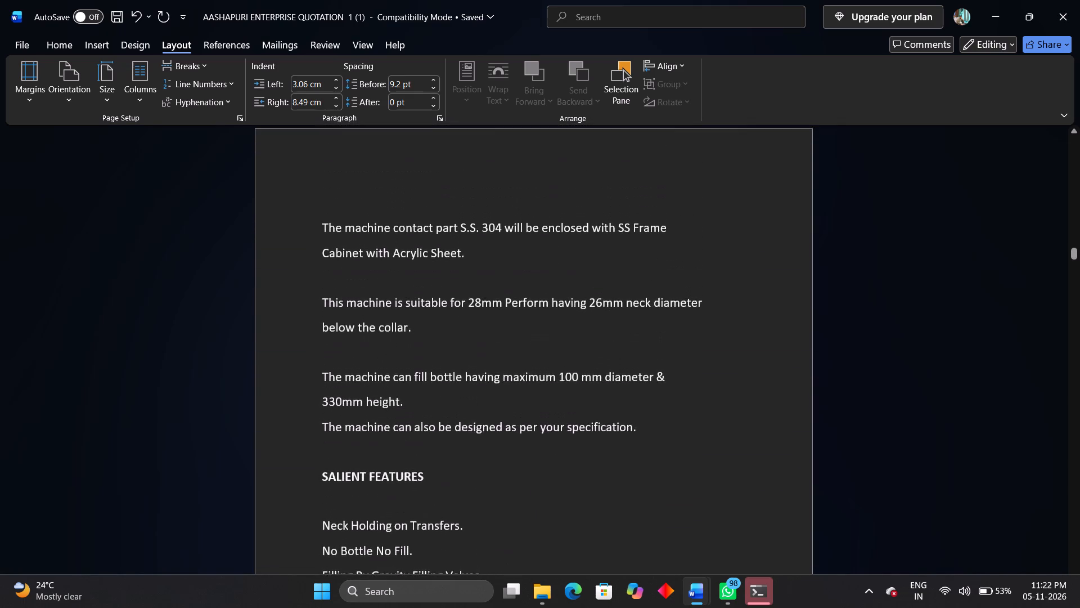
scroll(521, 354, up, 12)
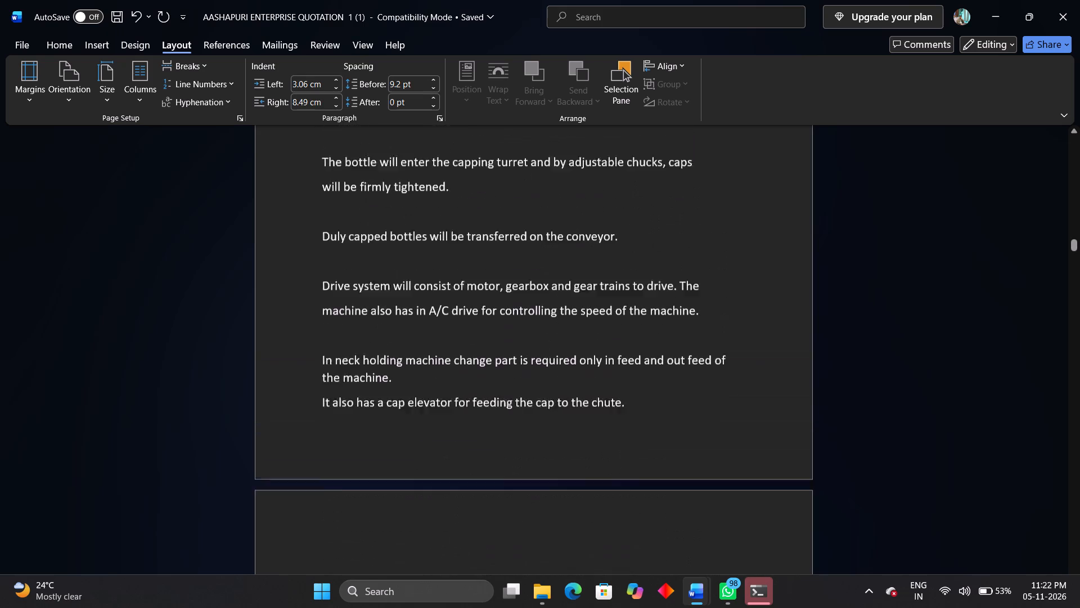
scroll(522, 354, up, 15)
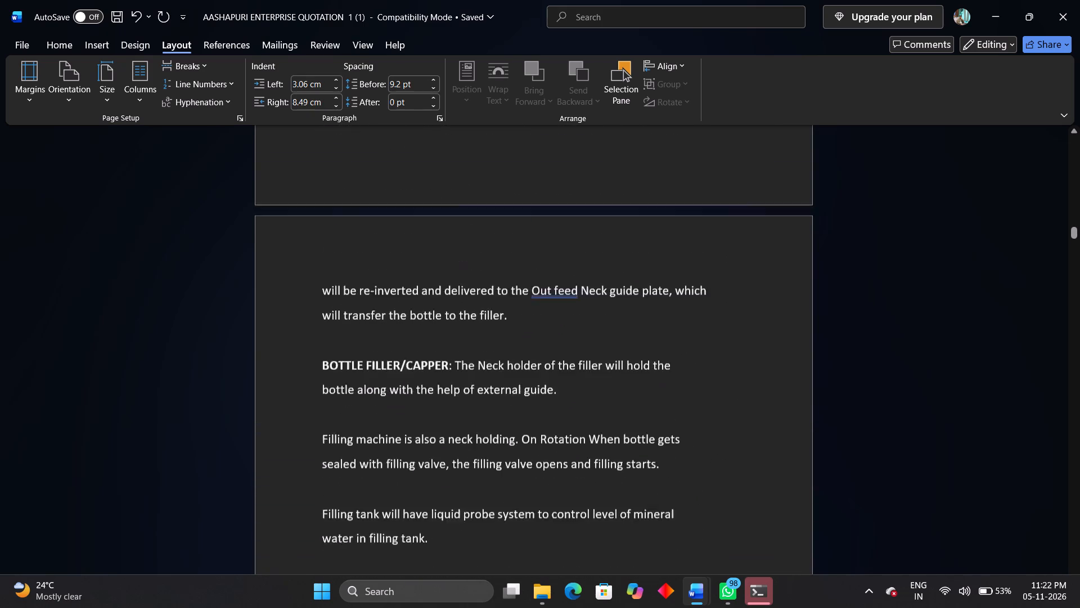
scroll(523, 352, up, 12)
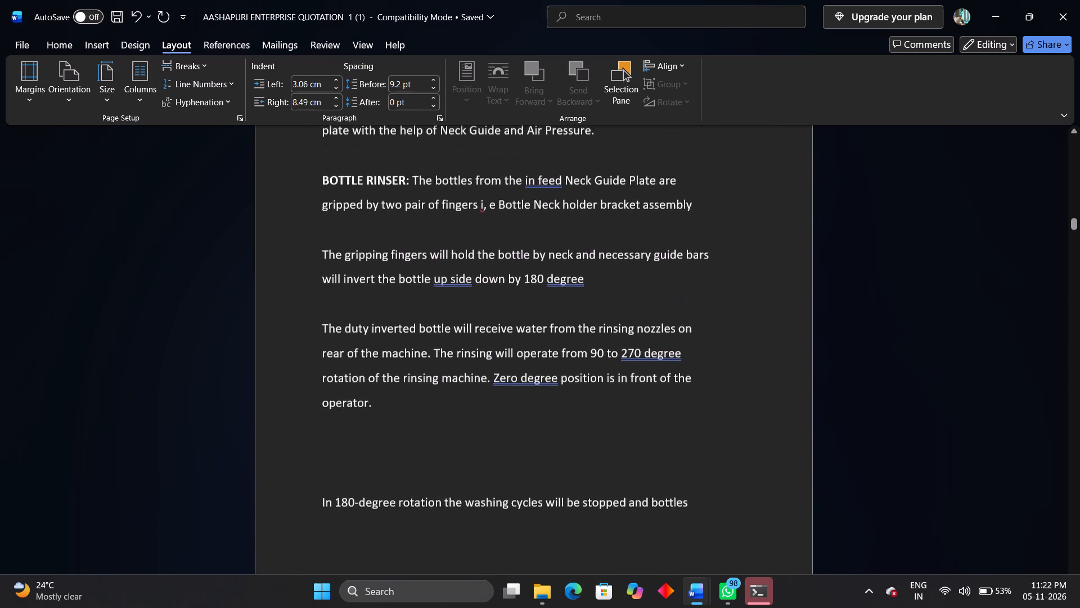
scroll(523, 352, up, 14)
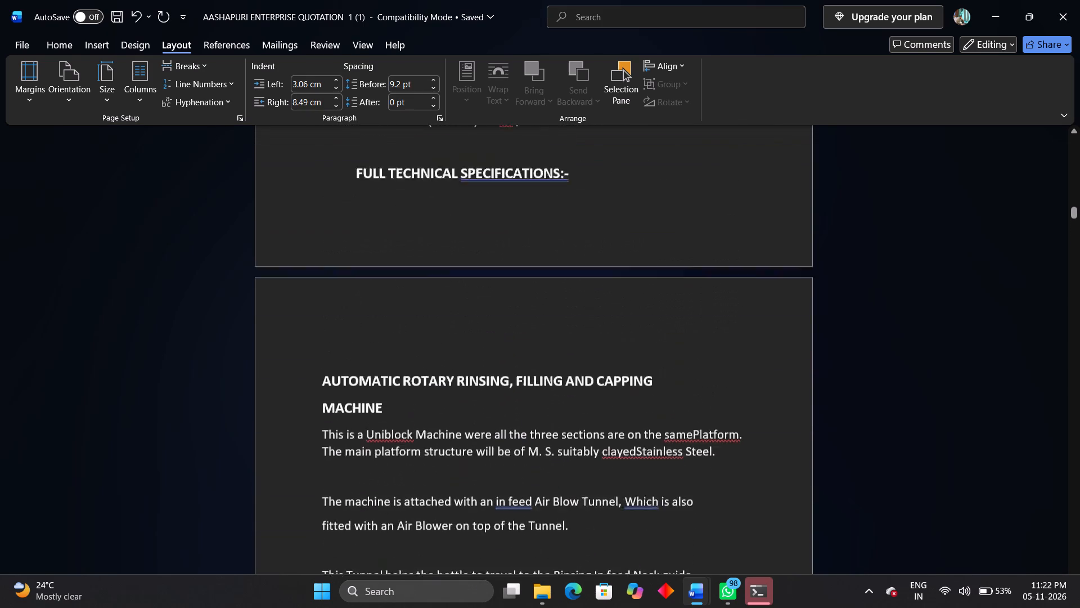
Delete the online shrink tunnel section, from its title through the power load line and the words "FULL TECHNICAL SPECIFICATIONS".
scroll(523, 352, up, 7)
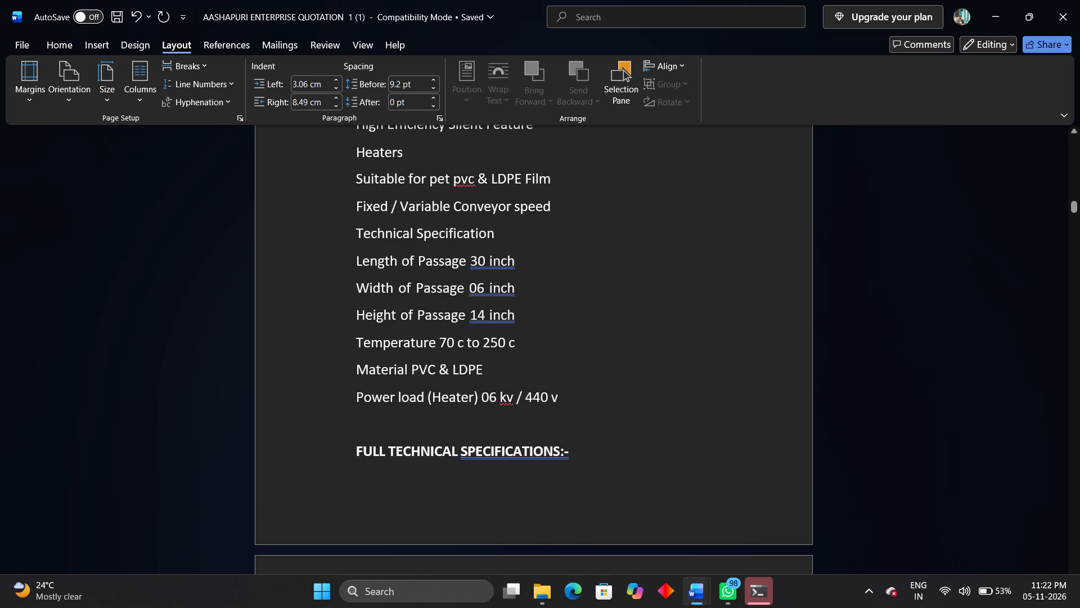
scroll(523, 354, up, 20)
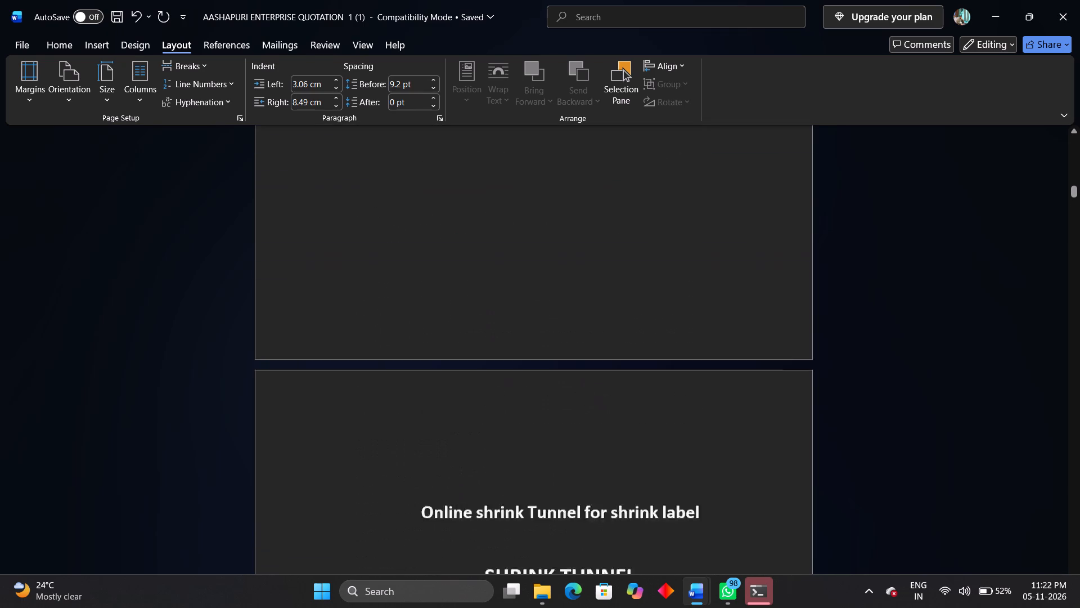
scroll(523, 354, up, 1)
scroll(523, 354, down, 7)
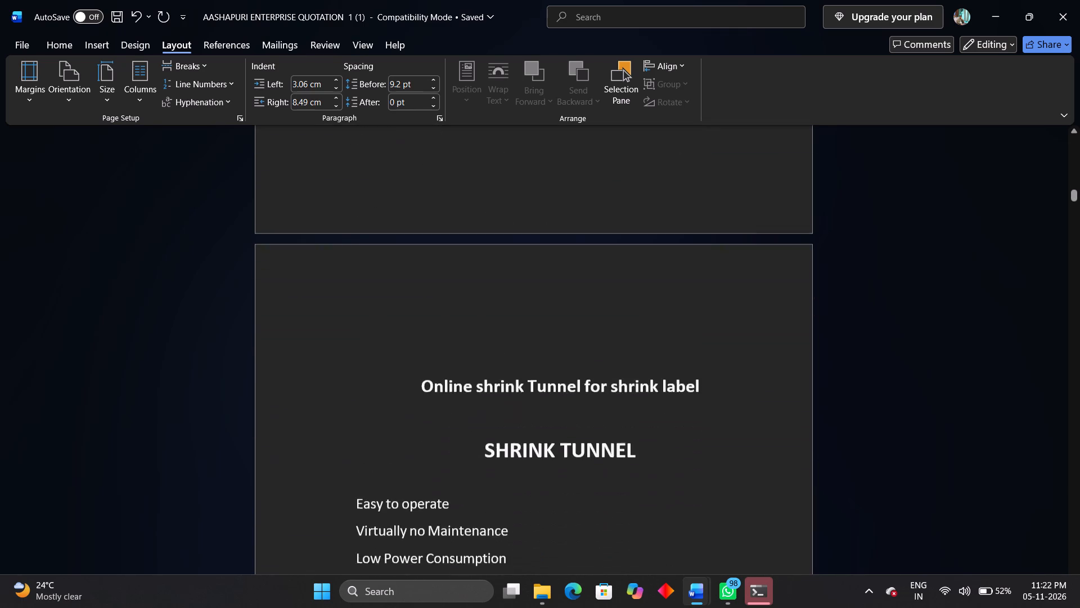
scroll(523, 354, down, 6)
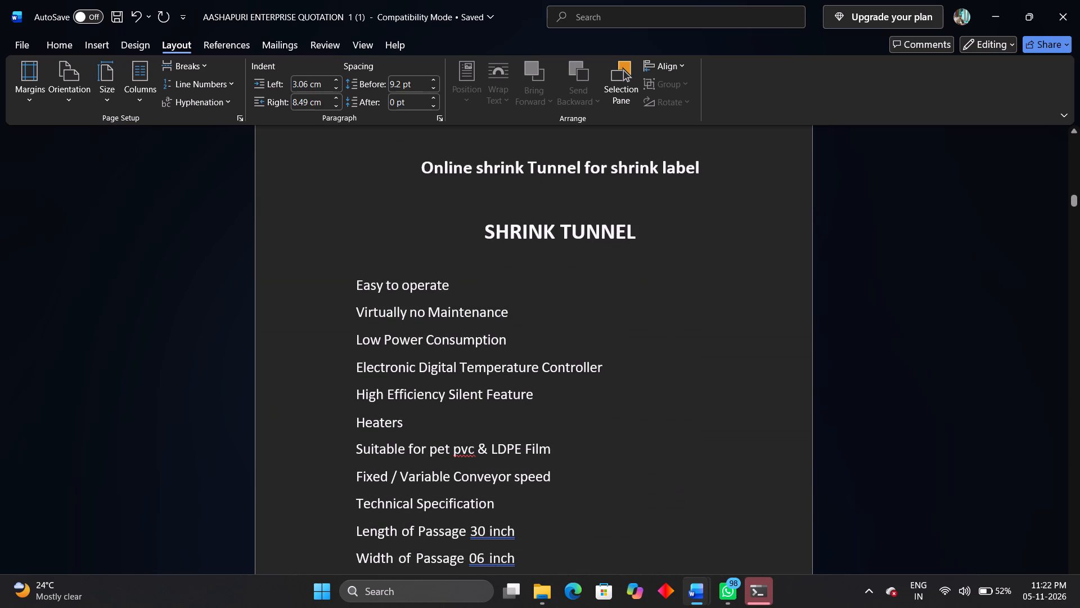
drag(278, 136, 409, 260)
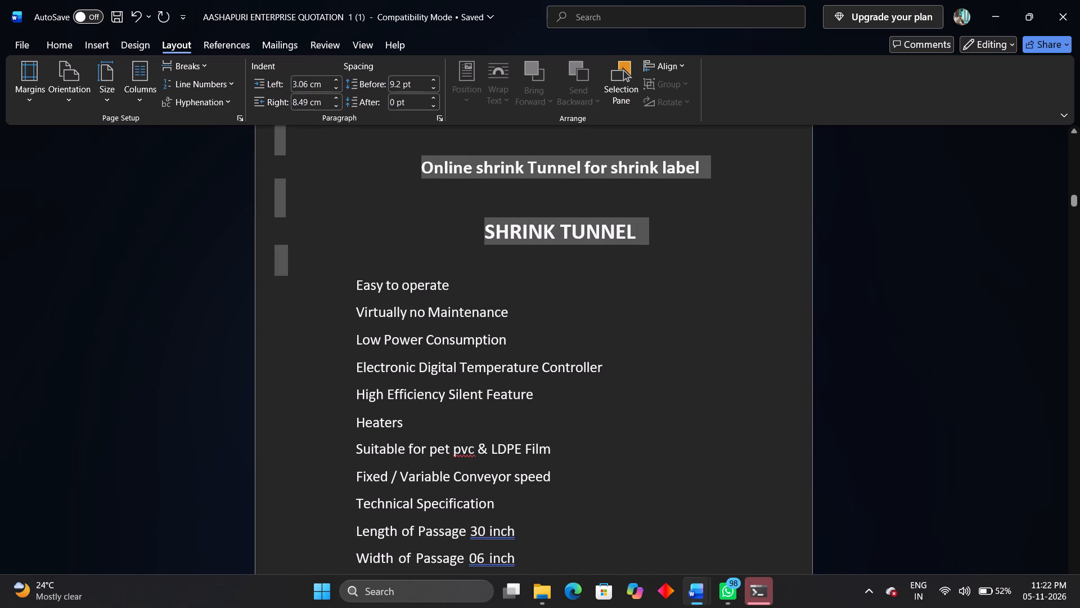
drag(409, 260, 494, 341)
scroll(493, 342, down, 5)
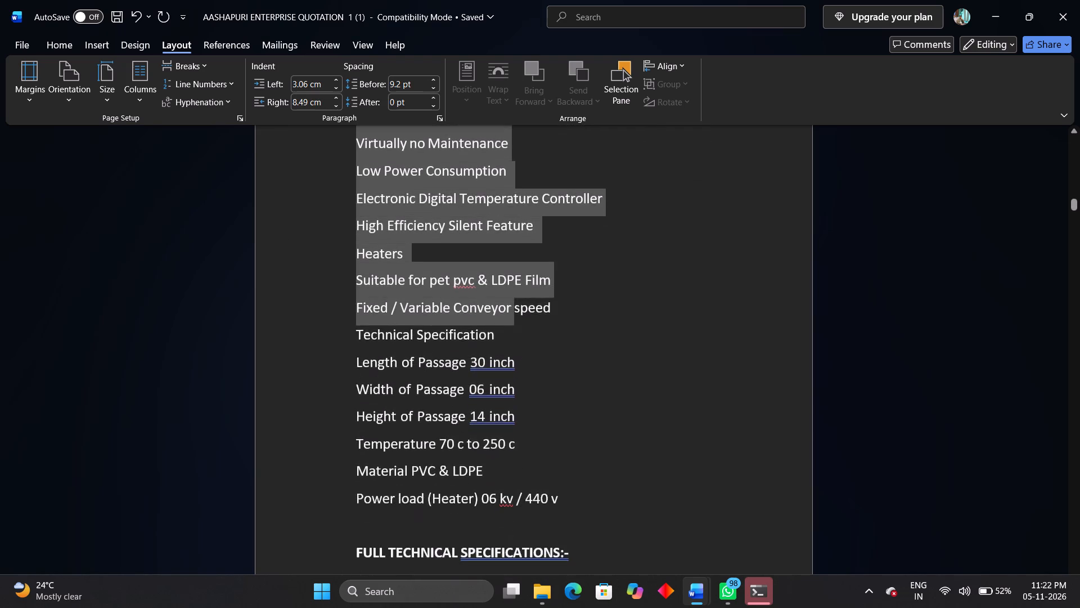
drag(494, 341, 495, 340)
scroll(494, 341, down, 7)
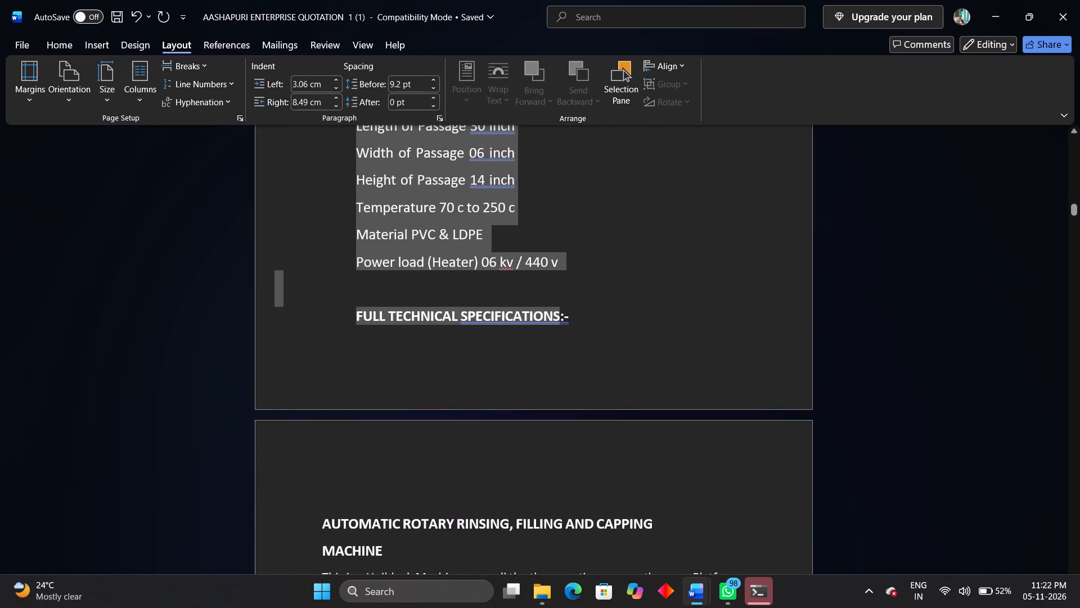
drag(495, 340, 503, 340)
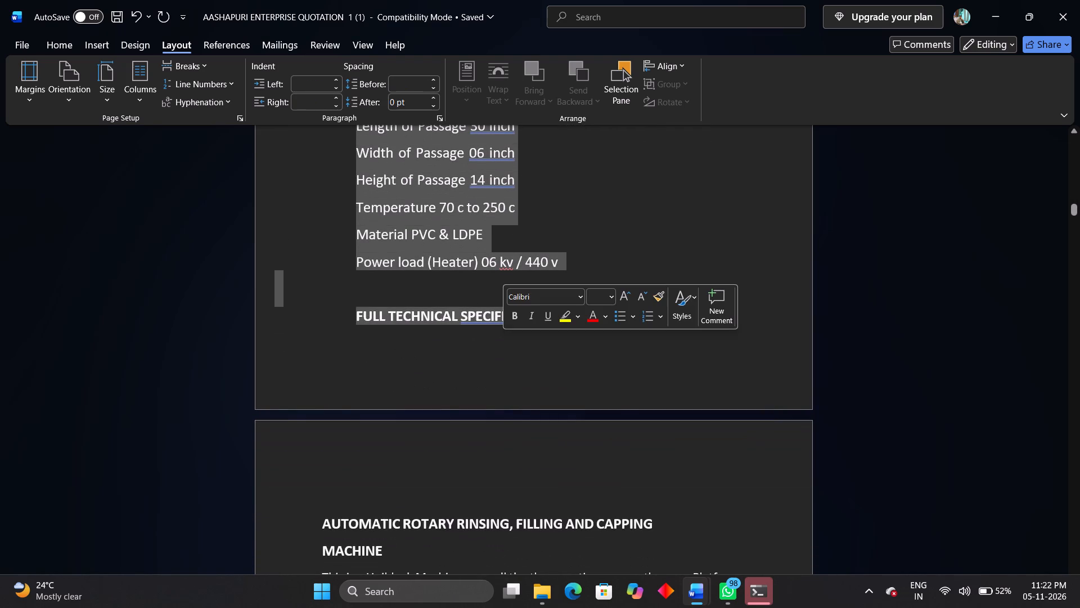
key(Delete)
Check the pages around the deleted shrink tunnel section, from the machine's head and motor specifications to the automatic rotary machine heading.
scroll(517, 336, up, 1)
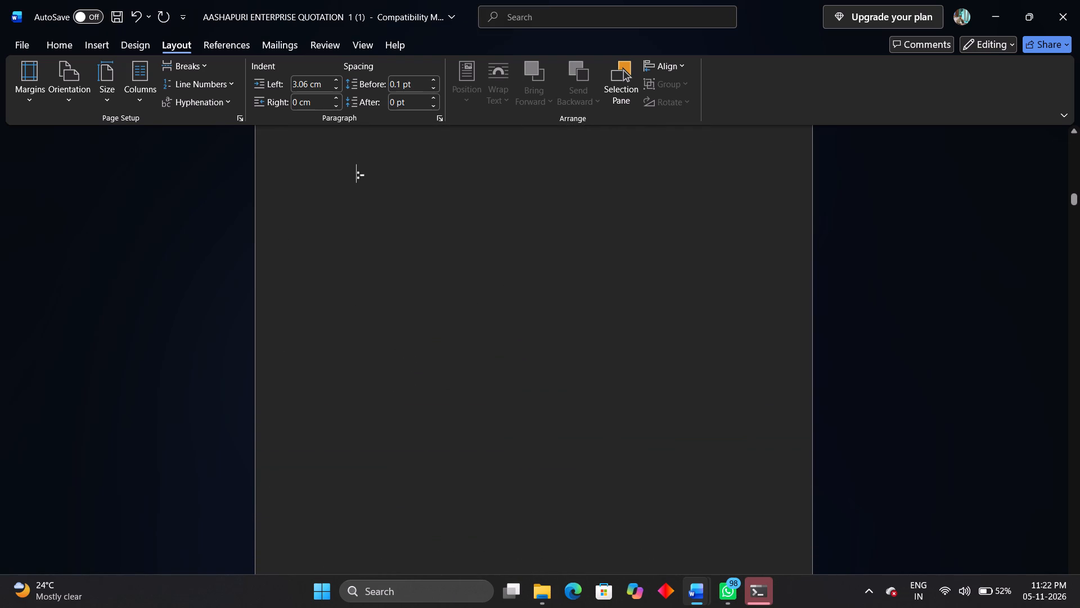
scroll(517, 336, up, 5)
right_click(517, 324)
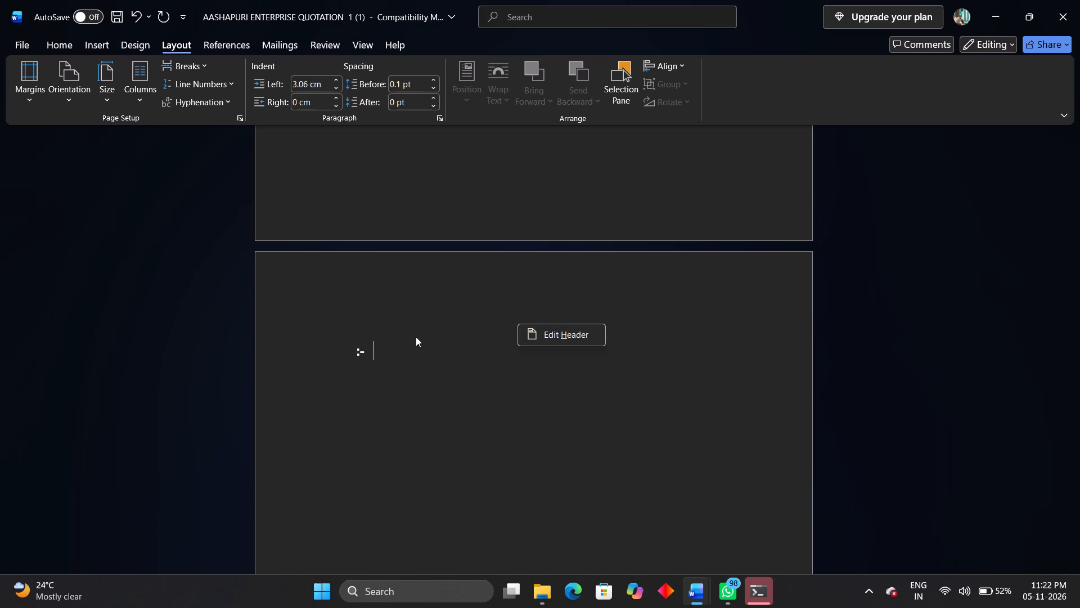
scroll(416, 336, up, 12)
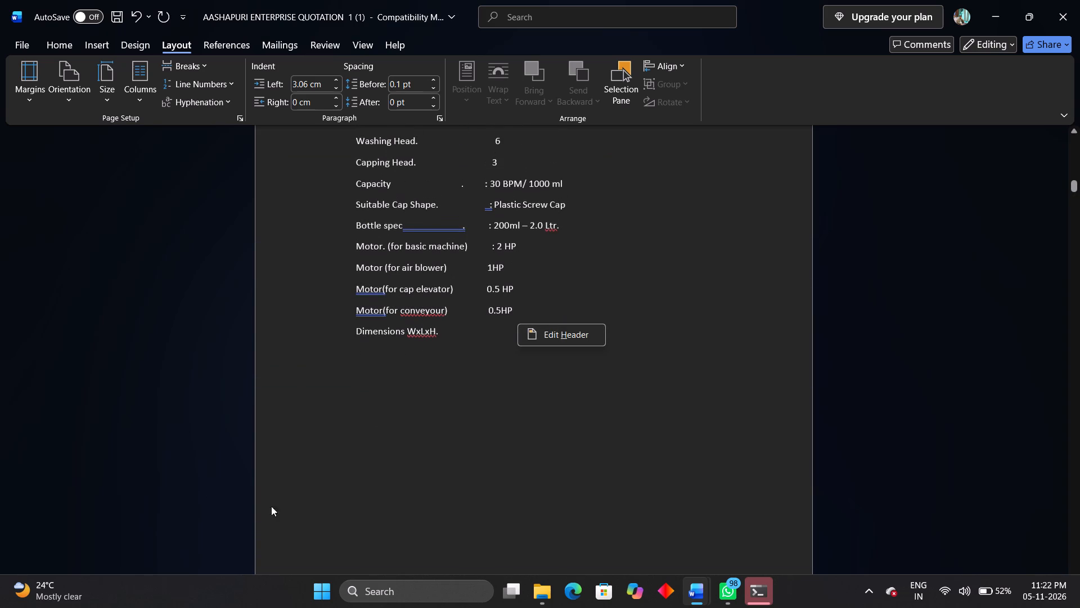
click(381, 488)
scroll(381, 485, down, 11)
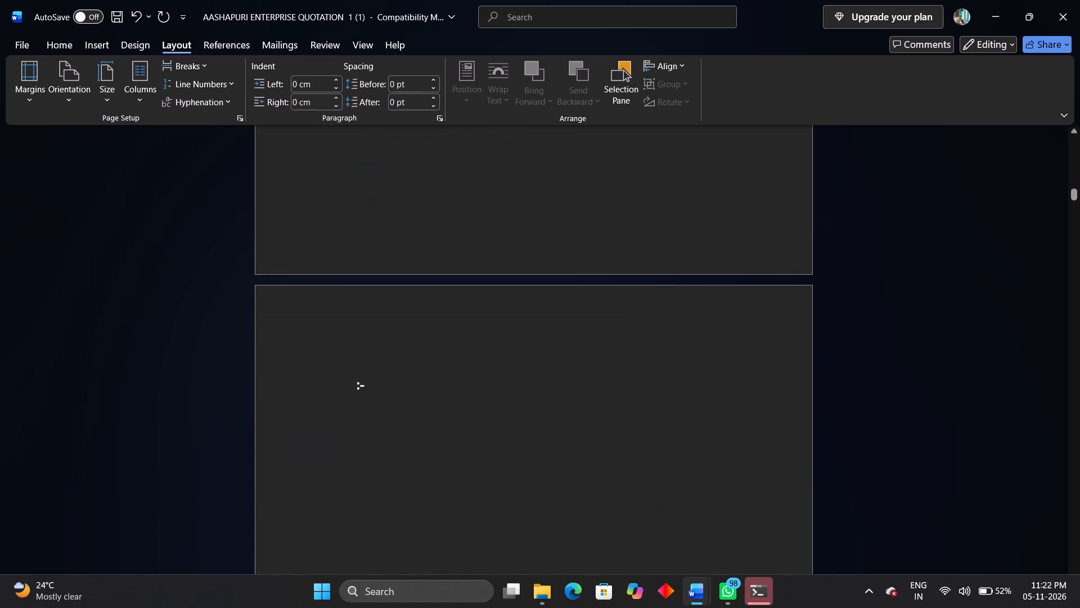
scroll(385, 468, down, 17)
scroll(387, 462, down, 5)
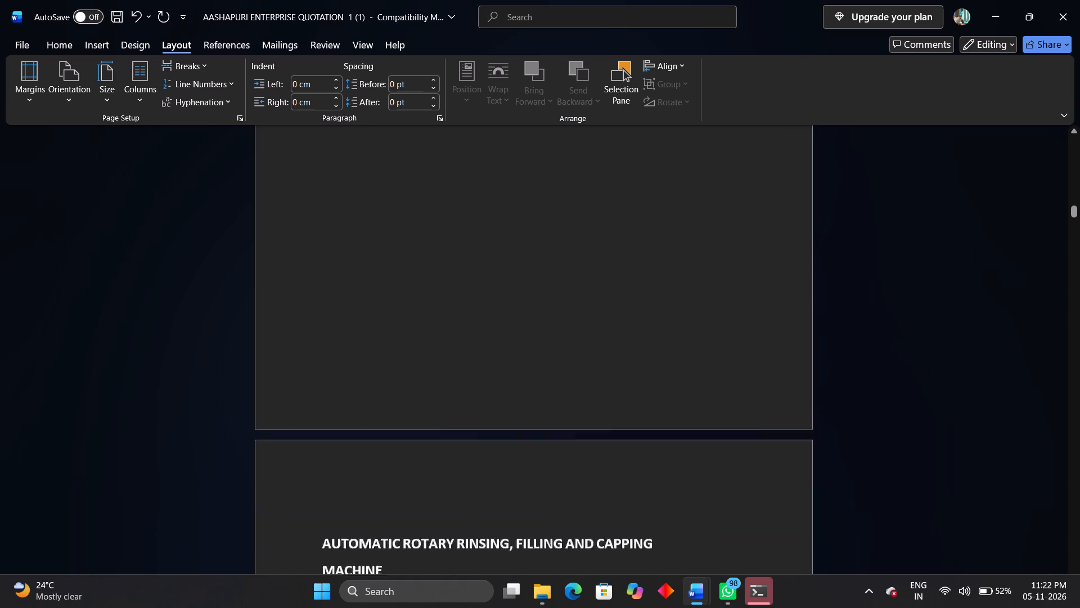
Below the Bottle Rinser paragraph ending "operator.", leave a blank line and start a new line with the word "RInshing".
scroll(388, 458, down, 6)
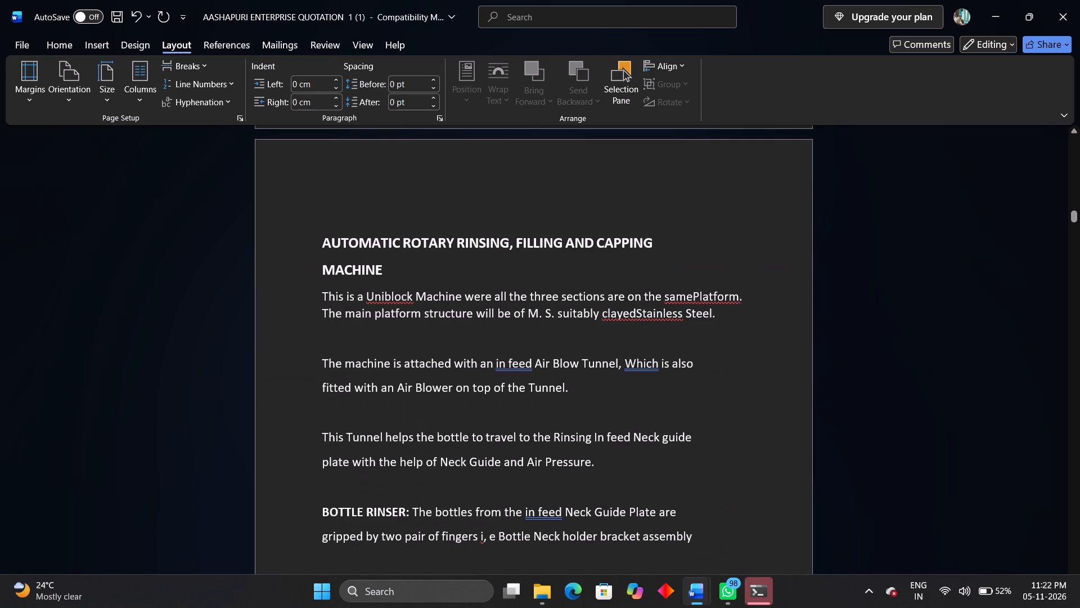
scroll(408, 464, down, 3)
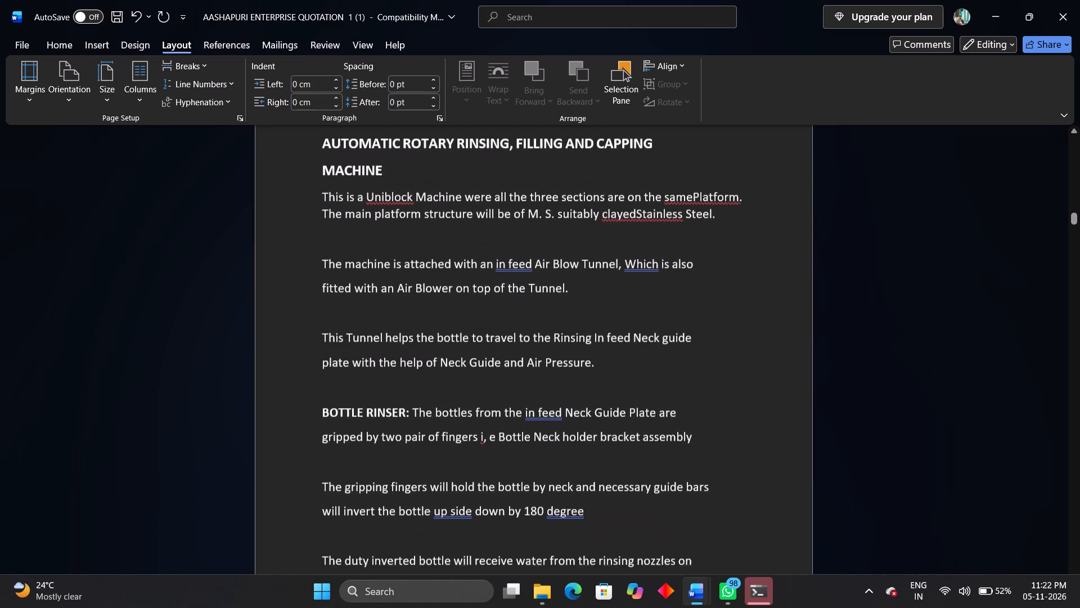
scroll(408, 464, down, 5)
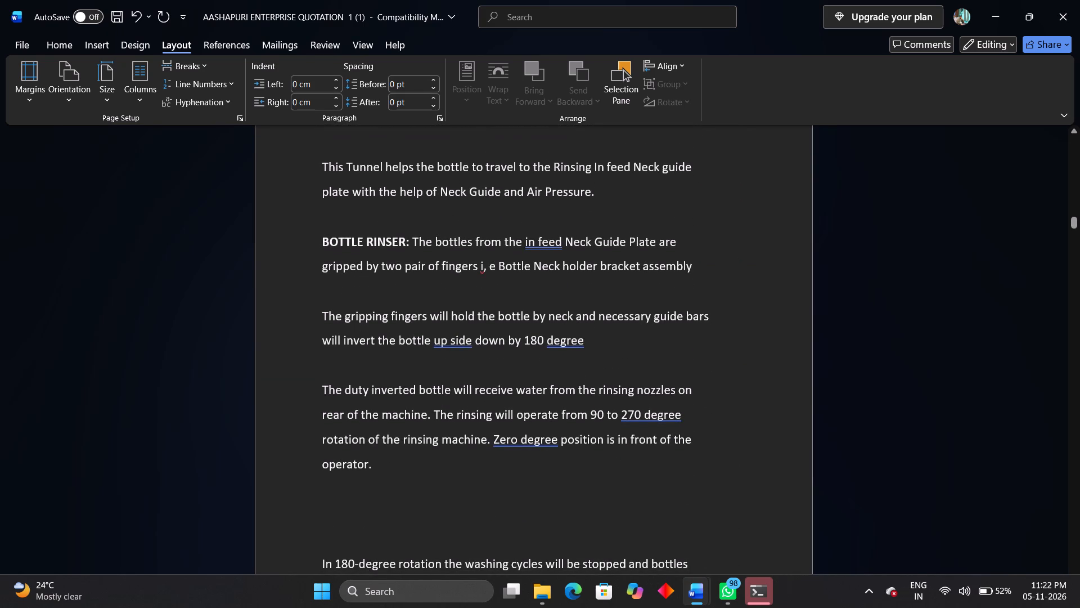
click(389, 478)
key(Return)
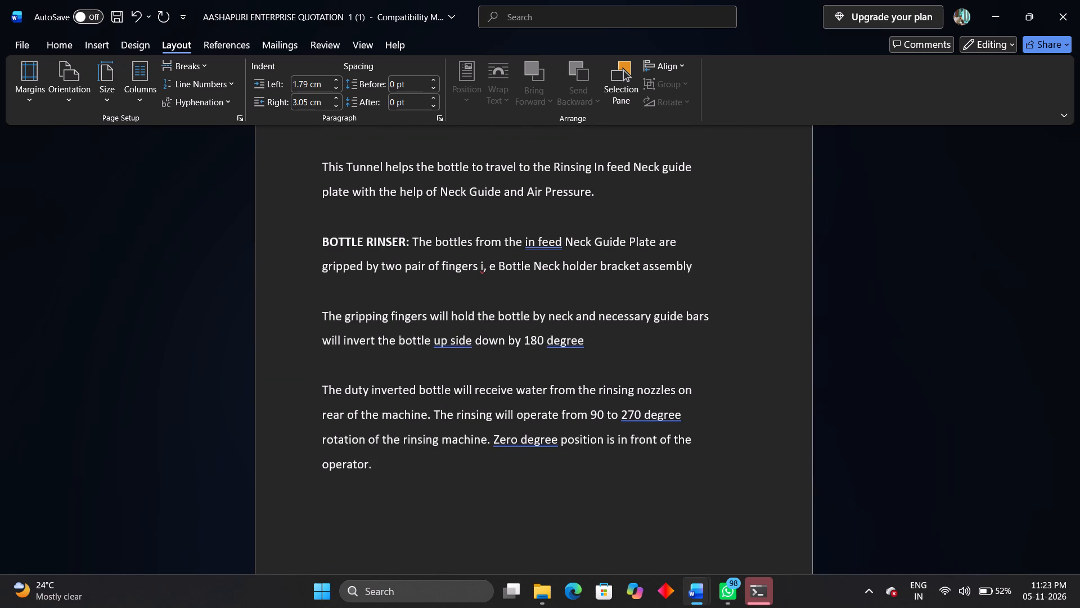
key(shift+r)
key(BackSpace)
key(Return)
text(RI)
text(nching)
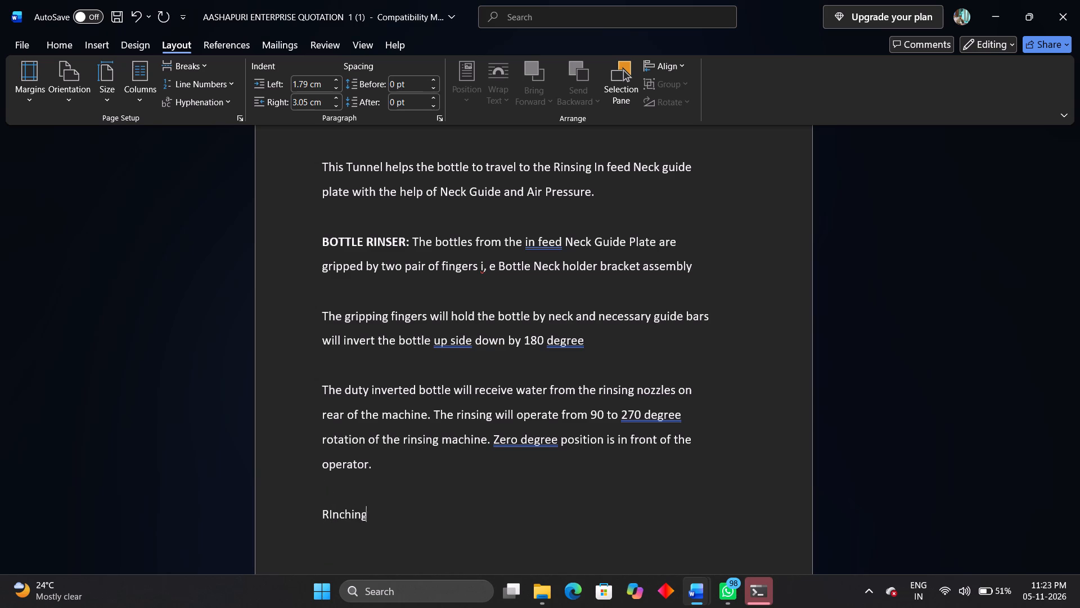
key(space)
key(BackSpace)
key(BackSpace)
key(BackSpace)
key(BackSpace)
key(BackSpace)
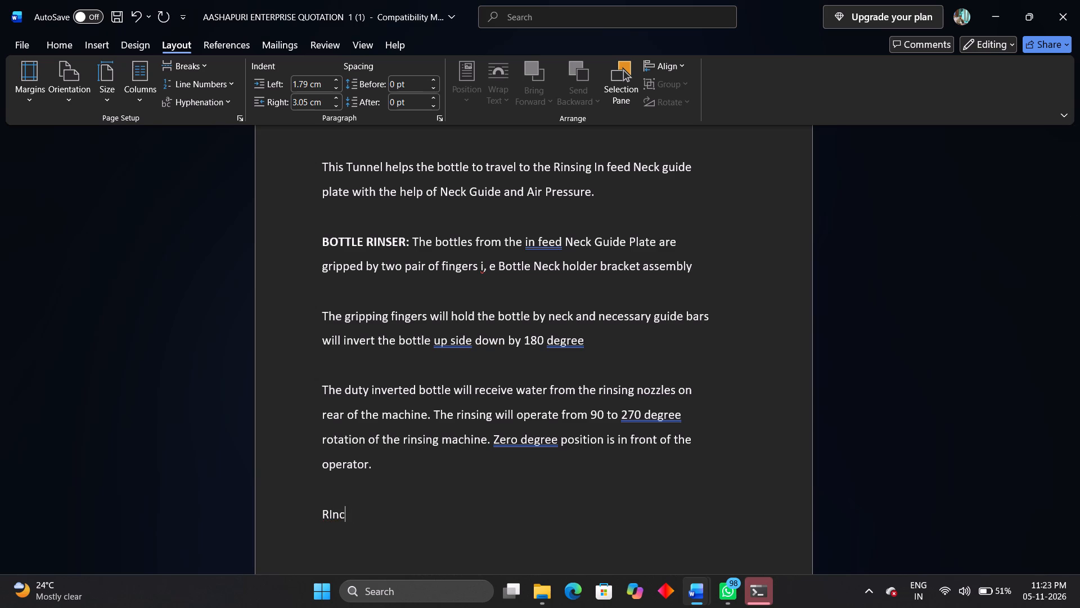
key(BackSpace)
text(si)
key(BackSpace)
text(hing)
key(space)
Continue the new line after "RInshing" with the pump description "S S water Pump".
text(S S)
key(space)
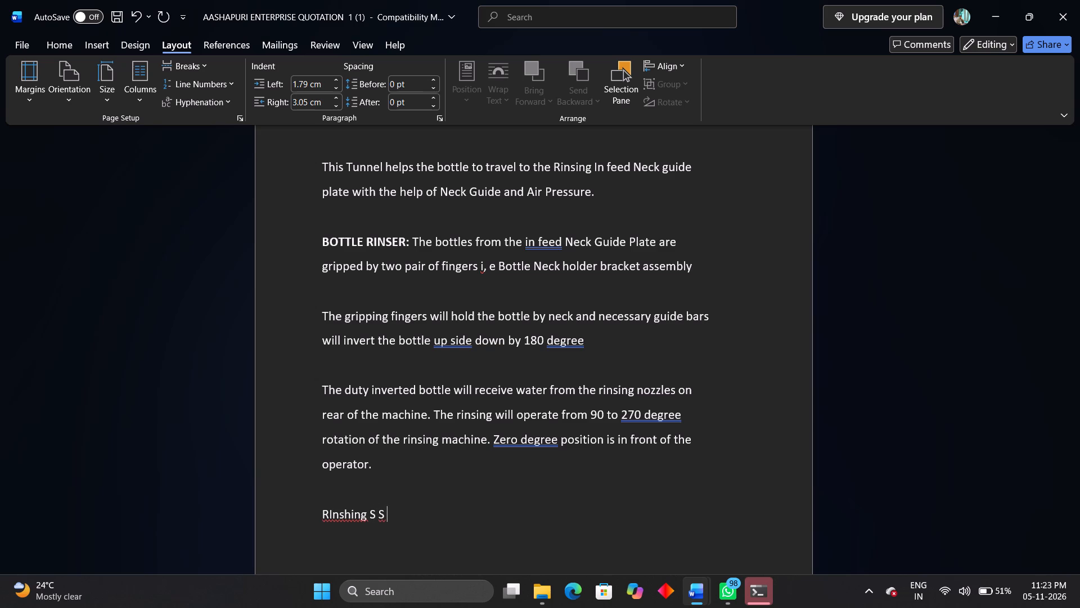
text(watwe)
key(BackSpace)
key(BackSpace)
key(BackSpace)
text(ter)
key(space)
text(pu)
key(BackSpace)
key(BackSpace)
key(shift+p)
text(ump)
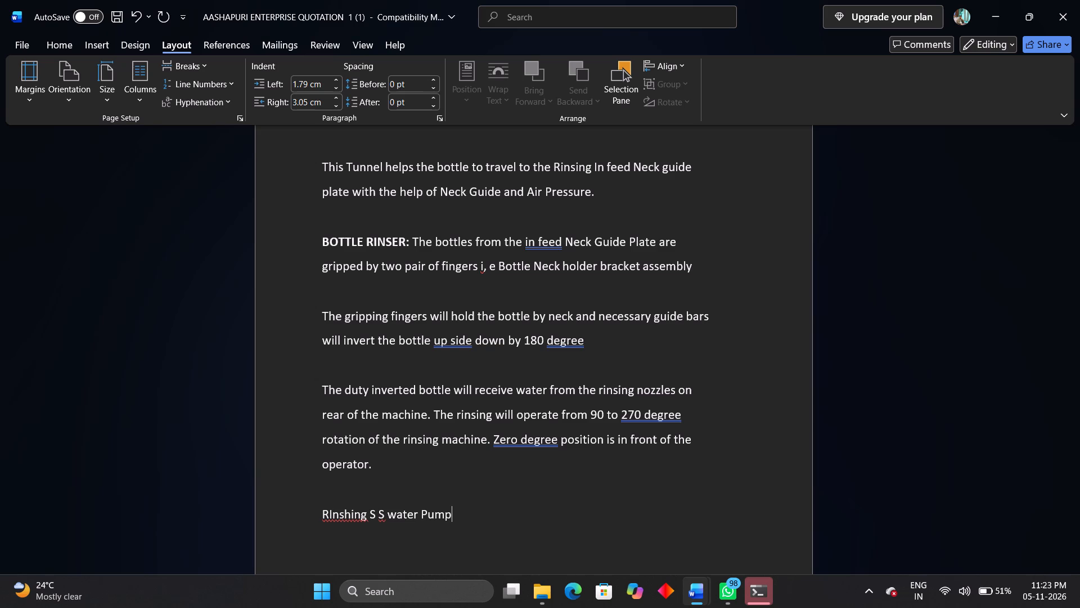
Add the power rating "½ HP" at the end of the rinsing water pump line.
key(space)
text(1/2)
key(space)
key(Left)
key(space)
key(space)
text(hp)
key(BackSpace)
key(BackSpace)
key(BackSpace)
key(space)
text(HP)
key(space)
Add the line "Filling SS water Pump 1HP" directly below the rinsing pump line.
key(Return)
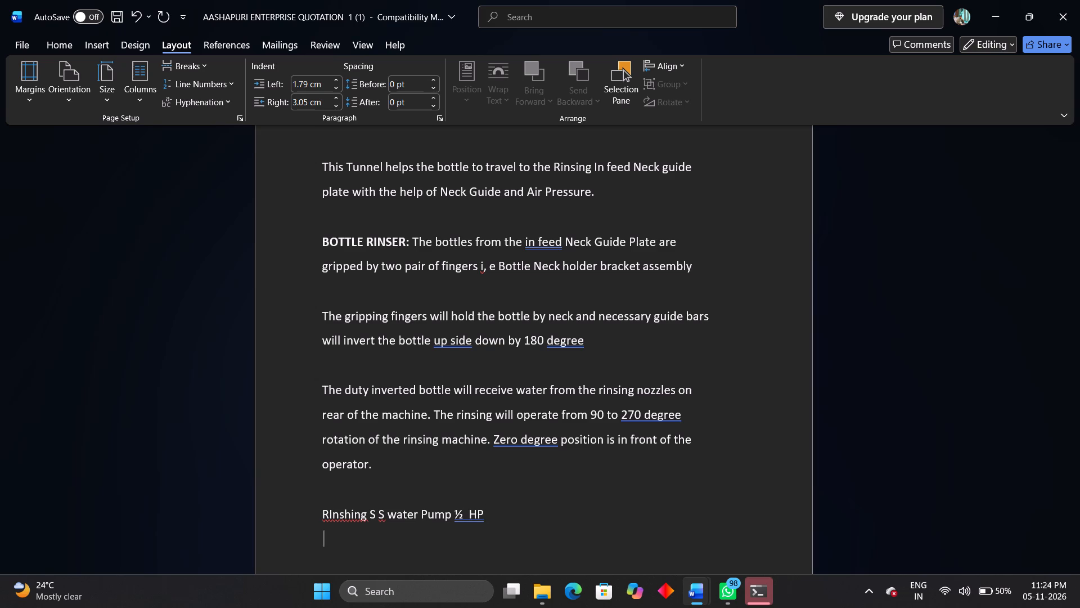
text(Filling)
key(space)
key(s)
key(BackSpace)
text(SS)
key(space)
text(water)
key(space)
key(p)
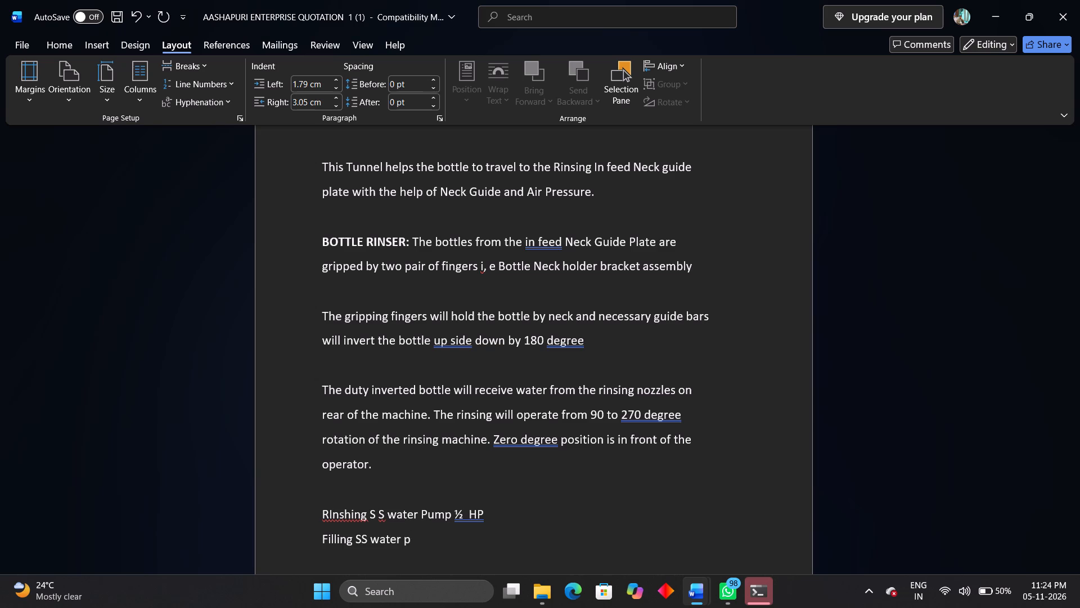
key(BackSpace)
text(Pump)
key(space)
key(1)
text(Hp)
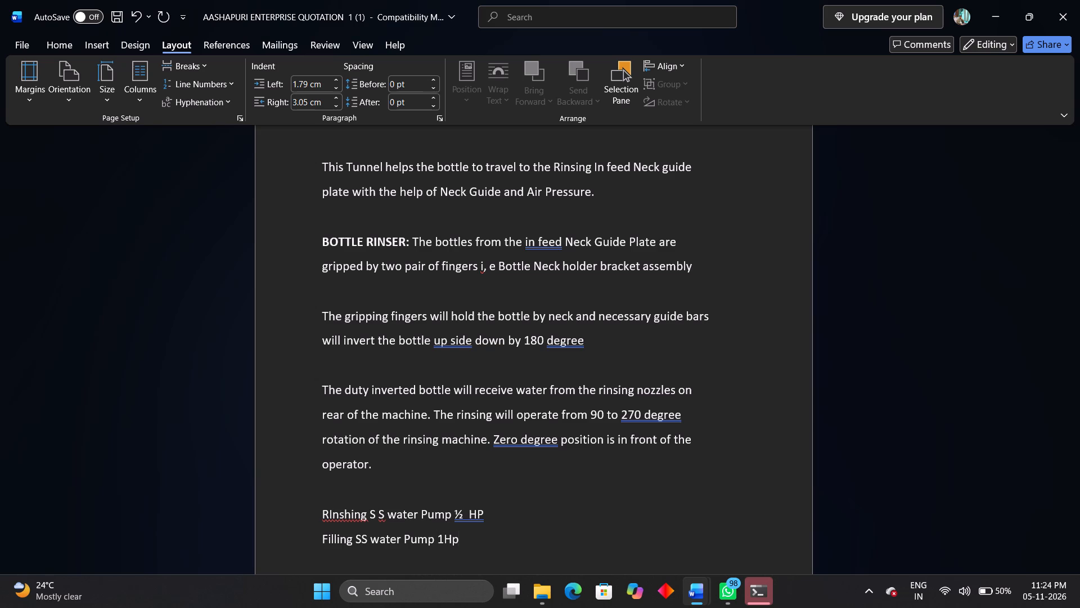
key(BackSpace)
key(shift+p)
Append the separator ":-" to the end of the "Filling SS water Pump 1HP" line.
key(space)
key(space)
text(:-)
Add the price ":-15,000+GST18%" at the end of the rinsing water pump line.
key(Up)
key(Right)
key(Right)
key(Right)
text(:-)
text(151)
key(BackSpace)
text(,000)
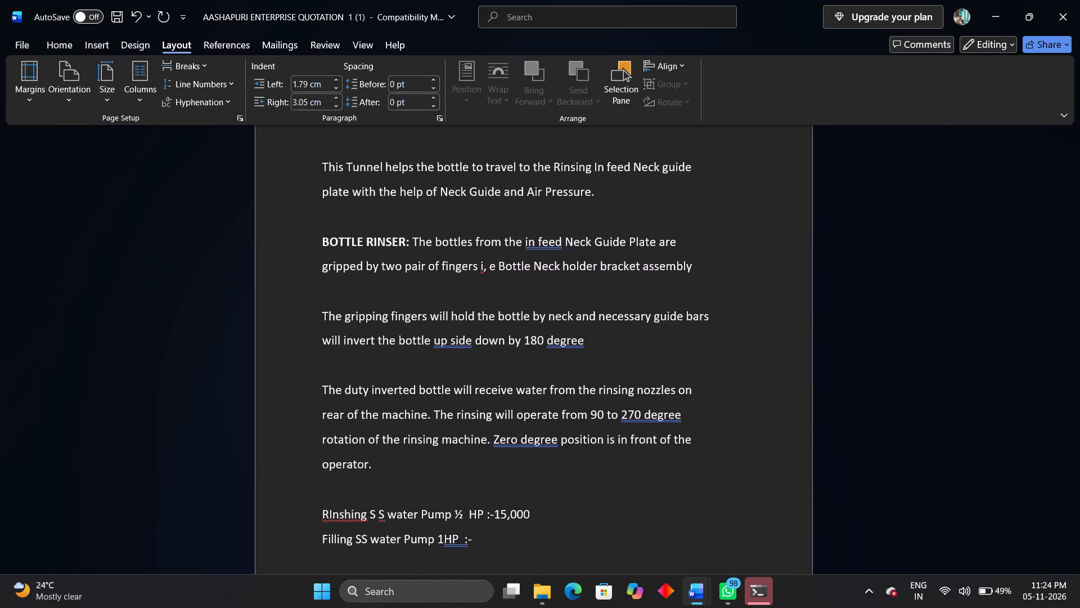
key(shift+plus)
text(GST)
text(18%)
Add the price "20,000+GST18%" after the separator on the filling water pump line.
key(Down)
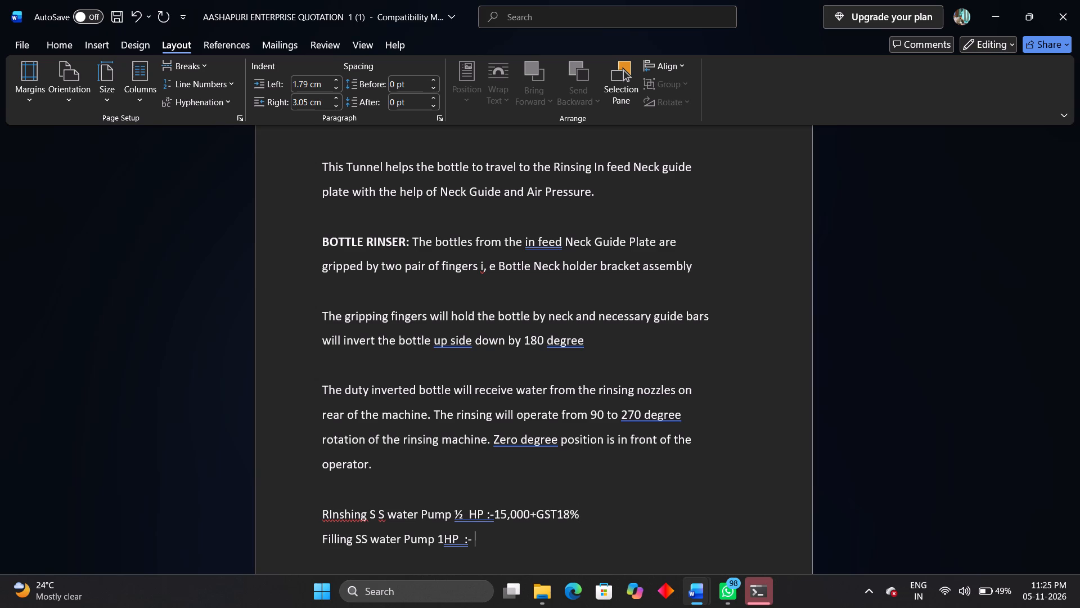
text(20000)
key(Left)
key(Left)
key(Left)
key(comma)
key(Right)
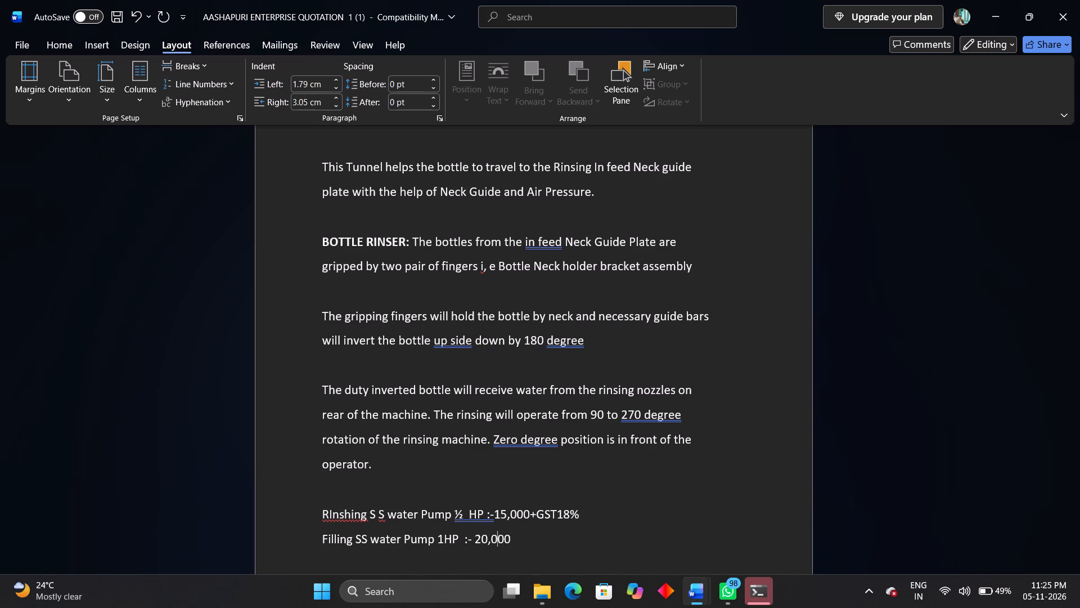
key(Right)
key(Right)
key(Right)
key(Left)
key(shift+plus)
text(GSt)
key(BackSpace)
key(shift+t)
text(18)
key(shift+percent)
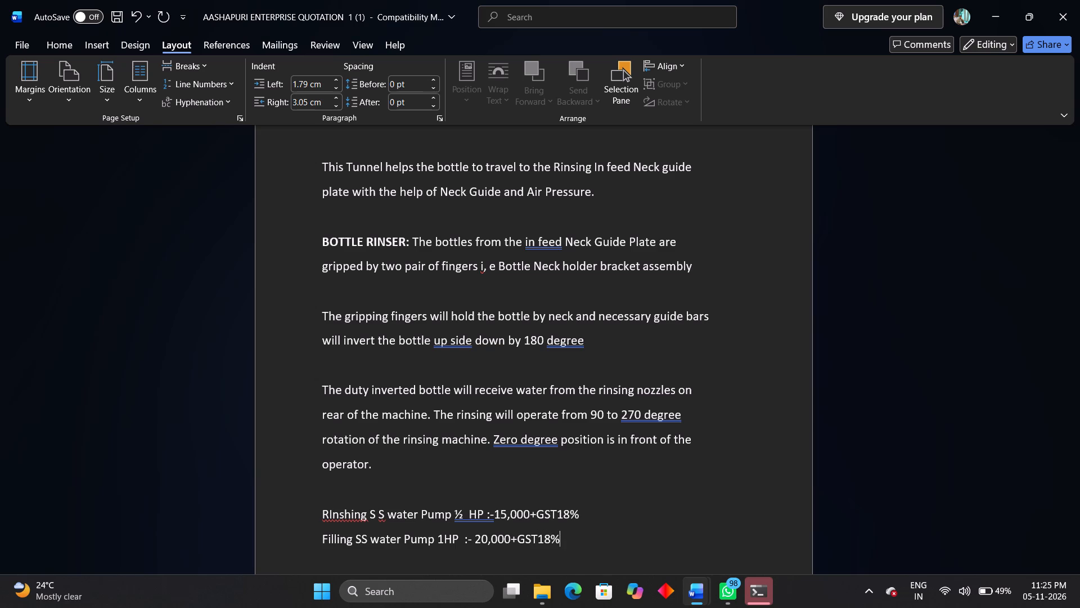
Save the quotation document.
key(ctrl+s)
key(ctrl+s)
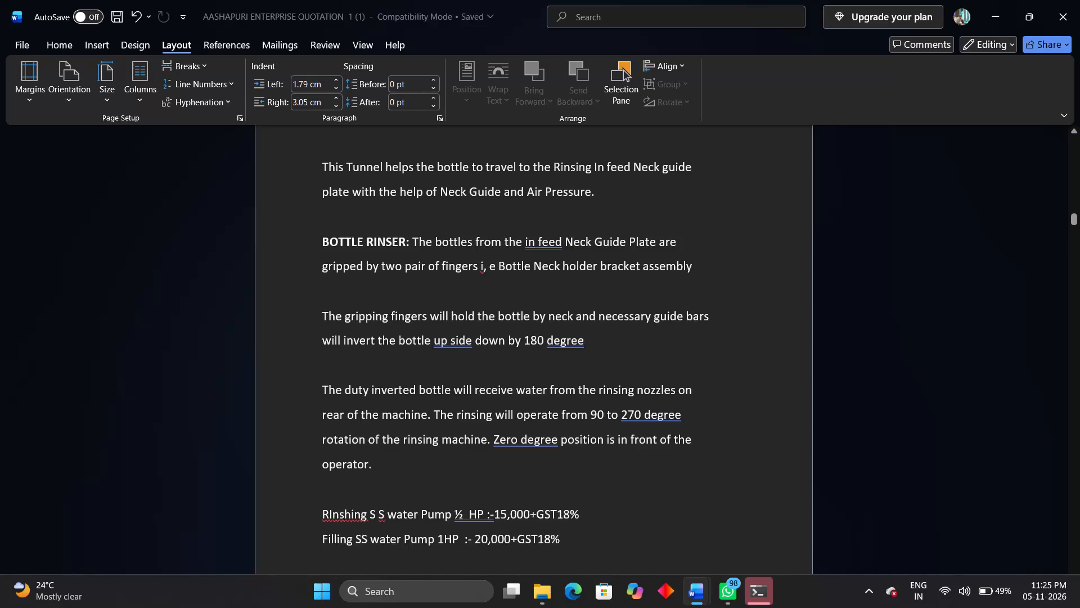
Examine the page layout following the two pump lines, including the page holding the "In 180-degree rotation" sentence.
scroll(397, 483, down, 9)
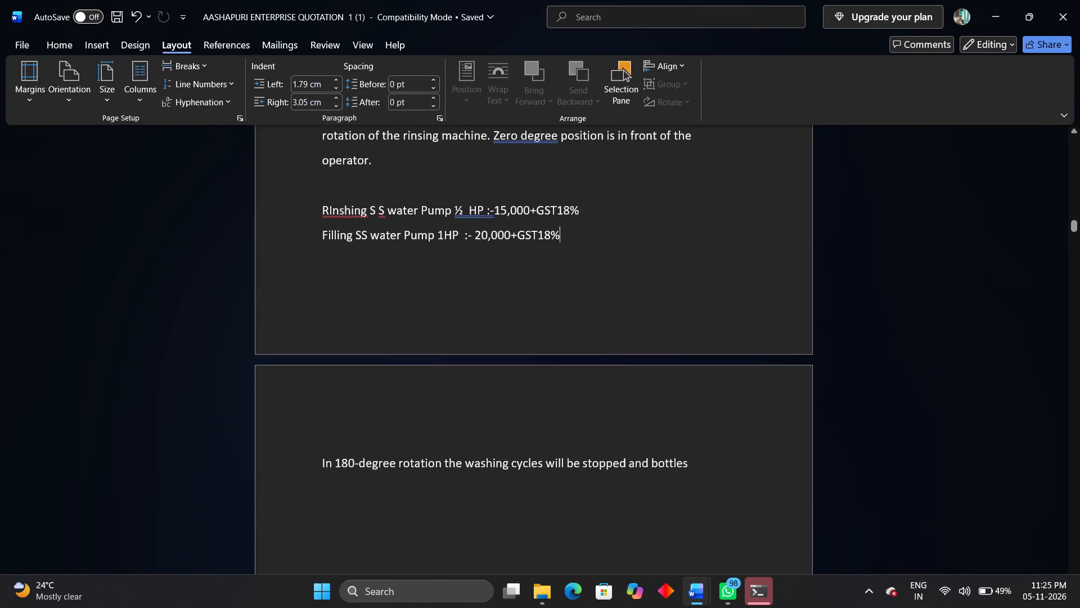
scroll(399, 484, down, 17)
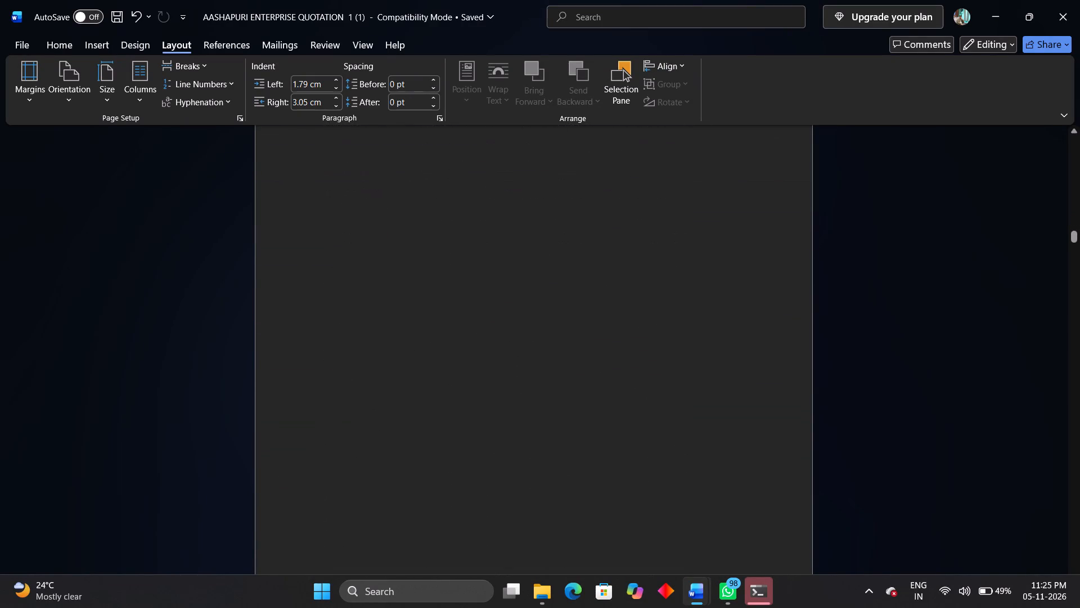
scroll(397, 481, down, 11)
scroll(397, 481, up, 14)
scroll(403, 468, up, 8)
scroll(403, 468, down, 5)
scroll(414, 420, up, 7)
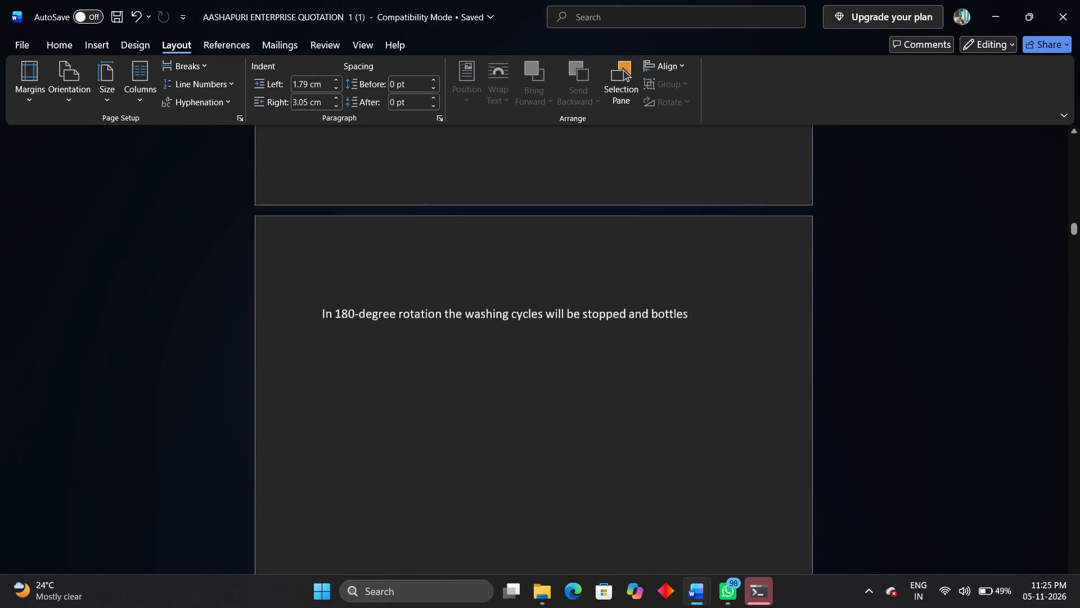
Copy the line "In 180-degree rotation the washing cycles will be stopped and bottles" into the blank space below the pump lines, indented with spaces.
scroll(415, 415, up, 2)
drag(320, 401, 800, 390)
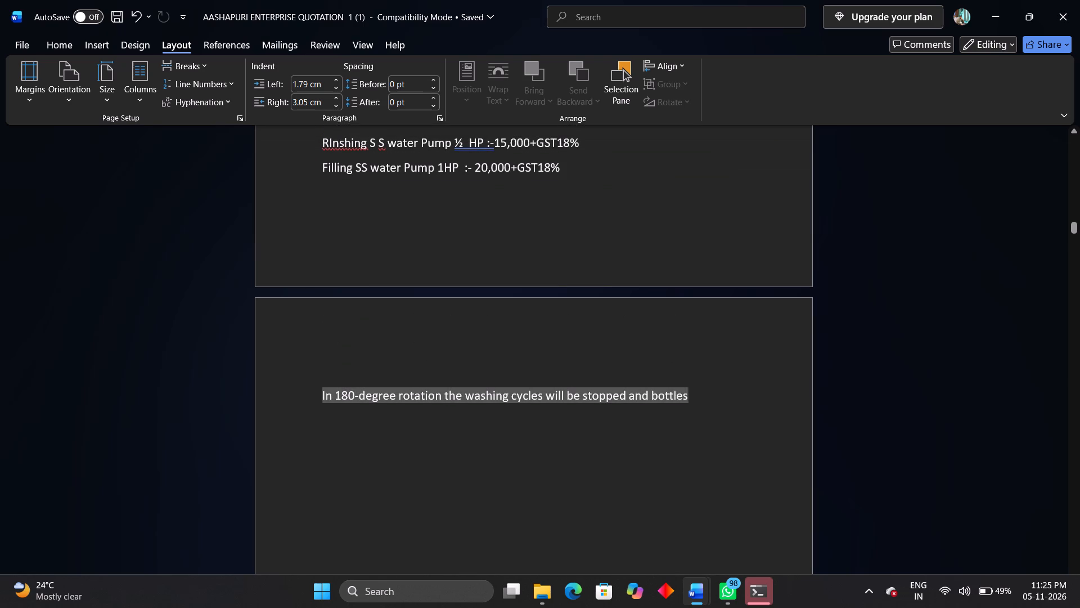
drag(800, 390, 876, 386)
key(ctrl+c)
key(ctrl+c)
click(325, 220)
key(space)
key(space)
key(space)
key(space)
key(space)
key(space)
key(space)
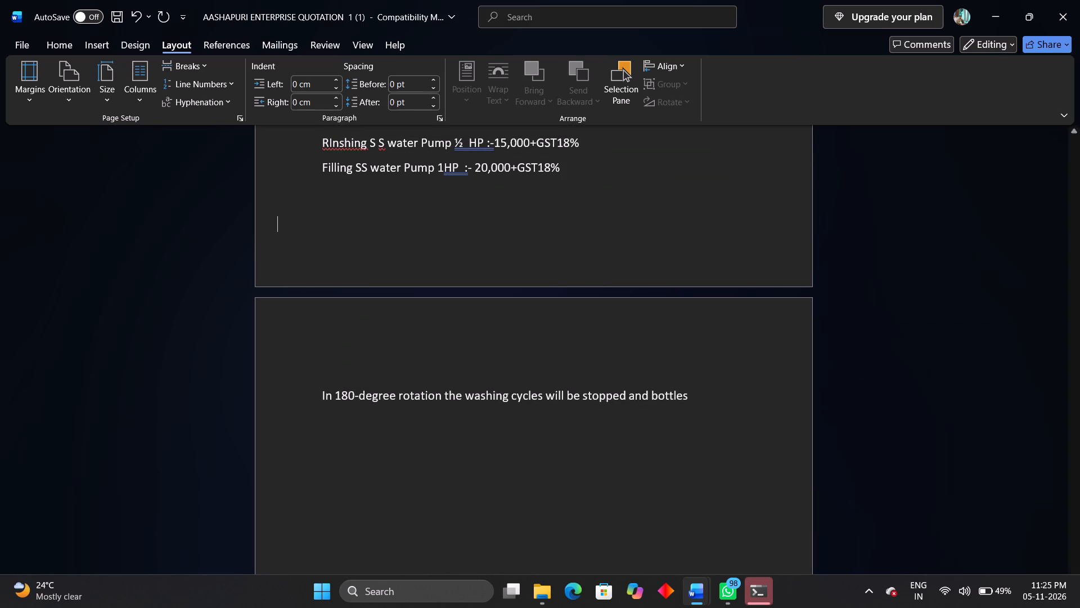
key(space)
key(space)
key(space)
key(space)
key(space)
key(space)
key(space)
key(ctrl+v)
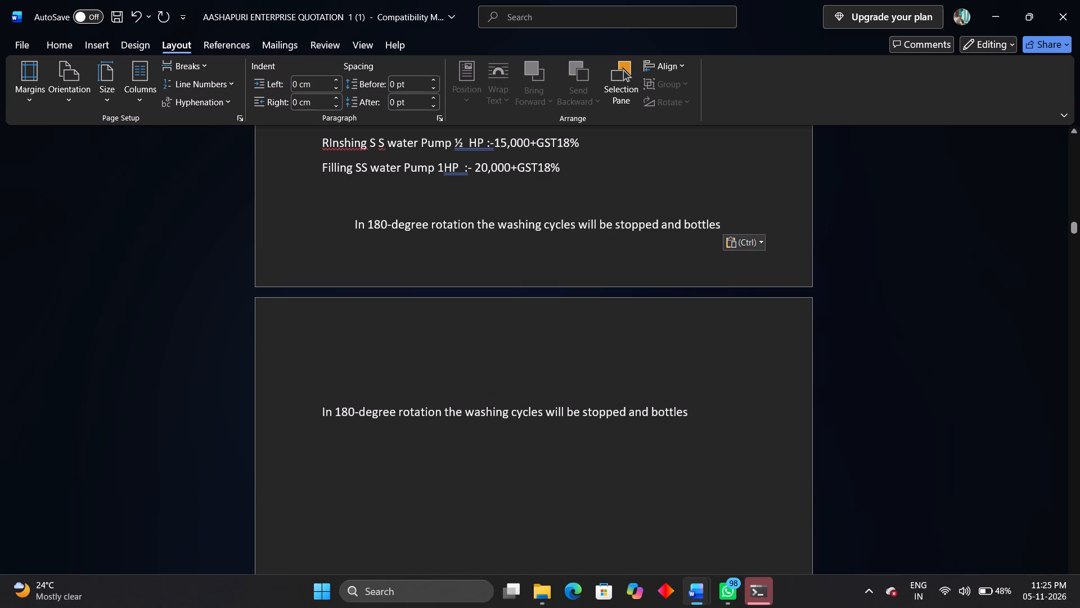
Delete the empty paragraph above the original "In 180-degree rotation" line, along with that line's first letter.
click(309, 400)
key(Delete)
key(Delete)
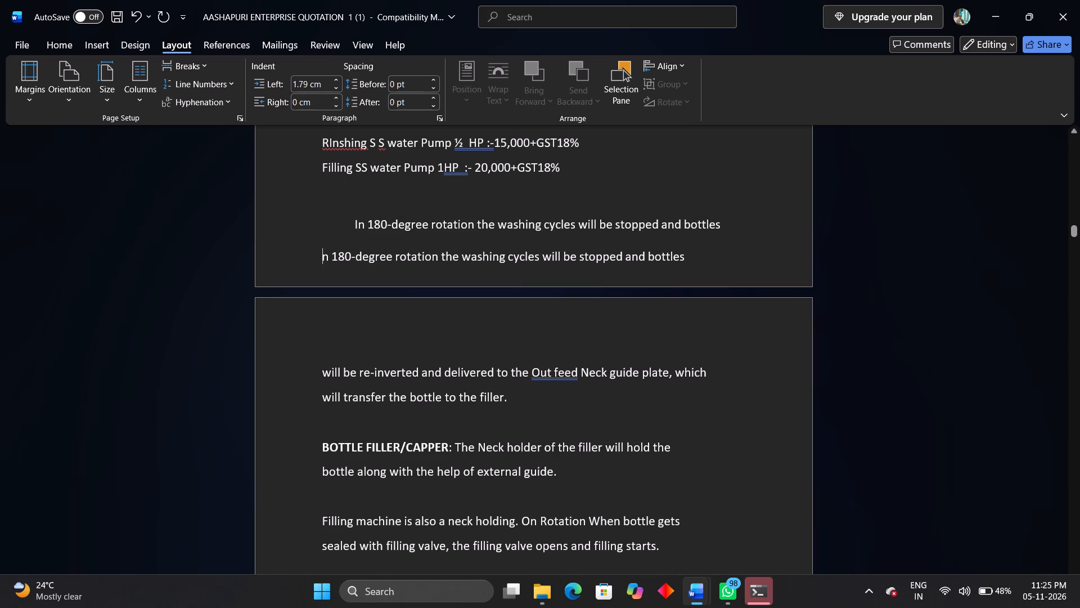
Remove the leading spaces from the pasted "In 180-degree rotation" line and the empty paragraph above it.
click(344, 231)
key(BackSpace)
key(BackSpace)
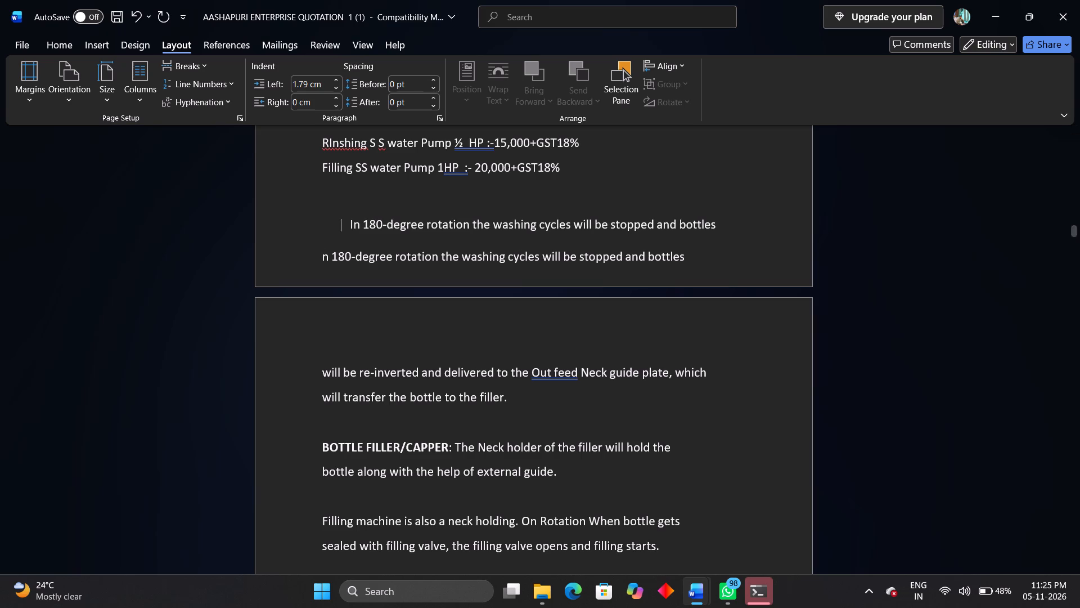
key(BackSpace)
key(BackSpace)
key(BackSpace)
key(BackSpace)
key(BackSpace)
key(BackSpace)
key(BackSpace)
key(BackSpace)
key(BackSpace)
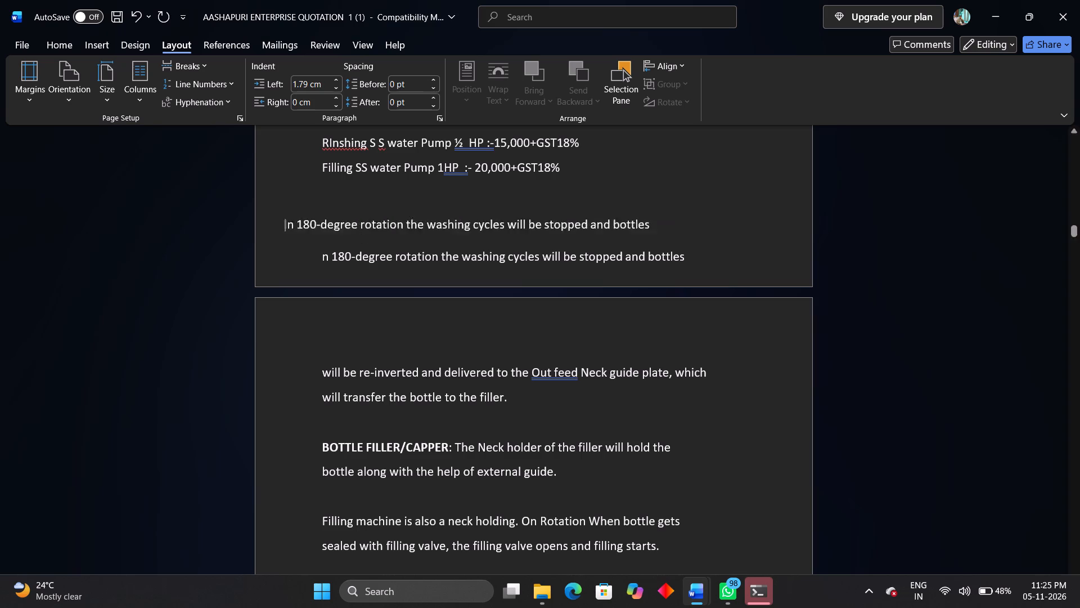
key(BackSpace)
Indent the pasted "In 180-degree rotation" line with spaces to roughly align it with the surrounding text.
key(space)
key(space)
key(space)
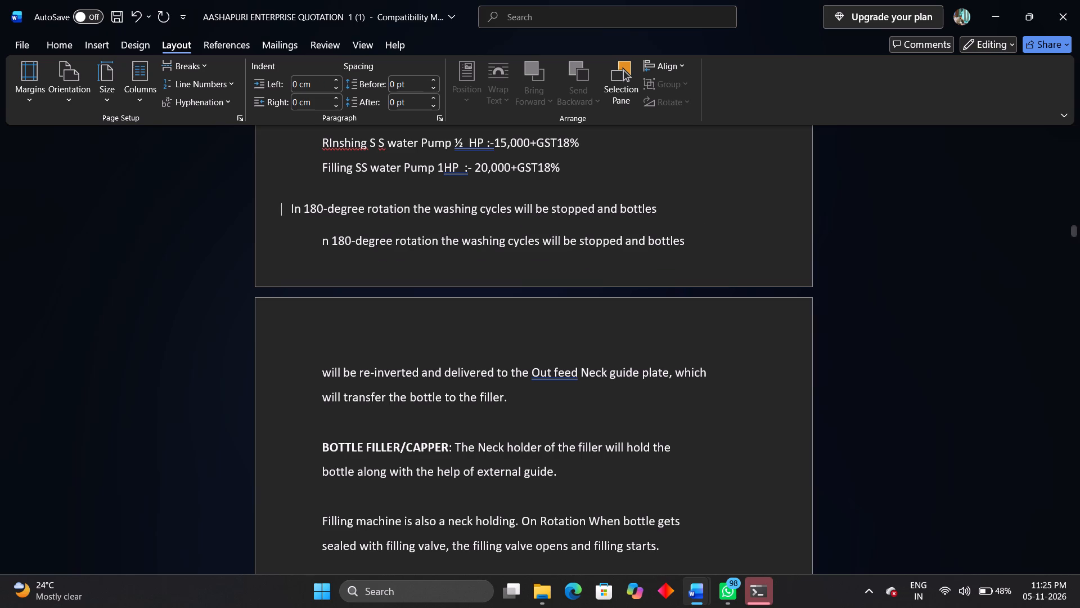
key(space)
key(space)
key(space)
key(space)
key(space)
key(space)
key(space)
key(space)
key(space)
key(space)
key(space)
key(space)
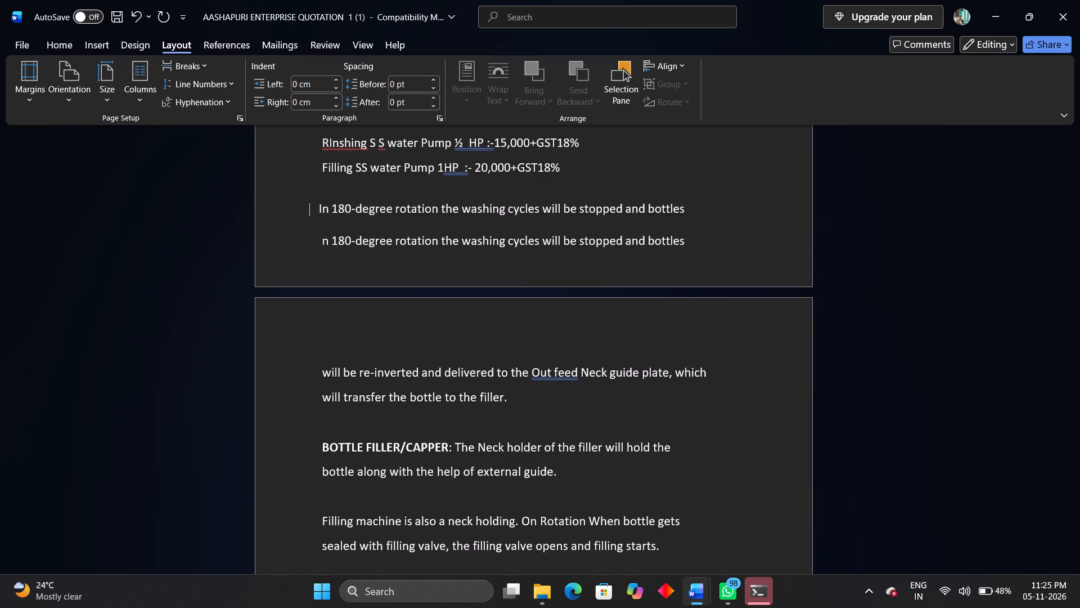
Review the filler, capper, salient features and machine features pages that follow the bottle rinser description.
scroll(403, 260, down, 14)
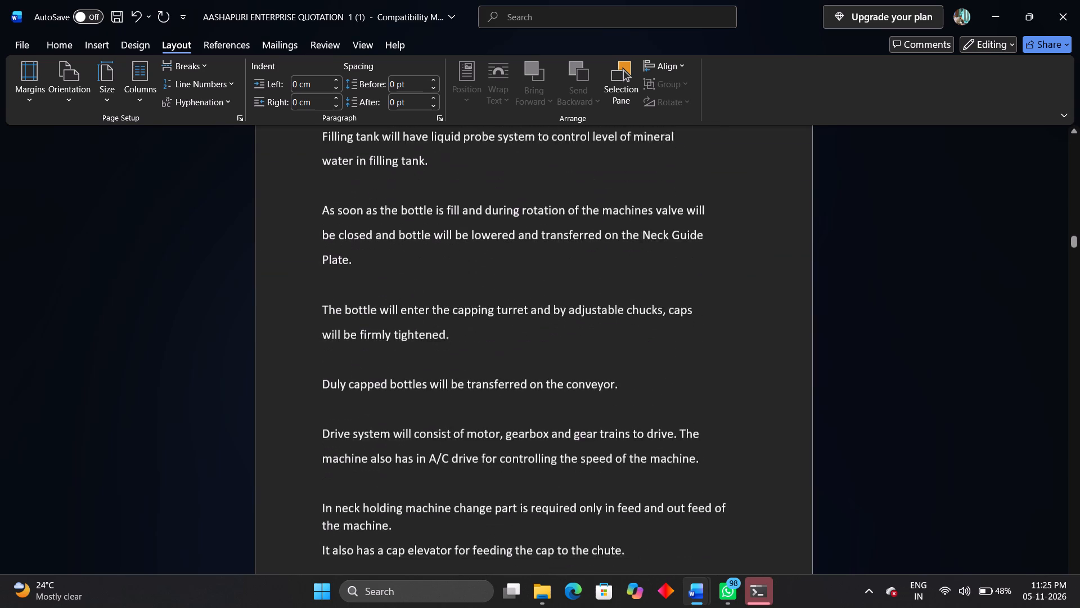
scroll(407, 256, down, 3)
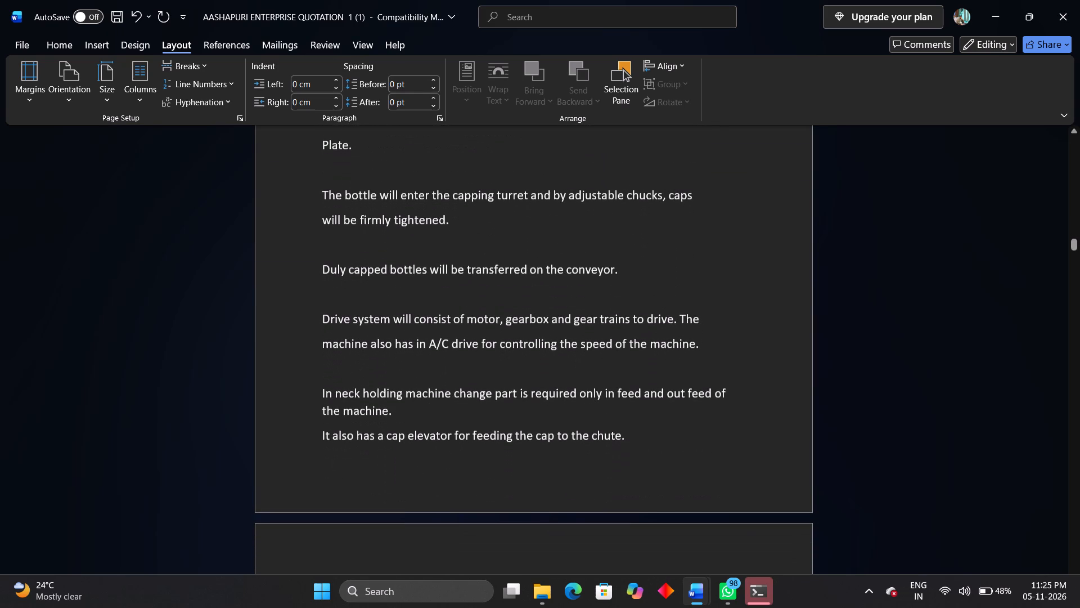
scroll(410, 255, down, 13)
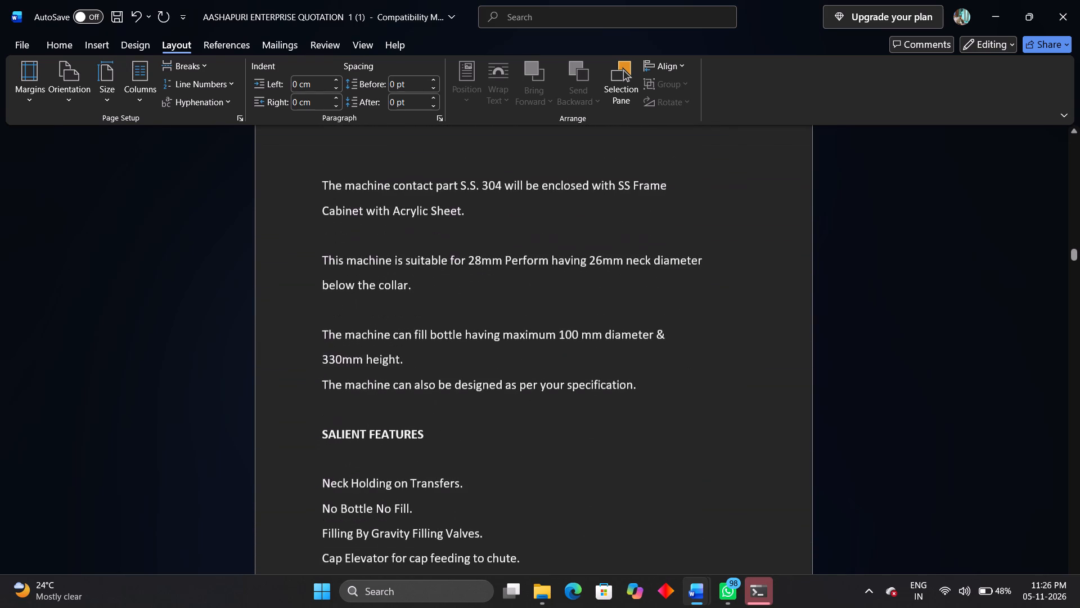
scroll(411, 255, down, 14)
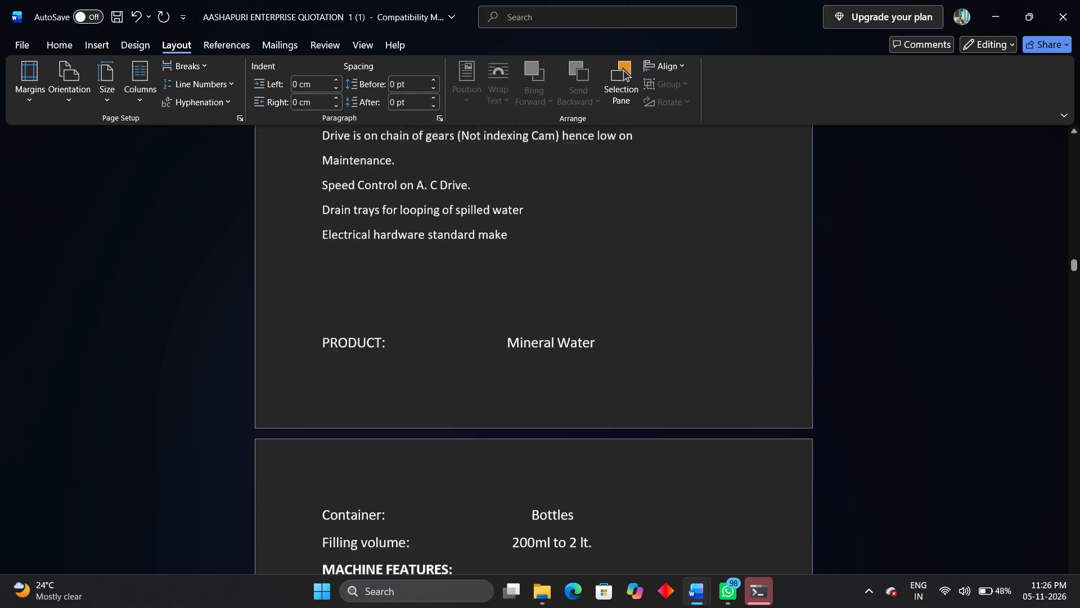
scroll(412, 253, down, 5)
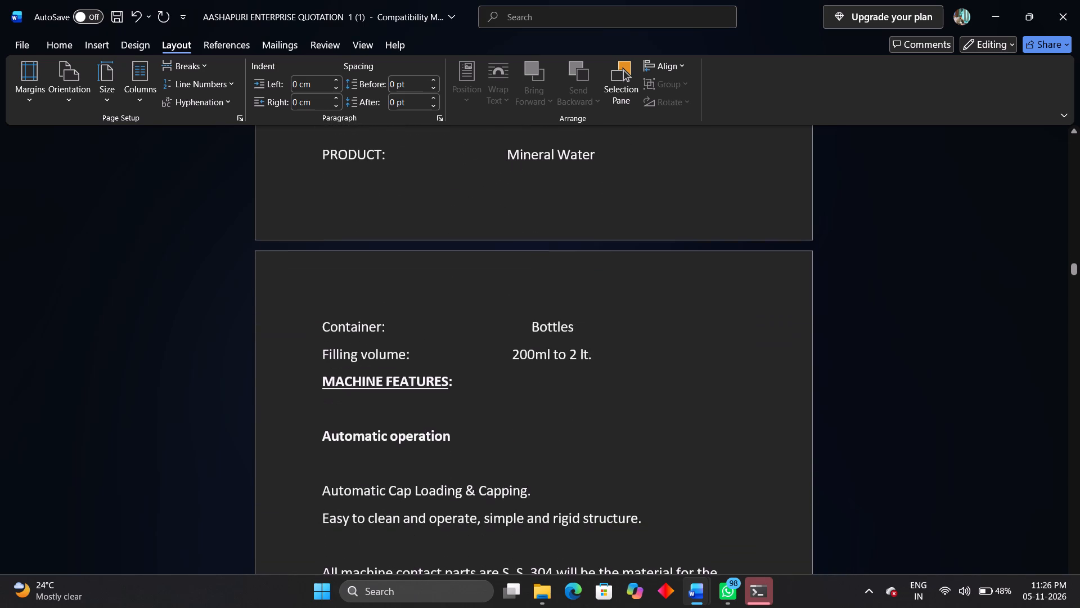
scroll(412, 253, down, 1)
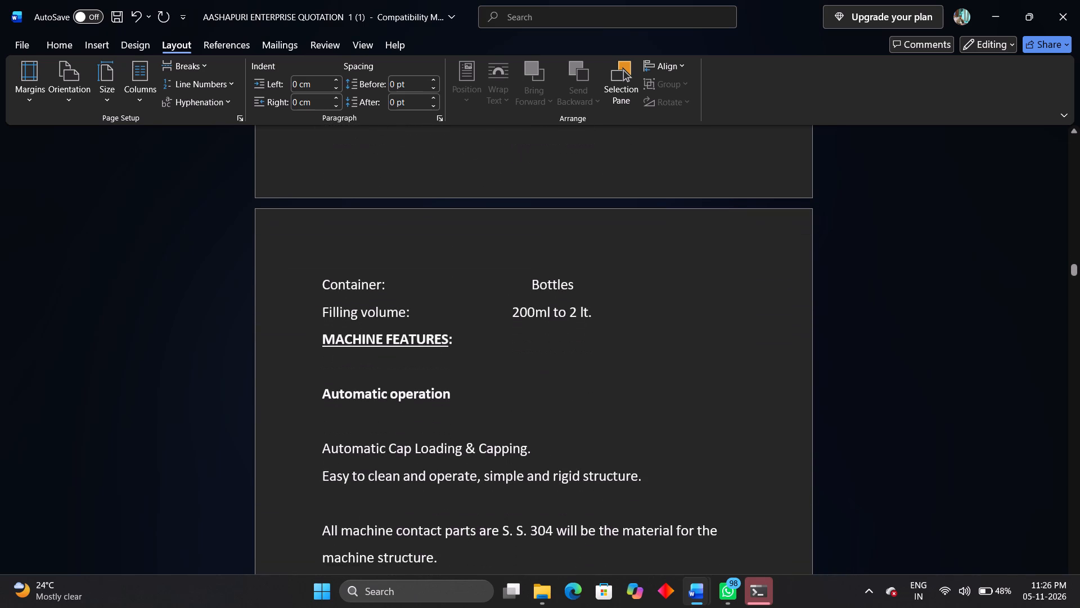
scroll(412, 252, up, 1)
scroll(412, 252, down, 1)
Compare the machine offer in the Nitish Infotech cover letter with the headings and technical specifications on the following page.
scroll(412, 252, up, 11)
scroll(416, 248, up, 20)
scroll(422, 239, up, 10)
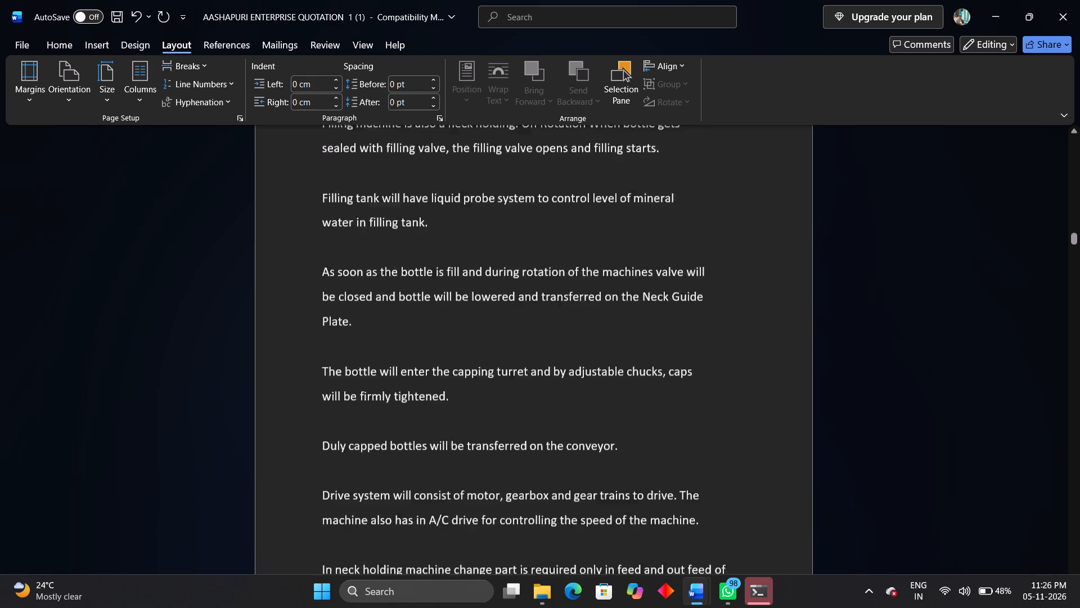
scroll(422, 236, up, 17)
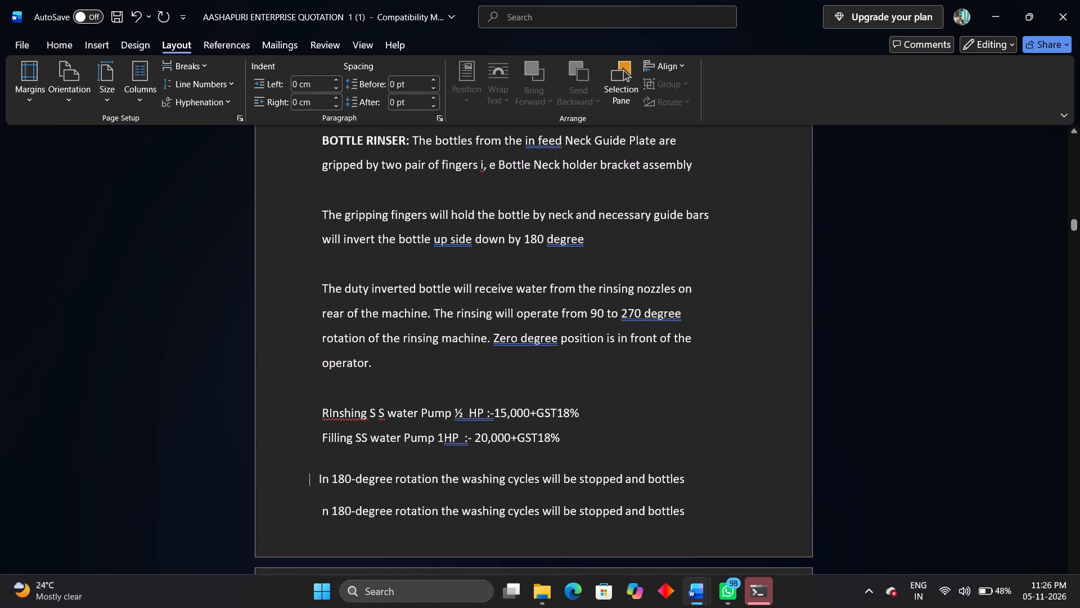
scroll(586, 348, up, 15)
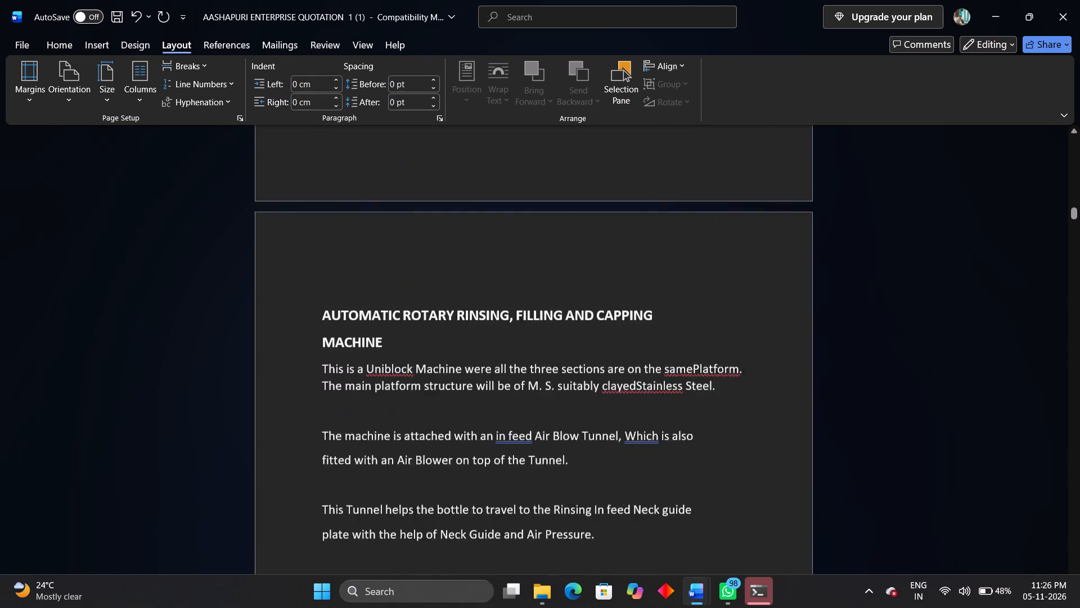
scroll(586, 335, up, 15)
scroll(589, 394, up, 18)
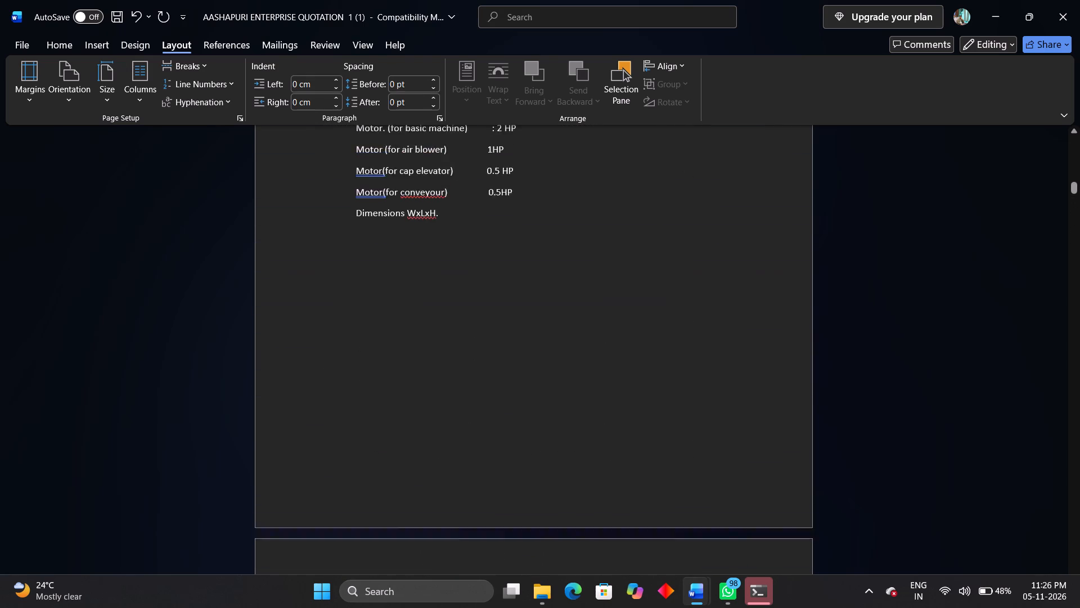
scroll(589, 392, up, 16)
scroll(589, 392, up, 17)
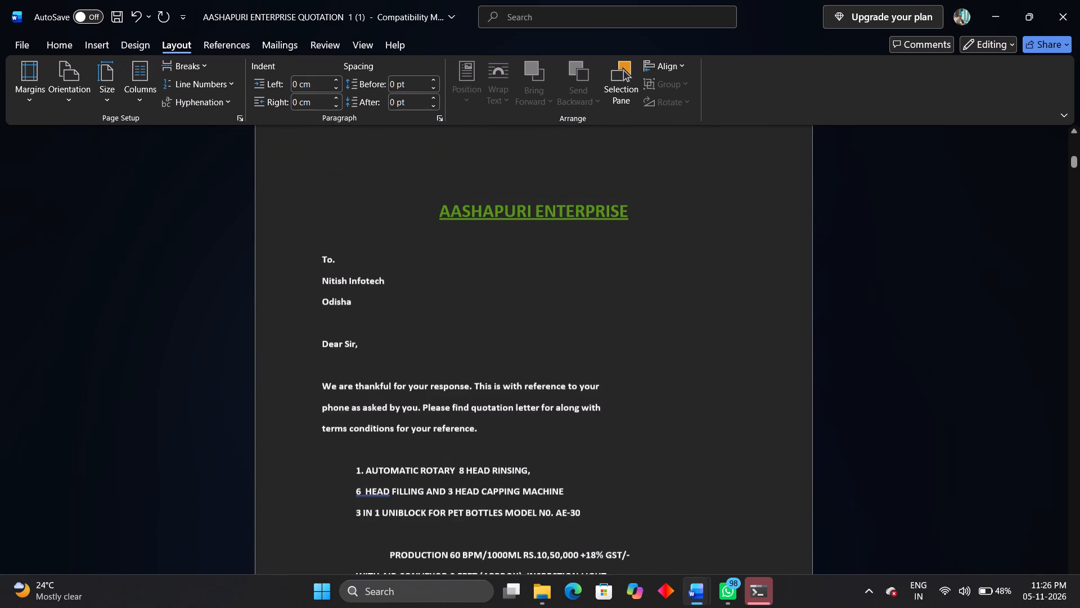
scroll(589, 392, down, 4)
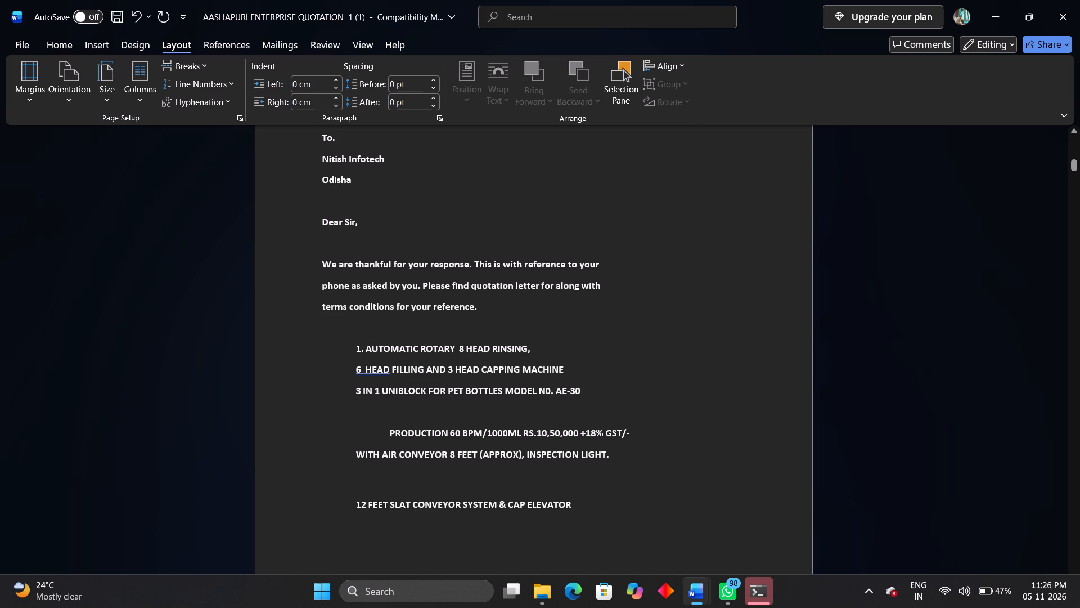
scroll(548, 449, down, 14)
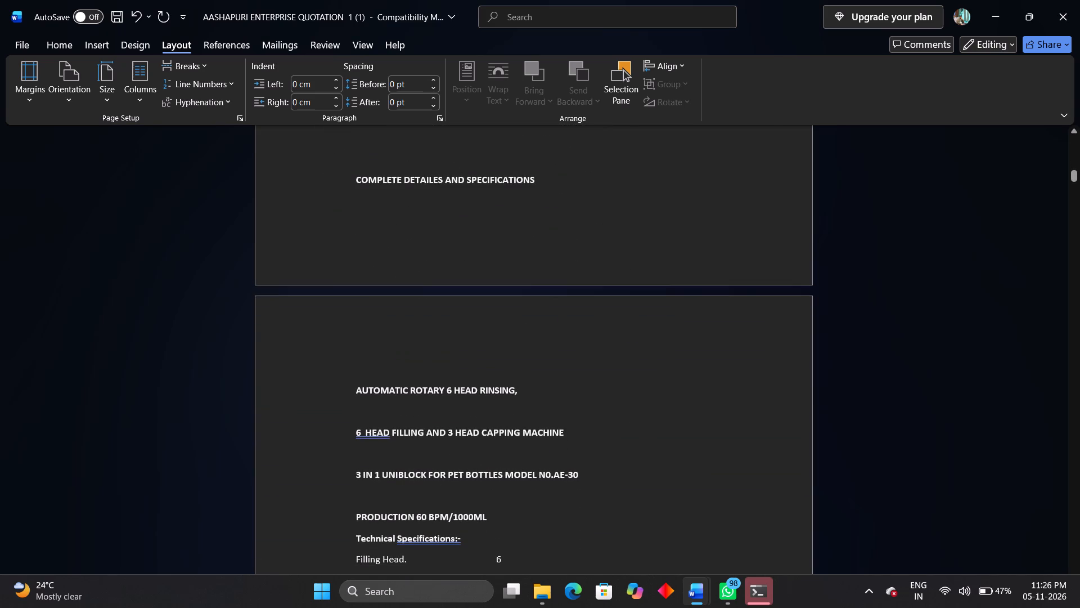
scroll(548, 446, down, 3)
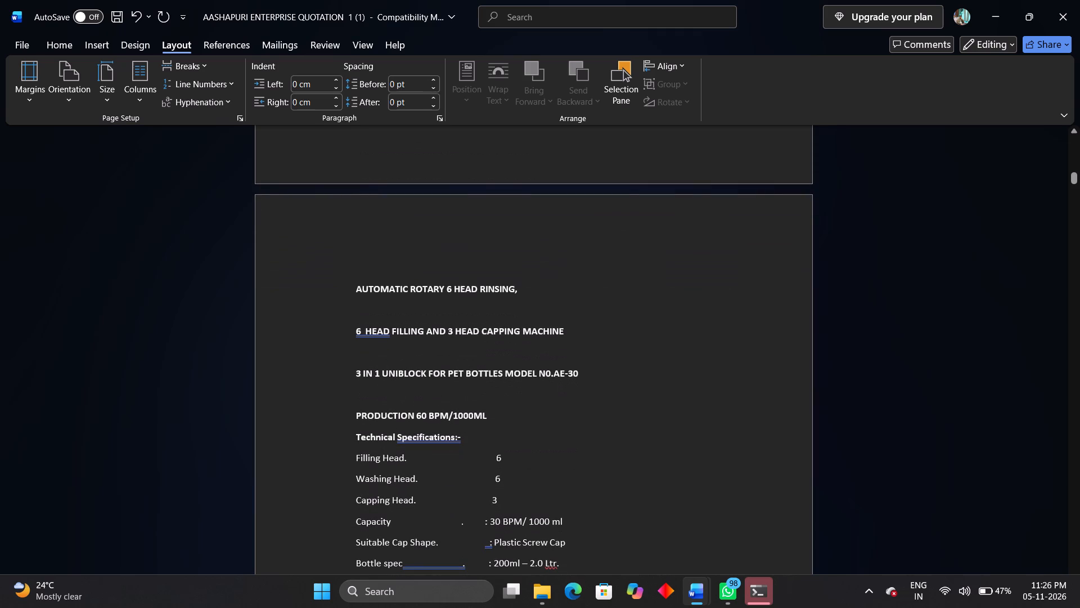
scroll(548, 446, down, 2)
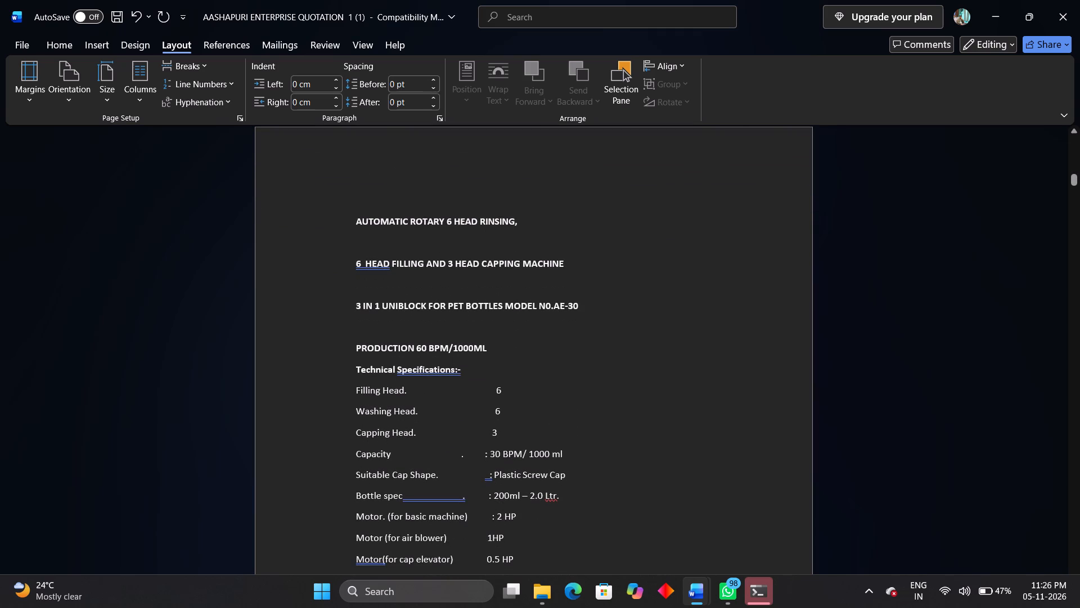
ctrl+scroll(547, 445, up, 2)
scroll(547, 445, down, 3)
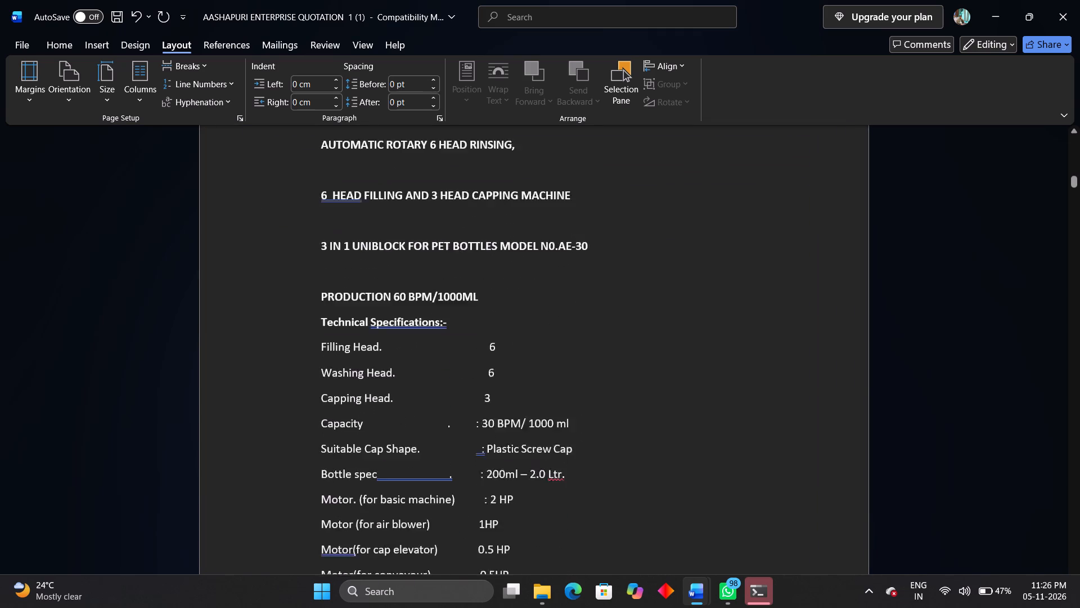
scroll(548, 431, down, 2)
scroll(548, 431, up, 2)
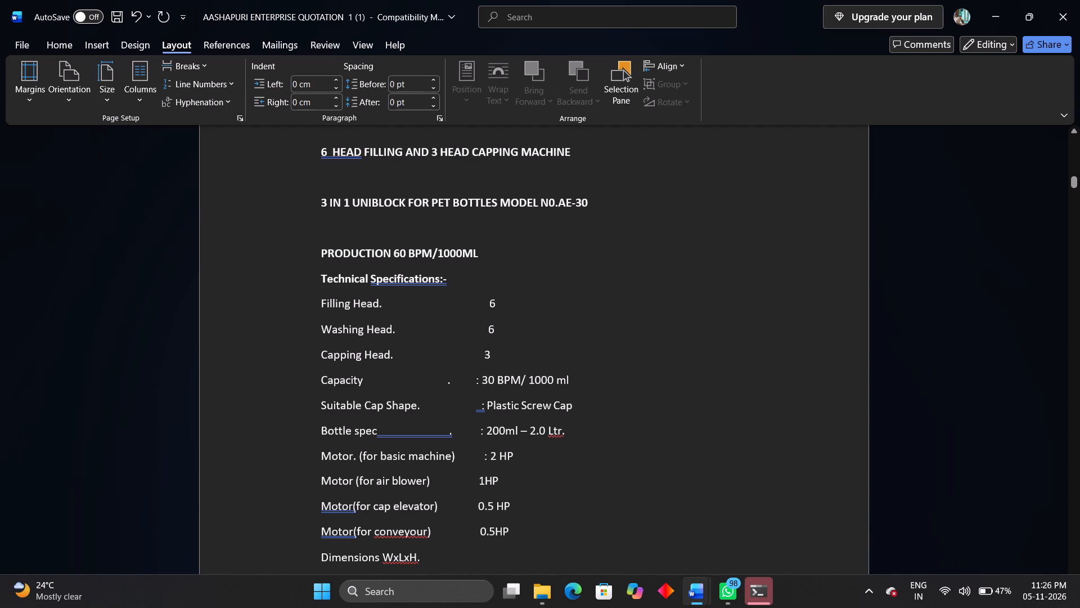
Set the production rate in the heading above the Technical Specifications to 30 BPM/1000ML.
click(403, 256)
key(Left)
key(BackSpace)
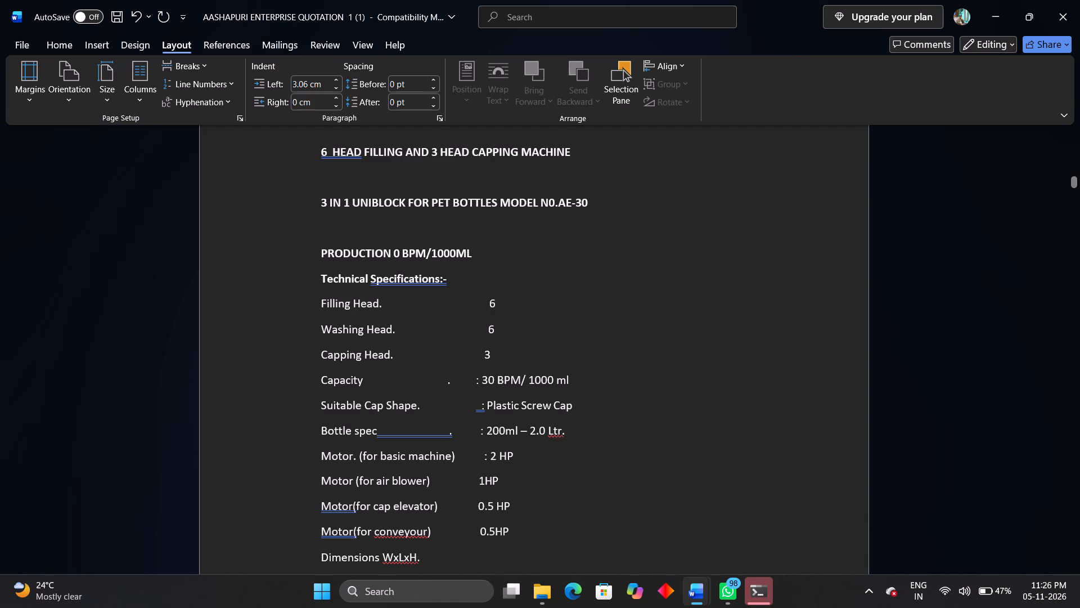
key(3)
Set the production rate in the cover letter's priced machine line to 30 BPM/1000ML.
key(Up)
key(Up)
key(Up)
key(Up)
key(Up)
key(Up)
key(Up)
key(Up)
key(Up)
key(Up)
key(Up)
key(Up)
key(Up)
key(Up)
key(Up)
key(Up)
key(Up)
key(Up)
key(Up)
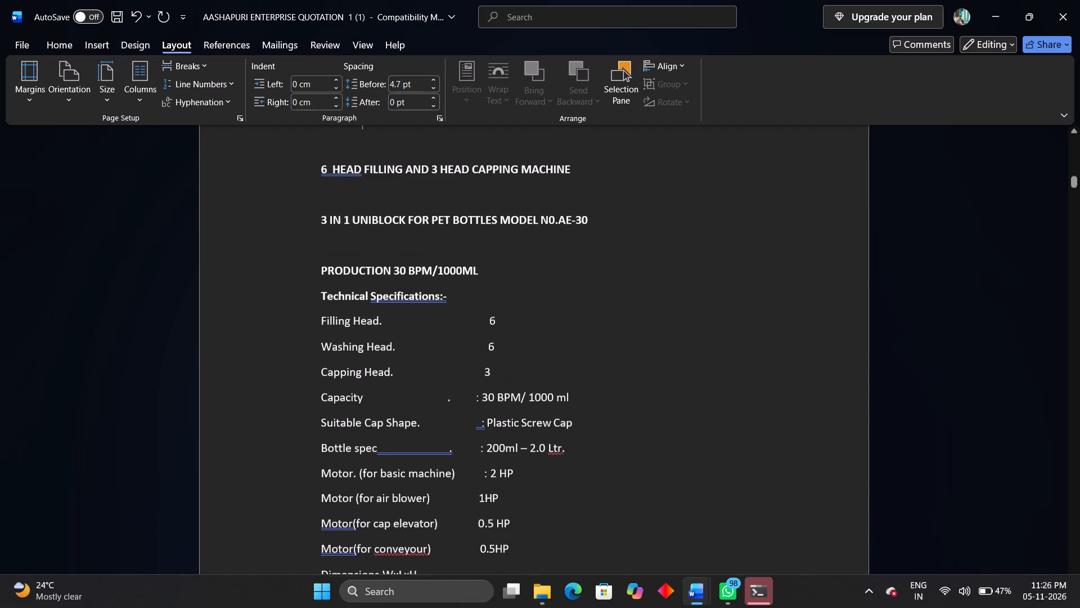
key(Down)
key(Up)
key(Up)
key(Up)
key(Up)
key(Up)
key(Up)
key(Up)
key(Up)
key(Up)
key(Up)
key(Up)
key(Up)
key(Up)
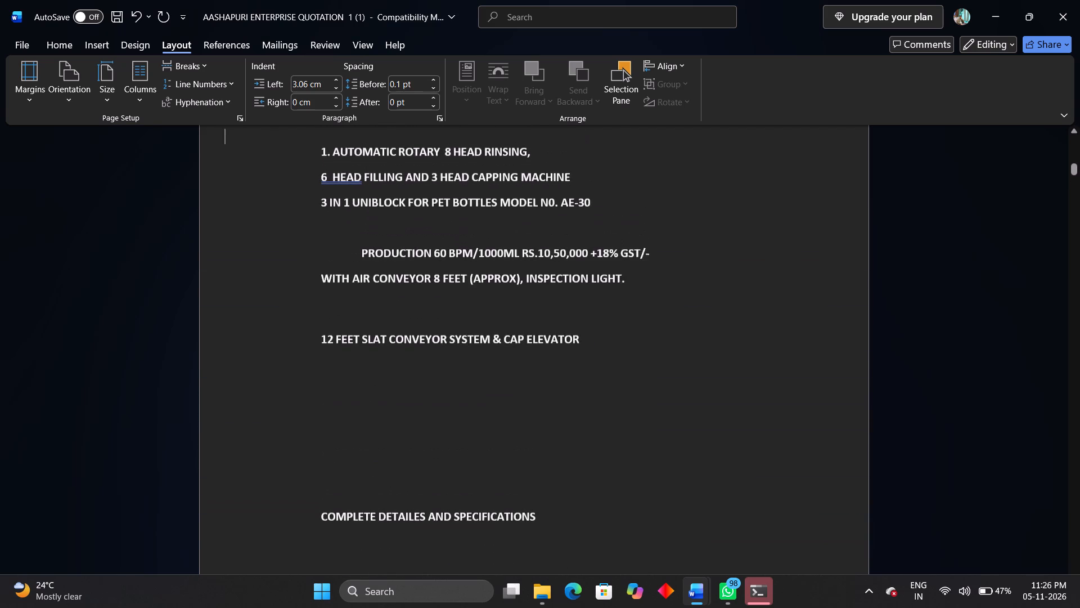
key(Down)
key(Down)
key(Down)
key(Down)
key(Down)
key(Right)
key(Right)
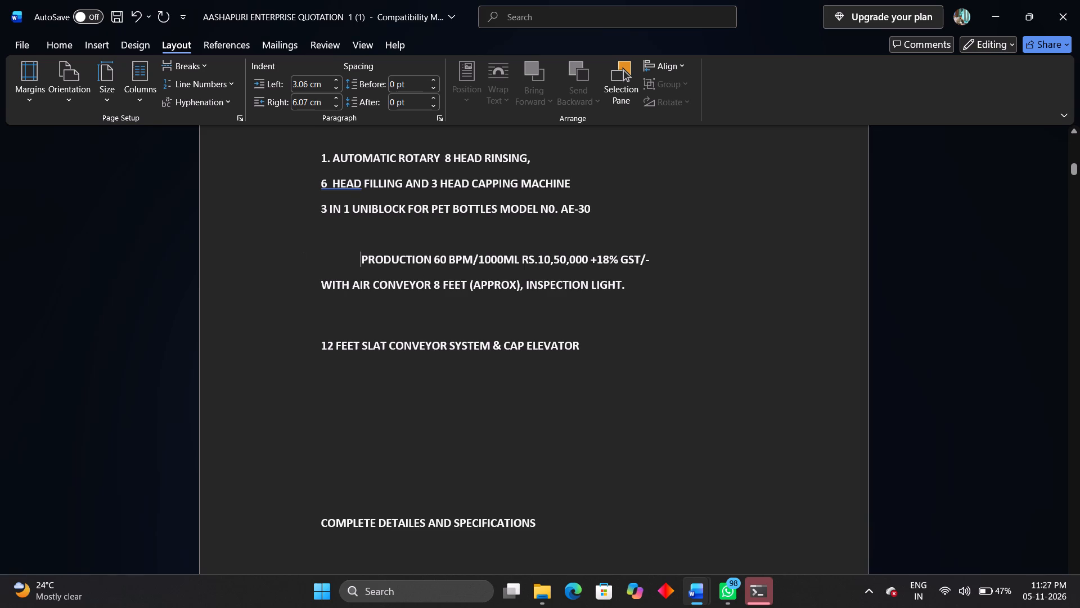
key(Right)
key(Right)
key(Right)
key(Right)
key(Right)
key(Right)
key(Right)
key(Right)
key(Right)
key(Right)
key(Right)
key(Right)
key(Left)
key(BackSpace)
key(3)
Set the air conveyor length in the cover letter's machine offer to 6 feet (approx).
key(Up)
key(Up)
key(Up)
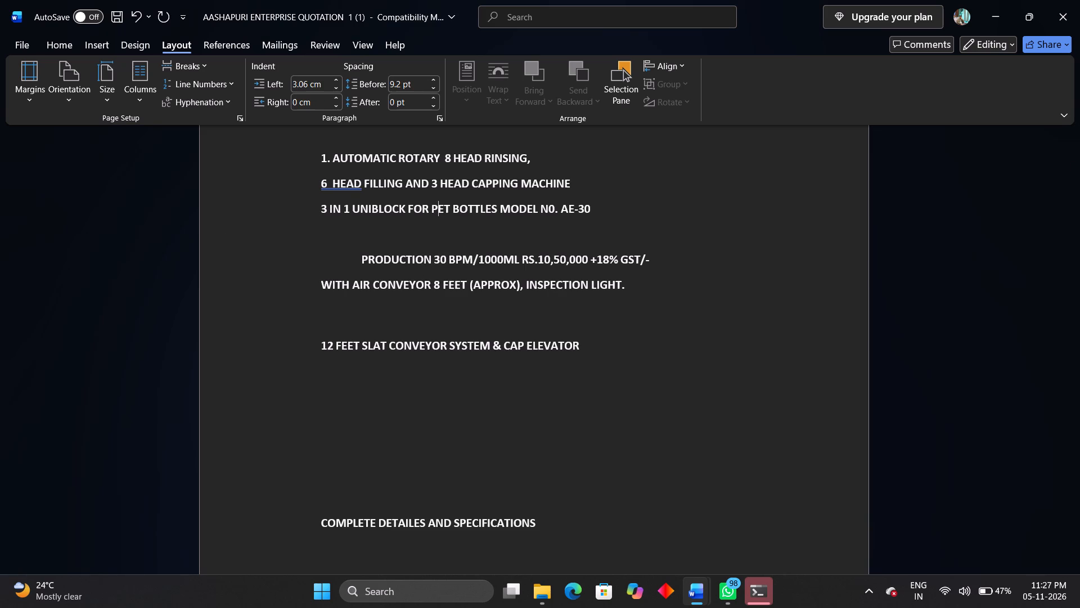
key(Up)
key(Up)
key(Up)
key(Up)
key(Up)
key(Up)
key(Up)
key(Up)
key(Up)
key(Up)
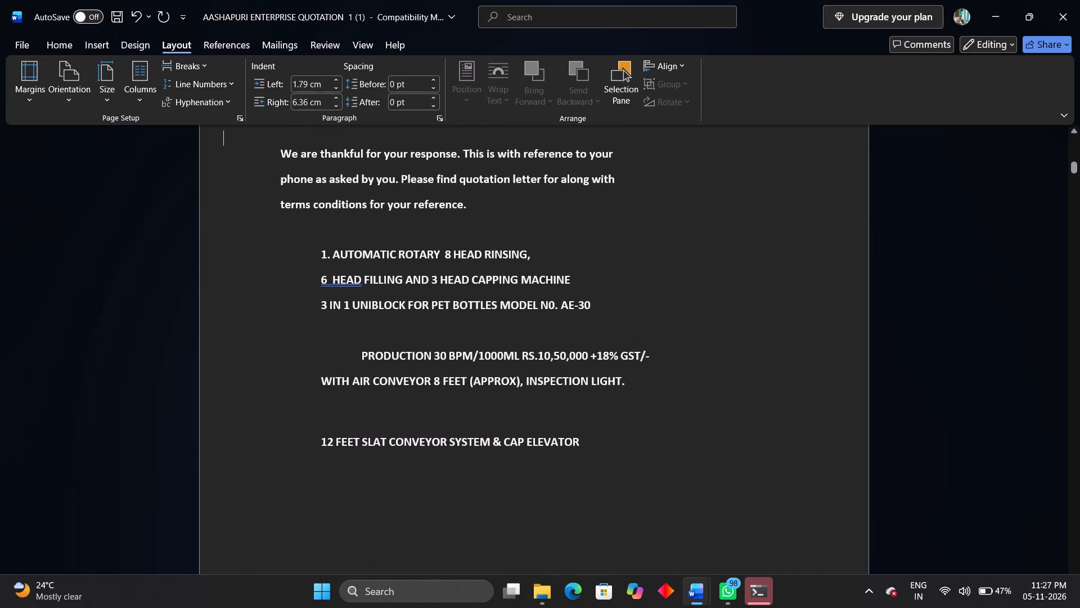
key(Down)
key(Down)
key(Down)
key(Down)
key(Down)
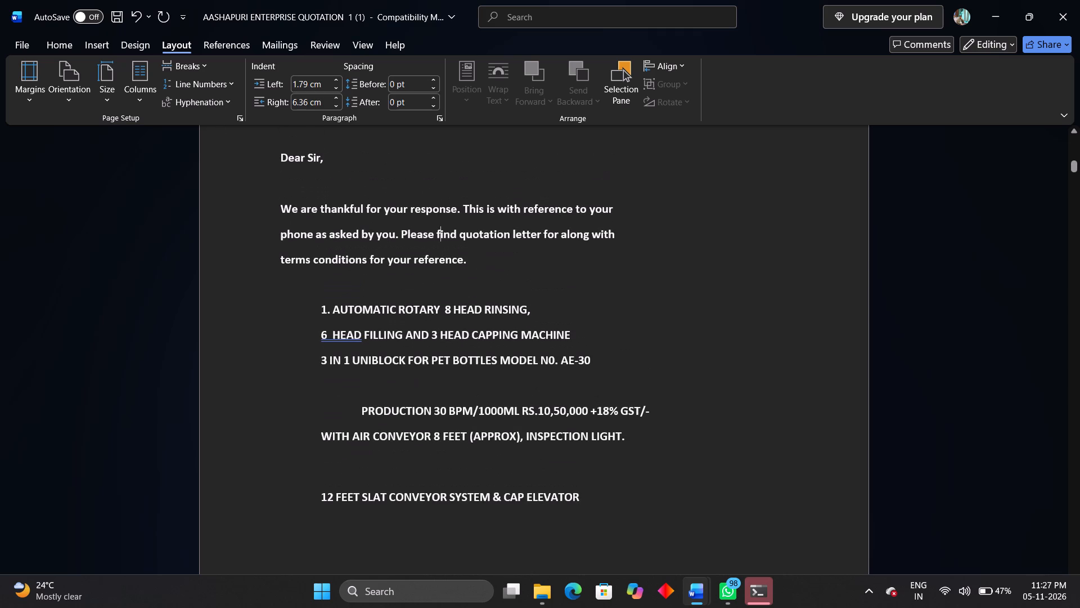
key(Down)
key(Down)
key(Down)
key(Down)
key(Up)
key(Right)
key(Down)
key(Down)
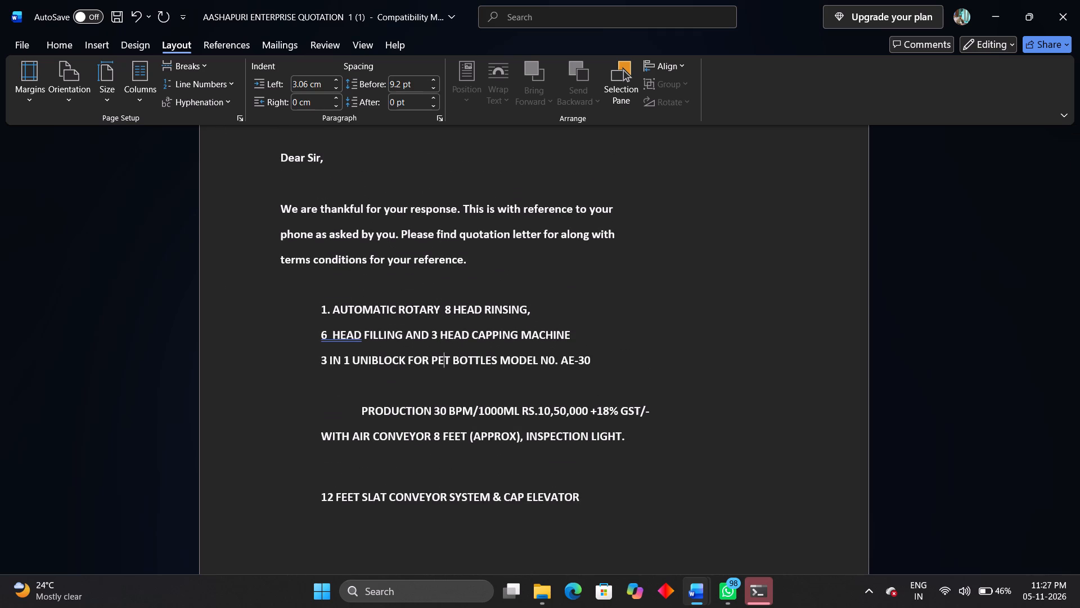
key(Down)
click(442, 440)
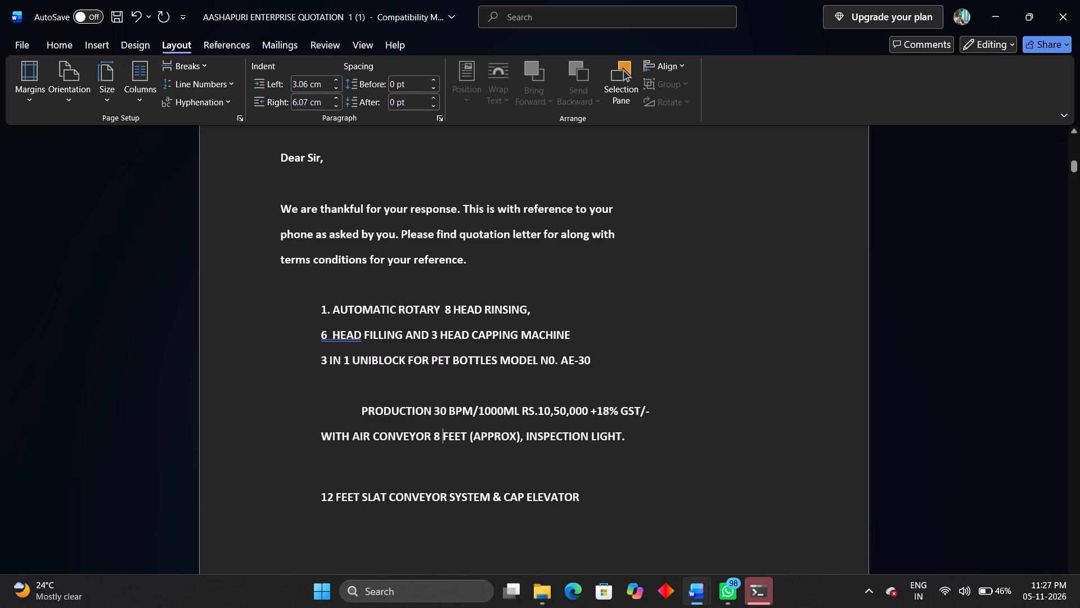
key(BackSpace)
key(BackSpace)
text(6)
key(space)
Save the revised quotation document.
key(ctrl+s)
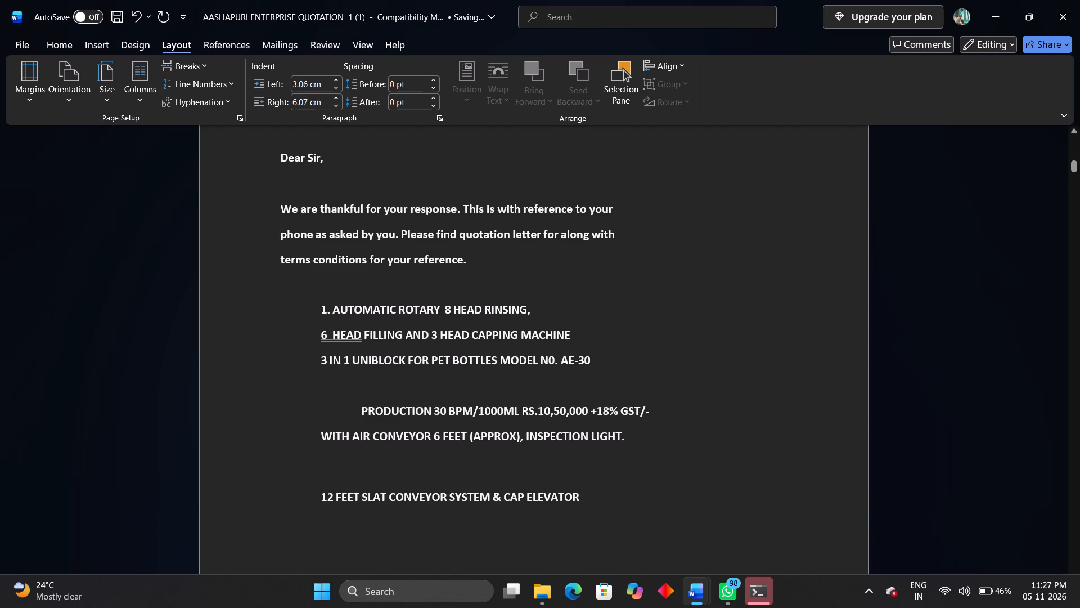
key(ctrl+s)
key(ctrl+s)
key(ctrl+s)
key(ctrl+s)
key(ctrl+s)
key(ctrl+s)
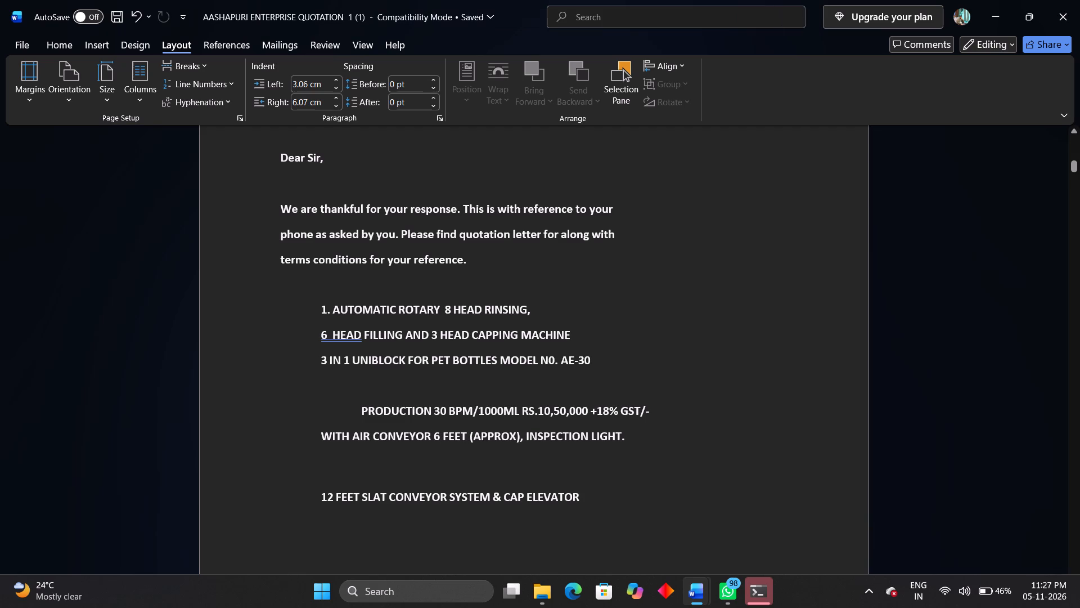
Review the cover letter's machine offer and the Technical Specifications list for the revised production rate and conveyor length.
scroll(449, 441, left, 1)
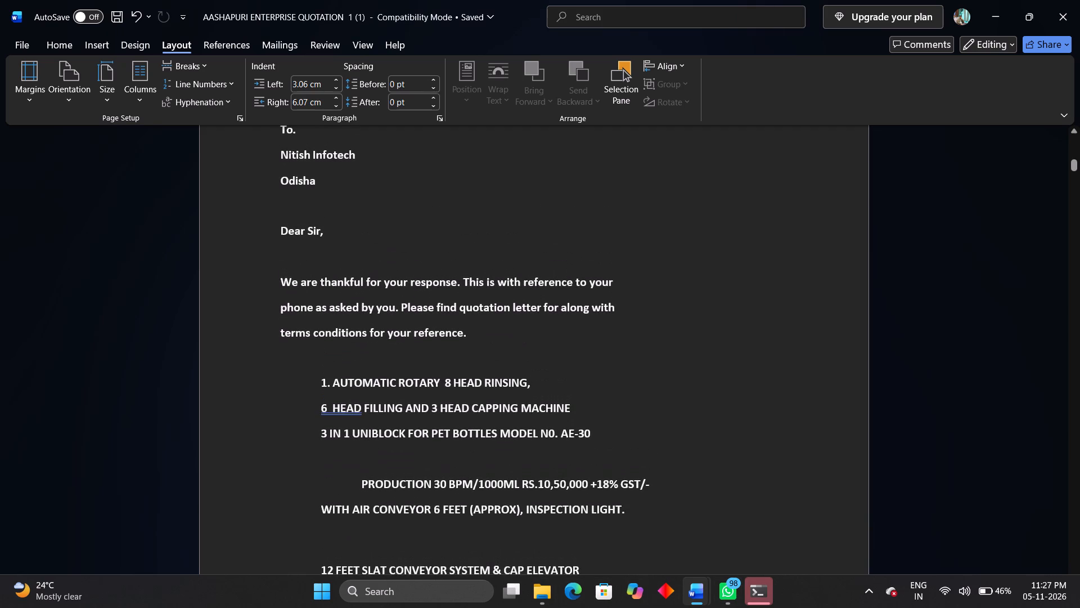
scroll(613, 411, left, 2)
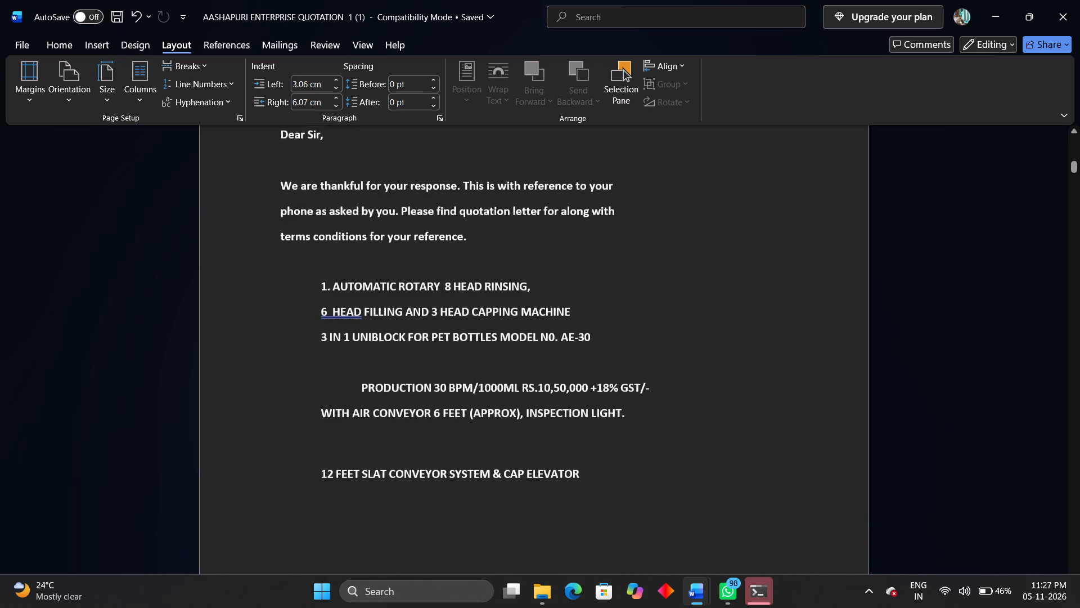
scroll(514, 325, left, 1)
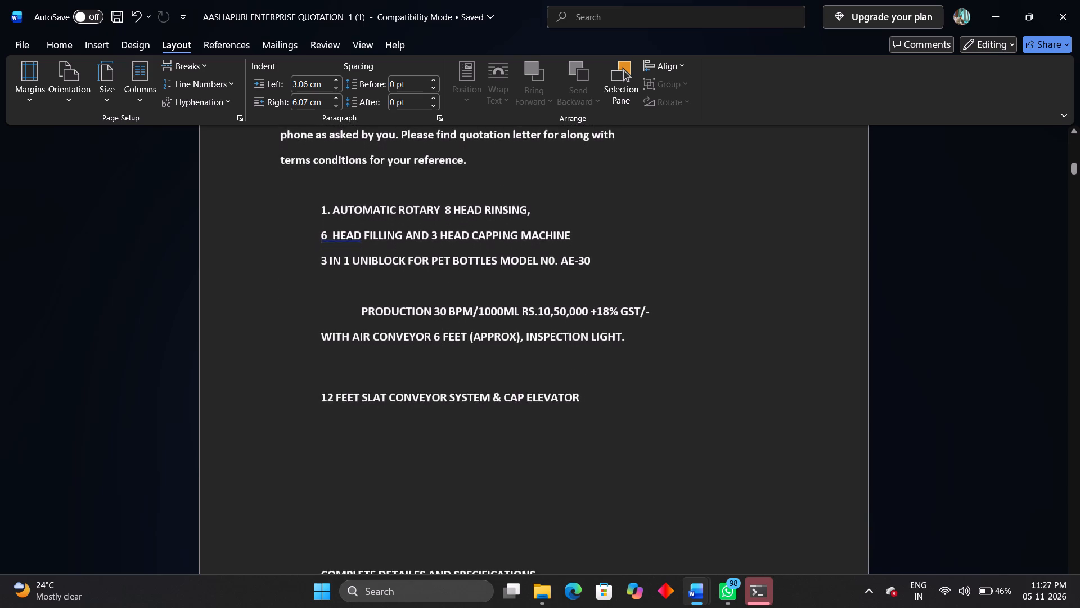
scroll(586, 304, down, 1)
scroll(583, 307, left, 2)
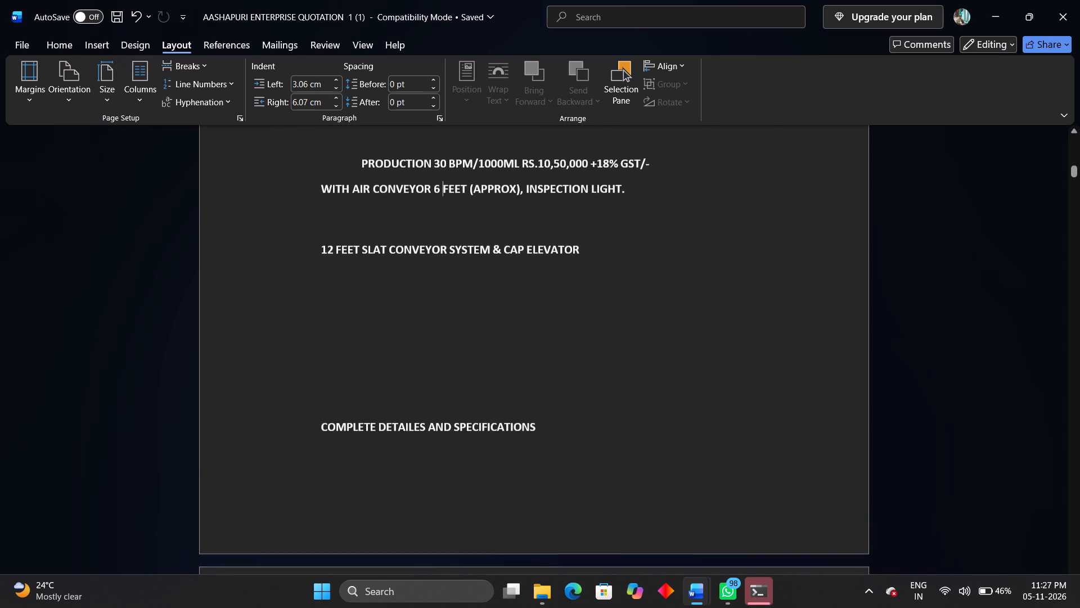
scroll(511, 189, left, 1)
scroll(518, 255, down, 2)
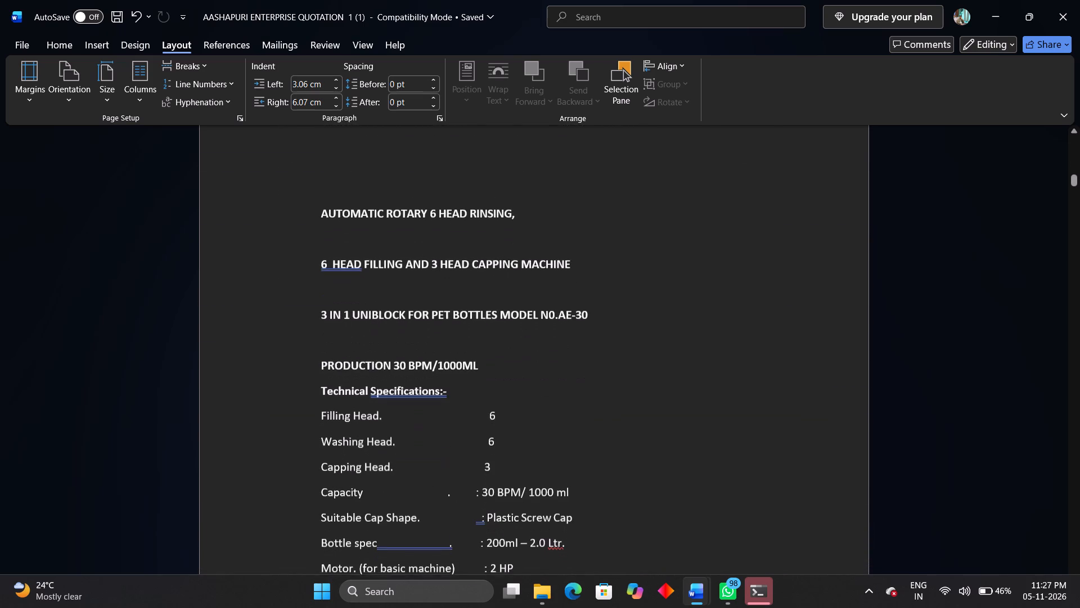
scroll(466, 306, down, 1)
scroll(406, 265, left, 1)
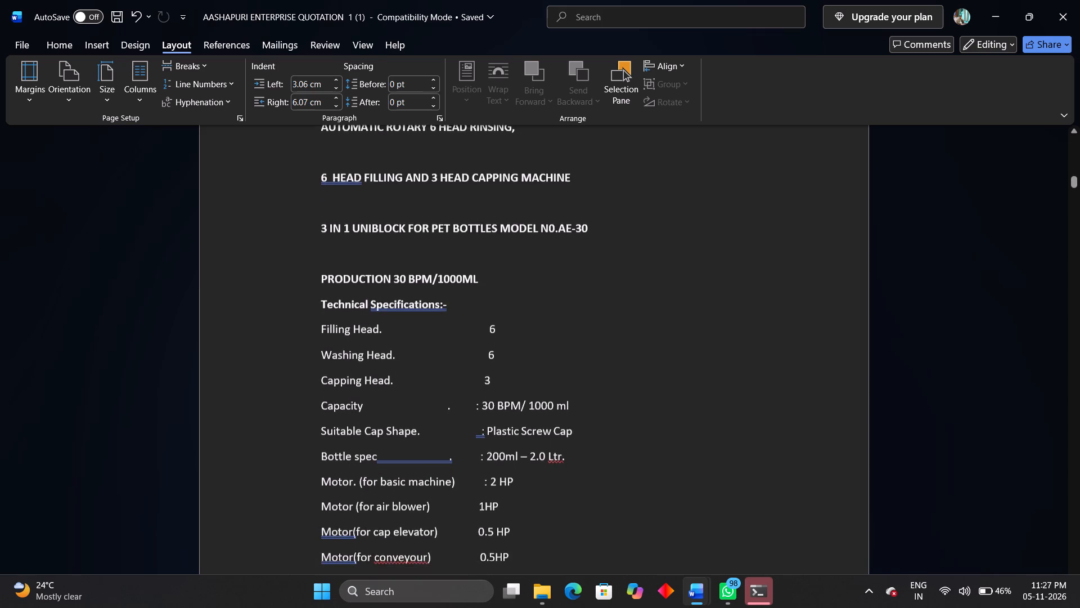
scroll(481, 255, left, 1)
scroll(514, 341, down, 4)
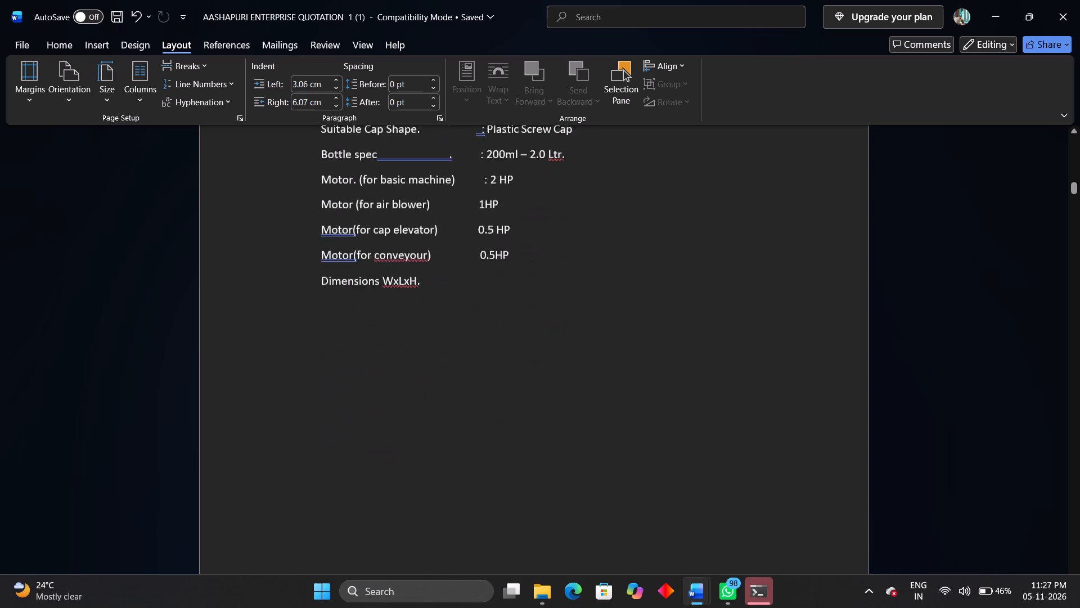
Insert nine blank lines below the Dimensions WxLxH line at the end of the Technical Specifications.
scroll(486, 351, up, 1)
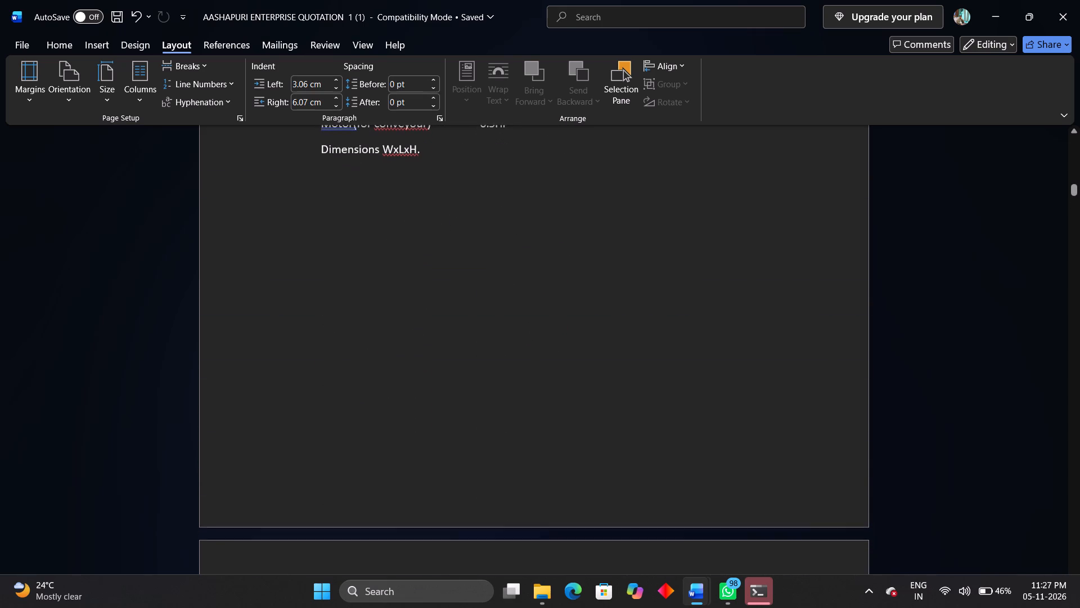
scroll(381, 285, up, 1)
click(360, 398)
click(286, 433)
scroll(318, 432, up, 1)
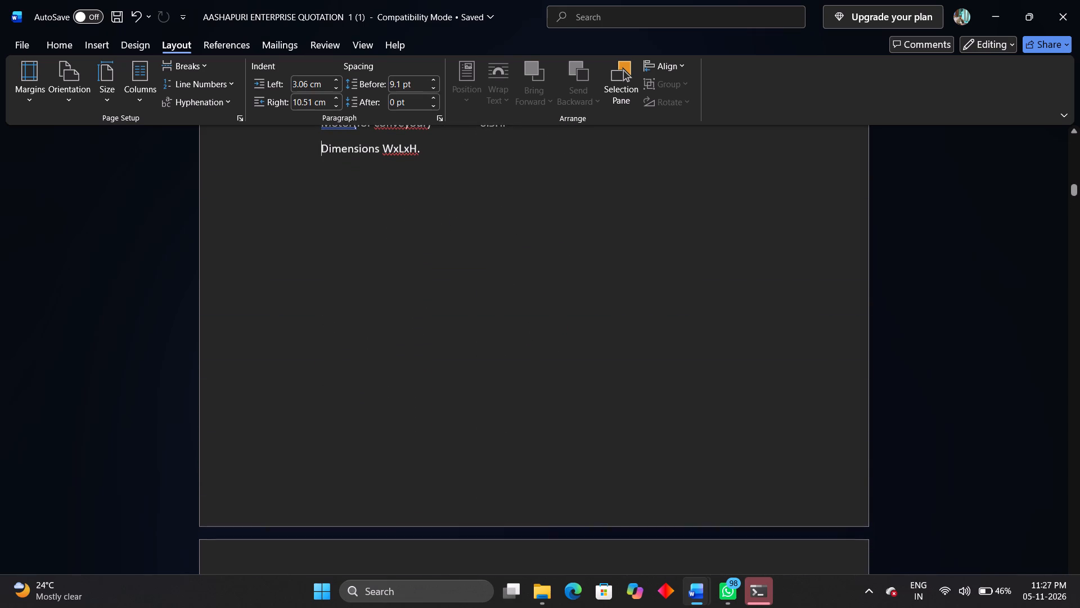
scroll(318, 432, up, 1)
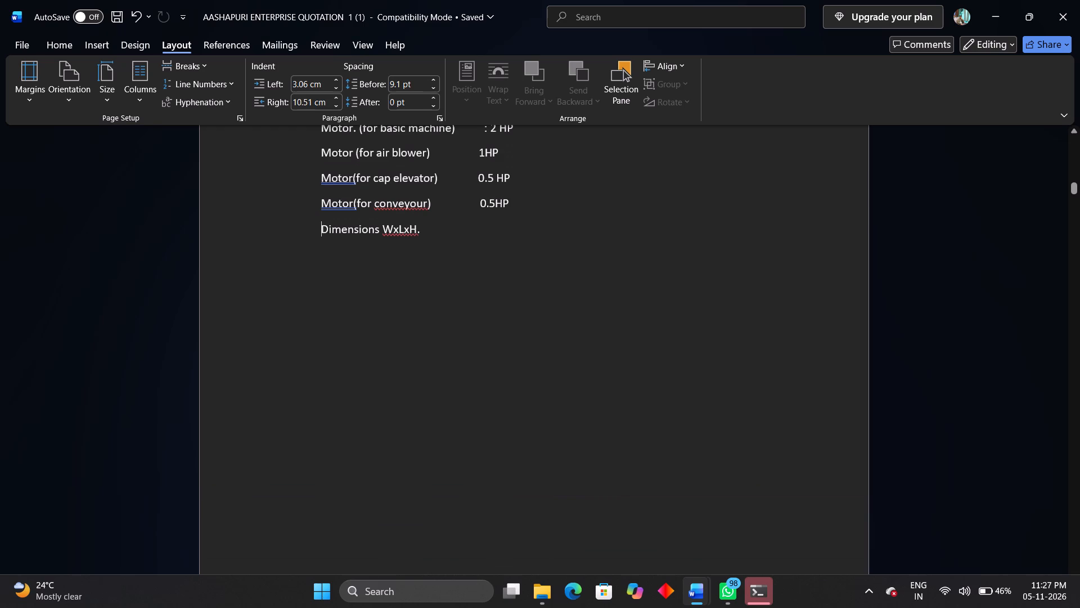
click(460, 238)
key(Return)
key(Return)
key(Return)
key(Return)
key(Return)
key(Return)
key(Return)
key(Return)
key(Return)
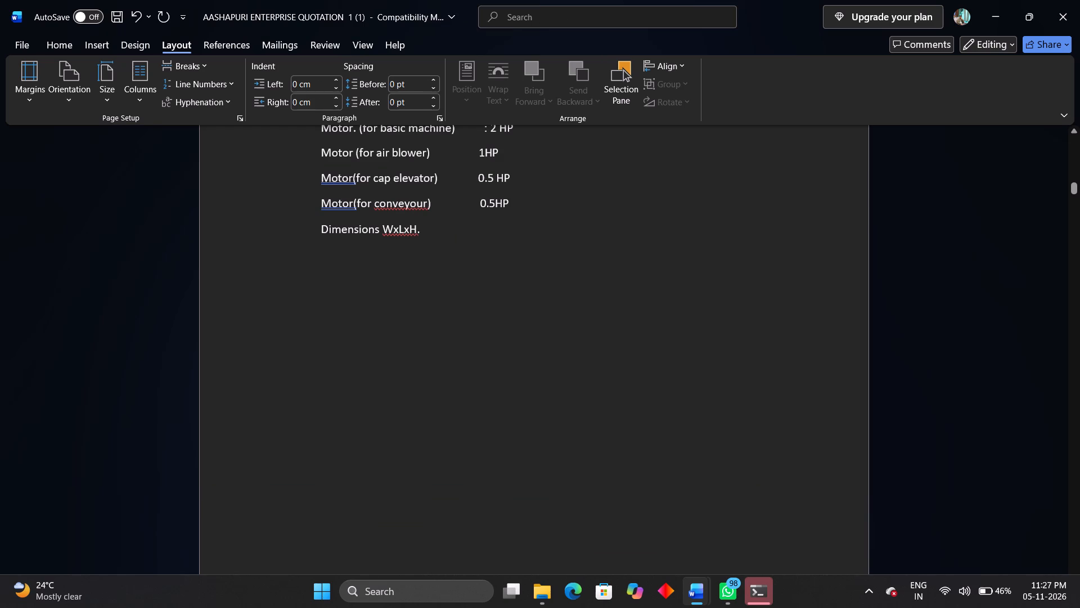
Delete the empty lines and stray dash before the AUTOMATIC ROTARY RINSING, FILLING AND CAPPING MACHINE heading.
scroll(457, 235, down, 2)
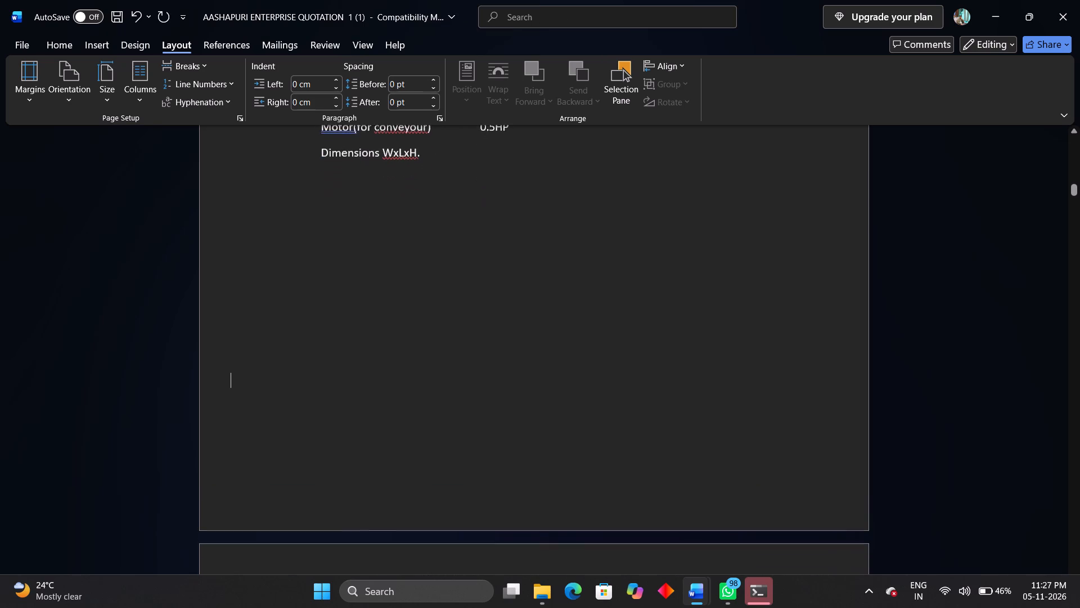
scroll(457, 235, down, 2)
key(Delete)
key(Delete)
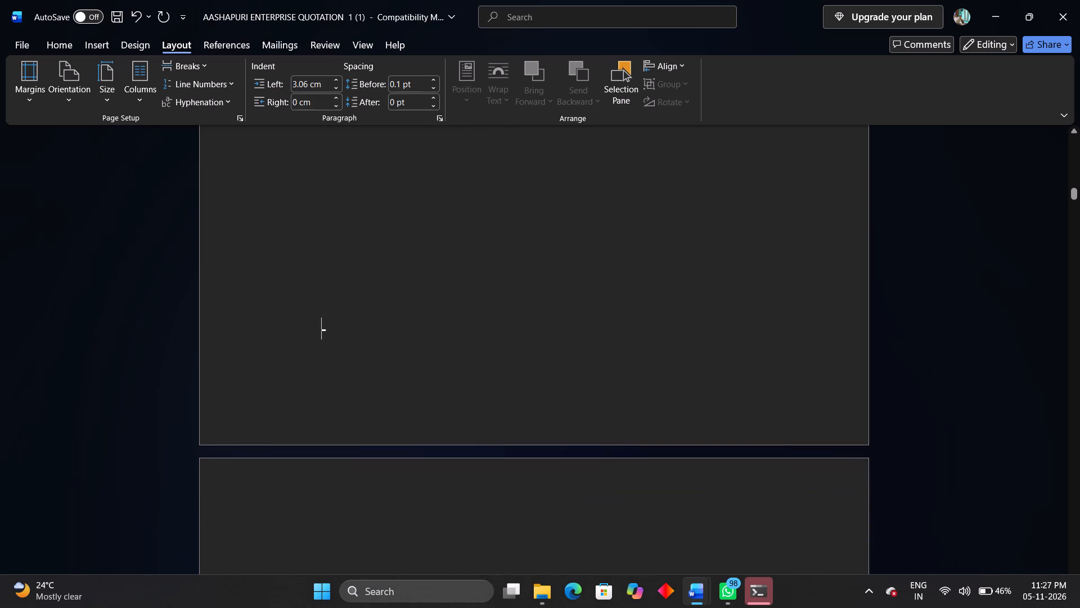
key(Delete)
key(Delete)
key(Delete)
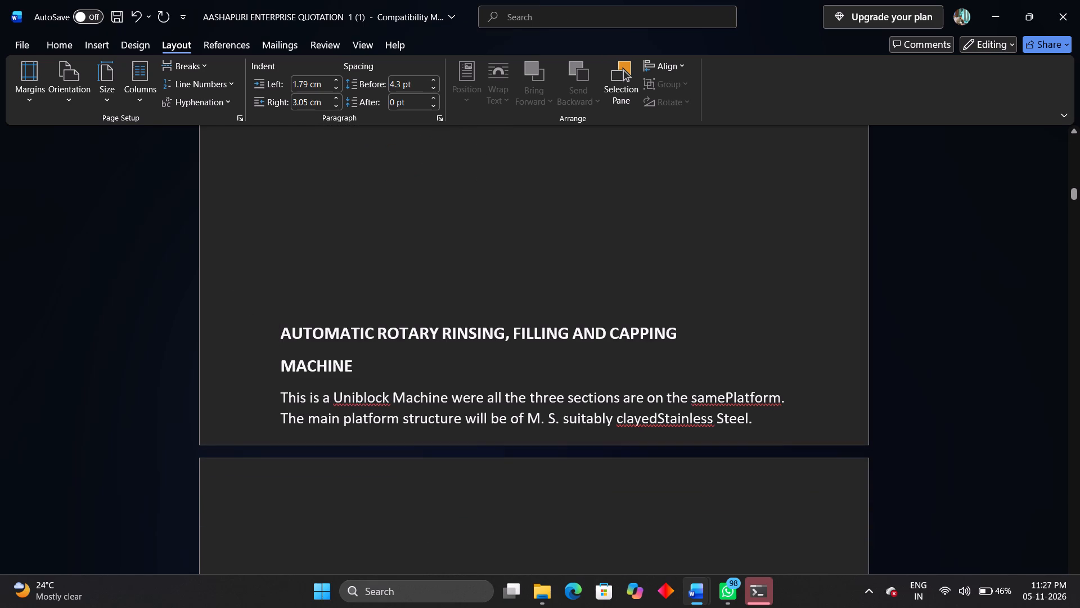
Insert three blank lines above the AUTOMATIC ROTARY RINSING, FILLING AND CAPPING MACHINE heading so that it starts on the following page.
scroll(457, 235, down, 3)
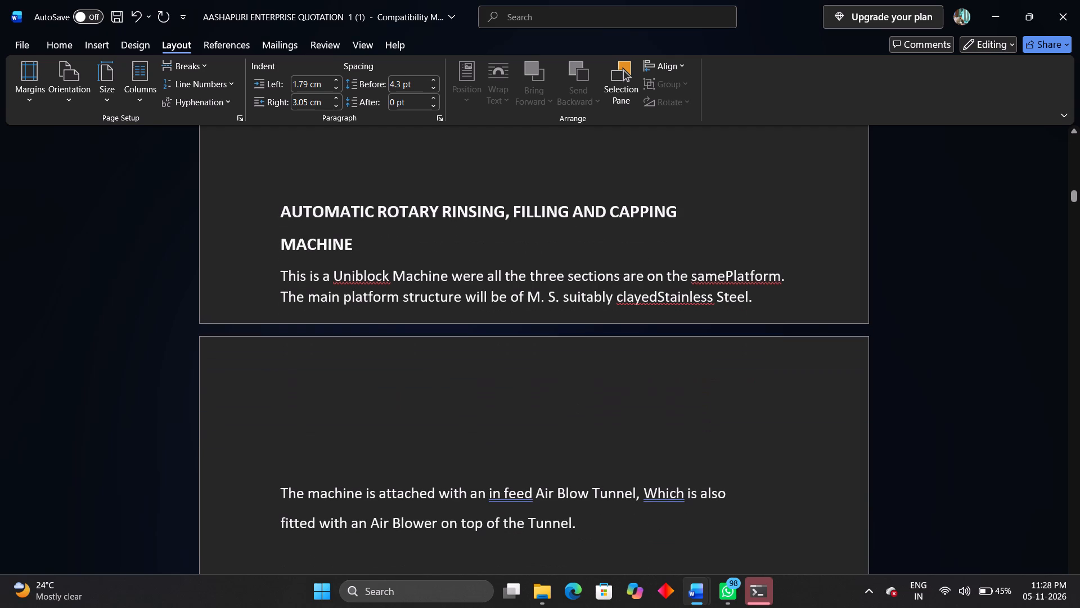
key(Return)
key(Return)
key(Return)
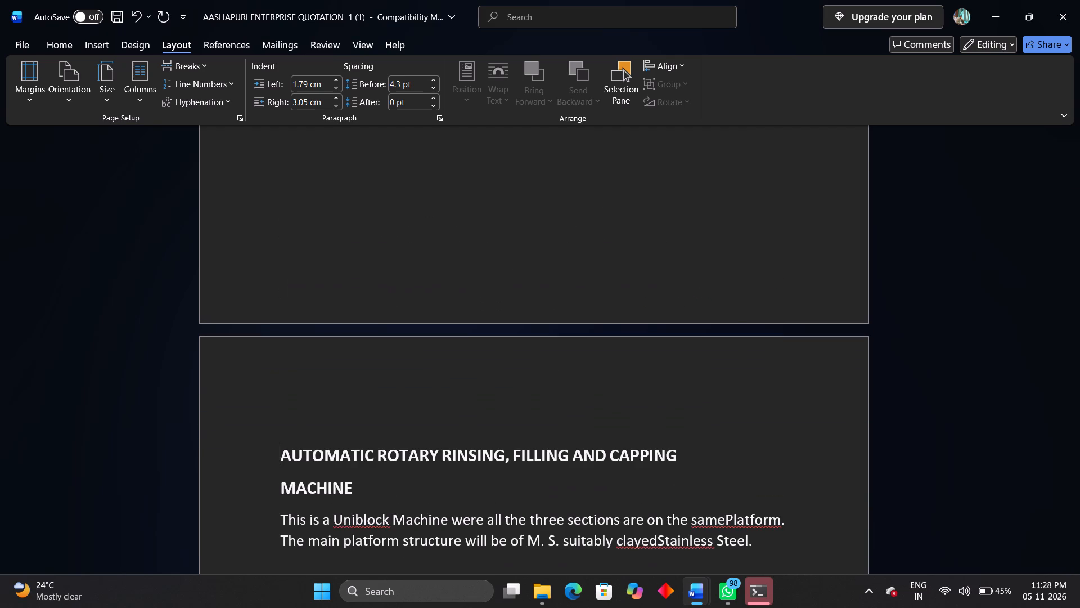
Read through the machine description from the Uniblock platform paragraph to the BOTTLE RINSER section.
scroll(457, 235, down, 4)
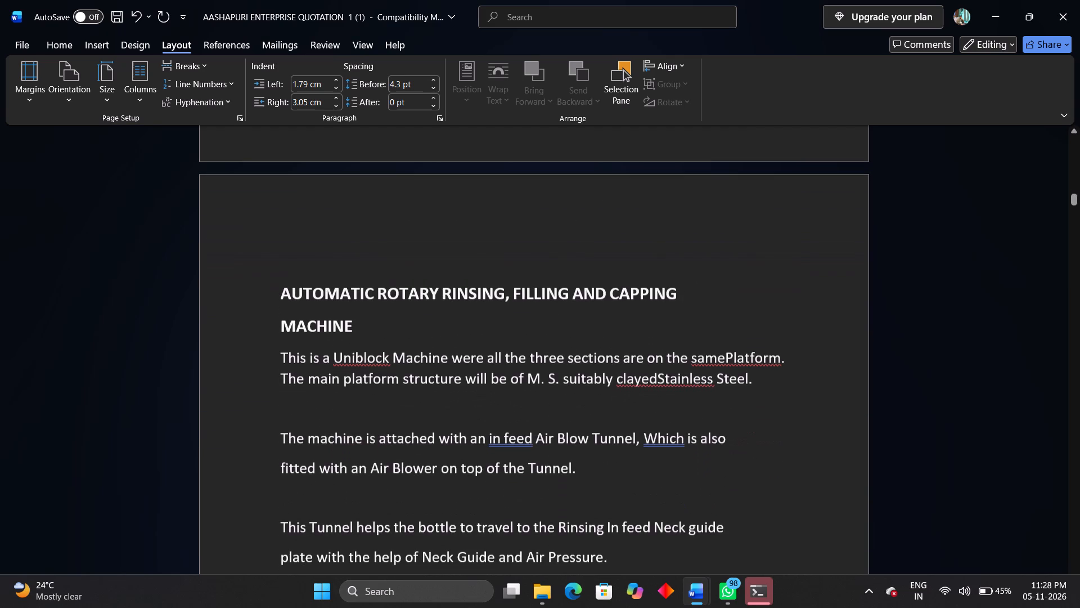
scroll(457, 232, down, 3)
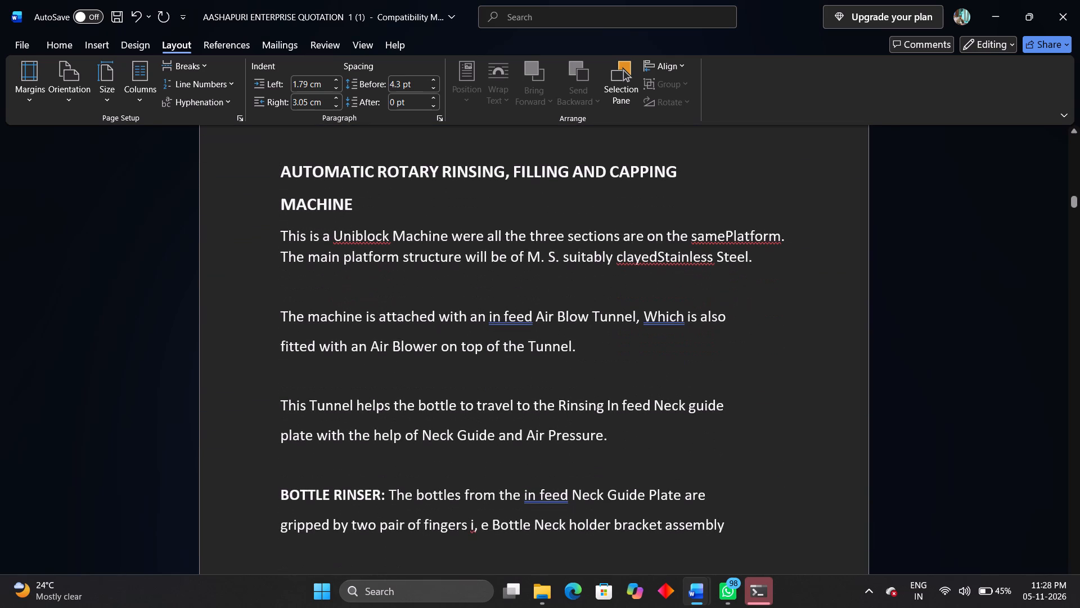
scroll(460, 219, down, 2)
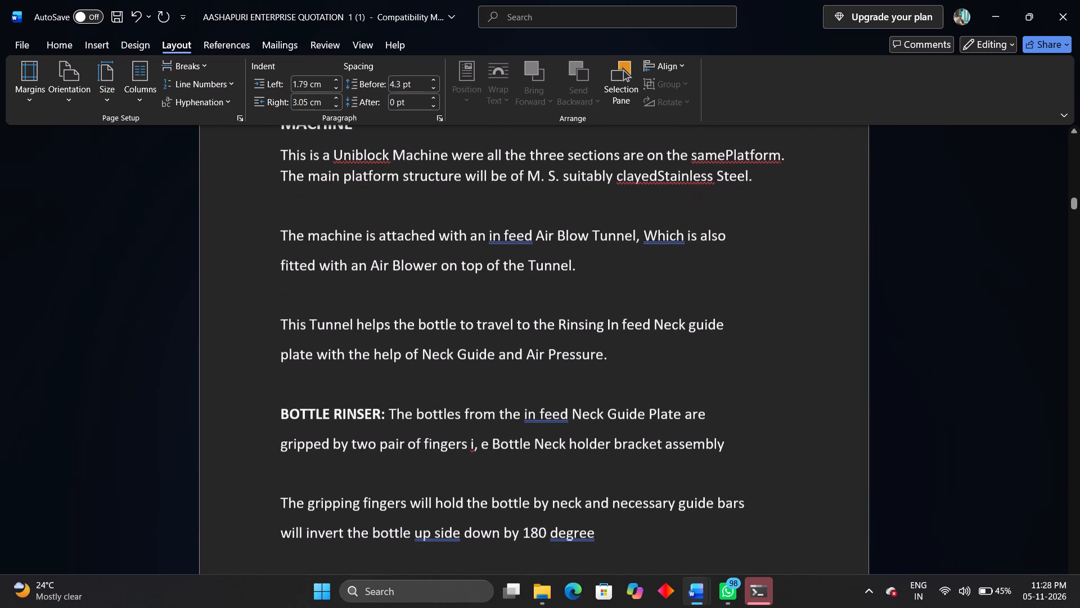
scroll(426, 273, down, 4)
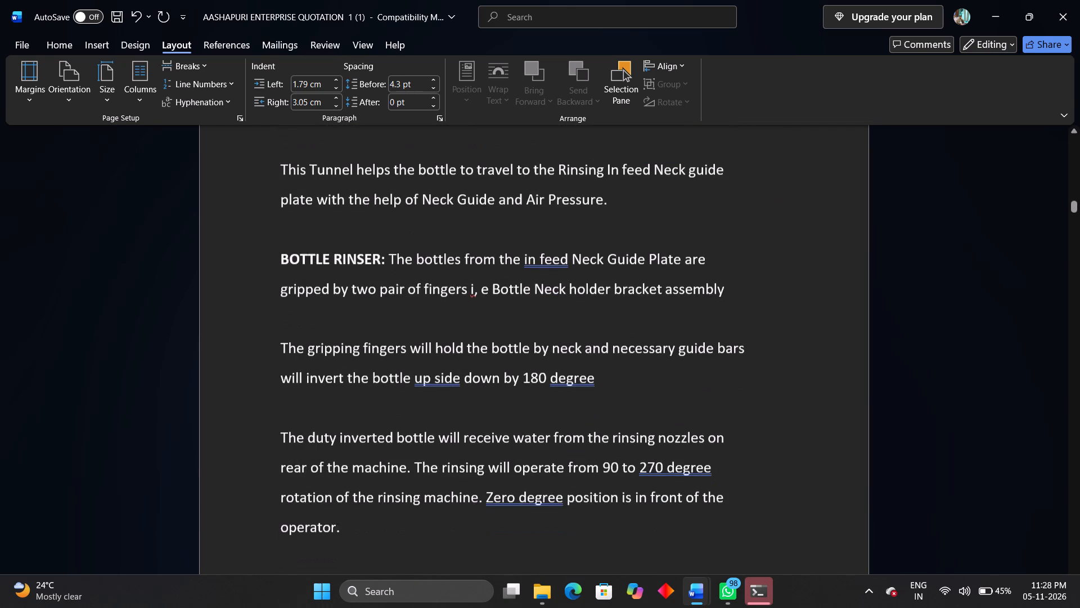
Search the document for 60 and close the search.
click(558, 12)
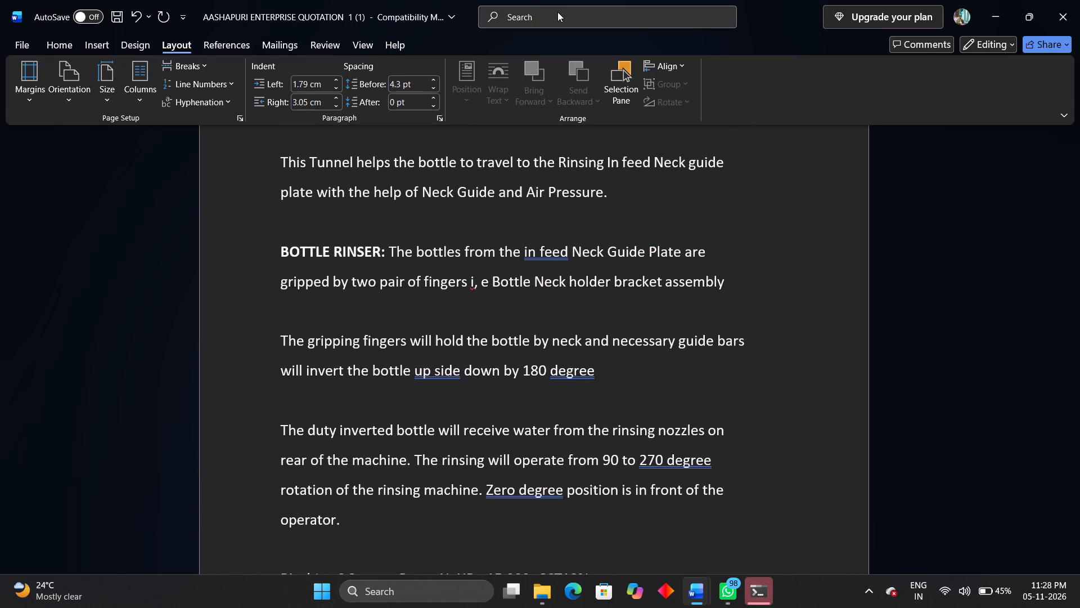
text(60)
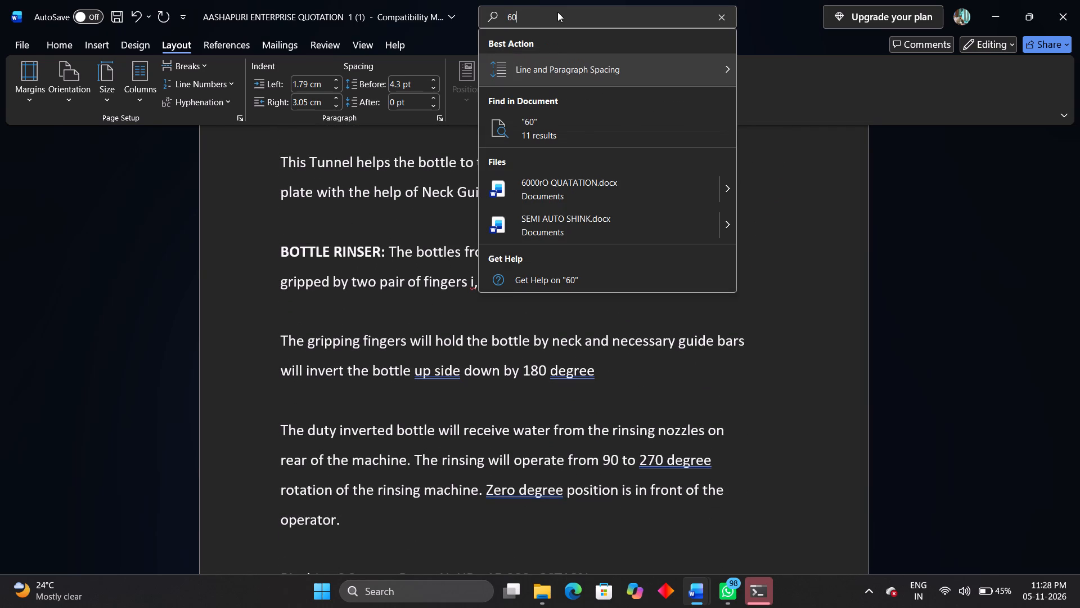
click(722, 18)
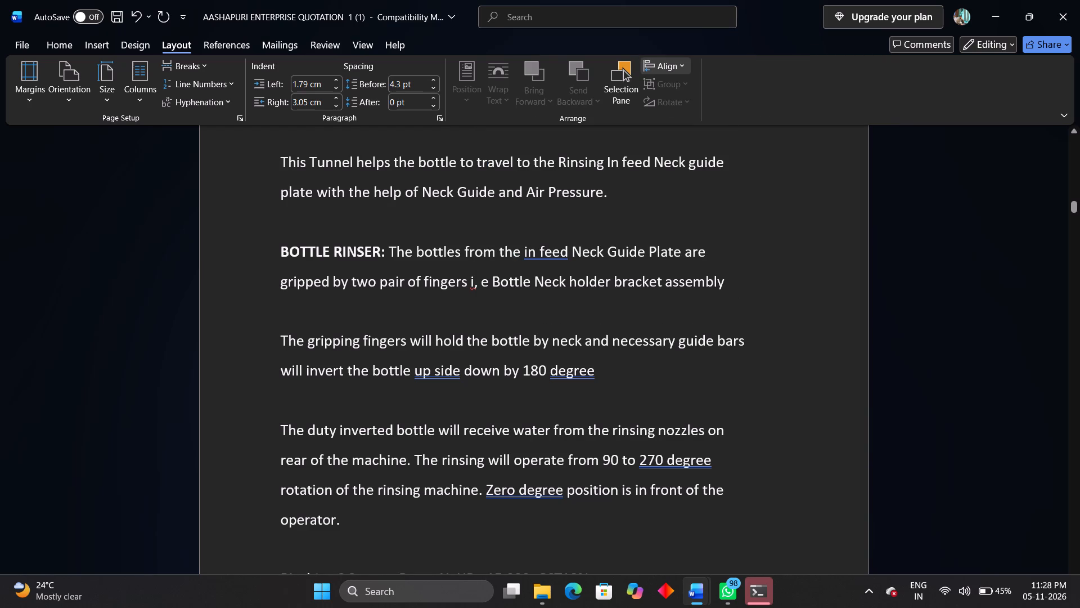
Check the rinsing and filling pump prices and read the BOTTLE FILLER/CAPPER description through to the cap elevator line.
scroll(673, 223, down, 2)
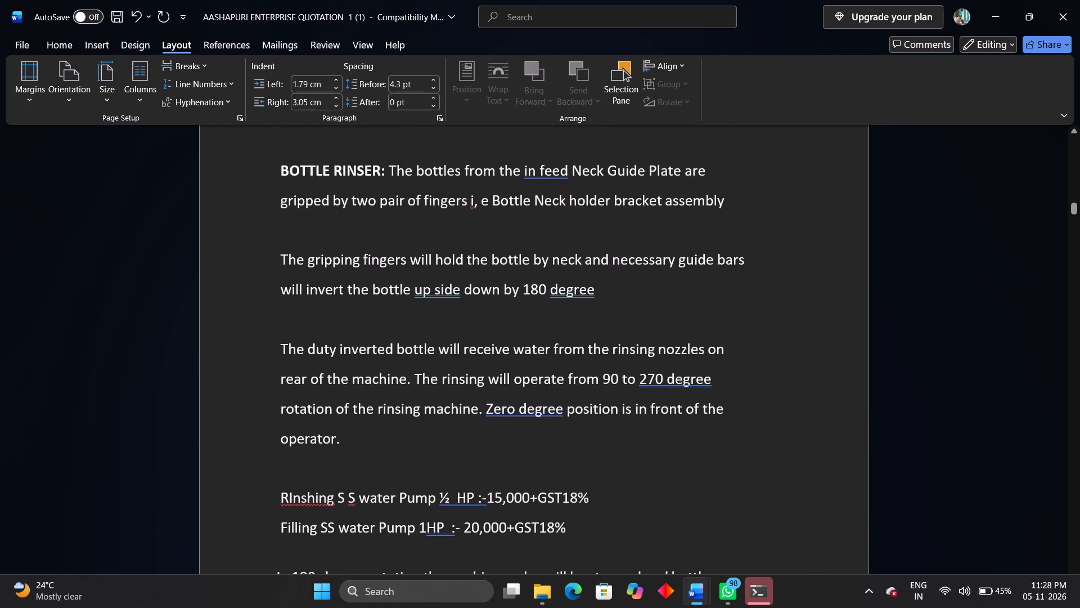
scroll(672, 226, down, 3)
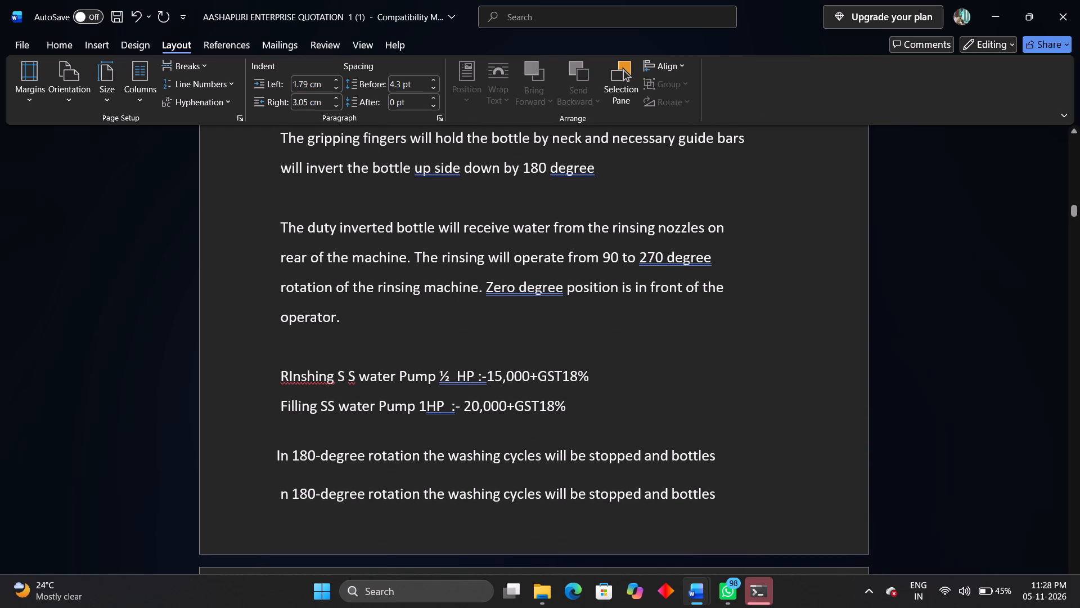
scroll(672, 226, down, 2)
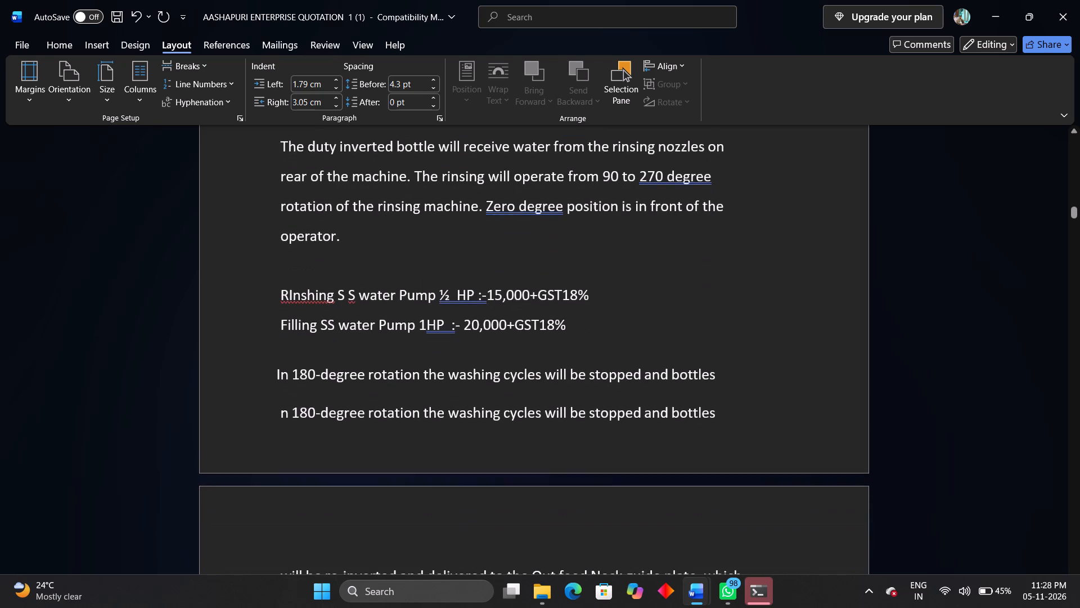
scroll(421, 324, down, 5)
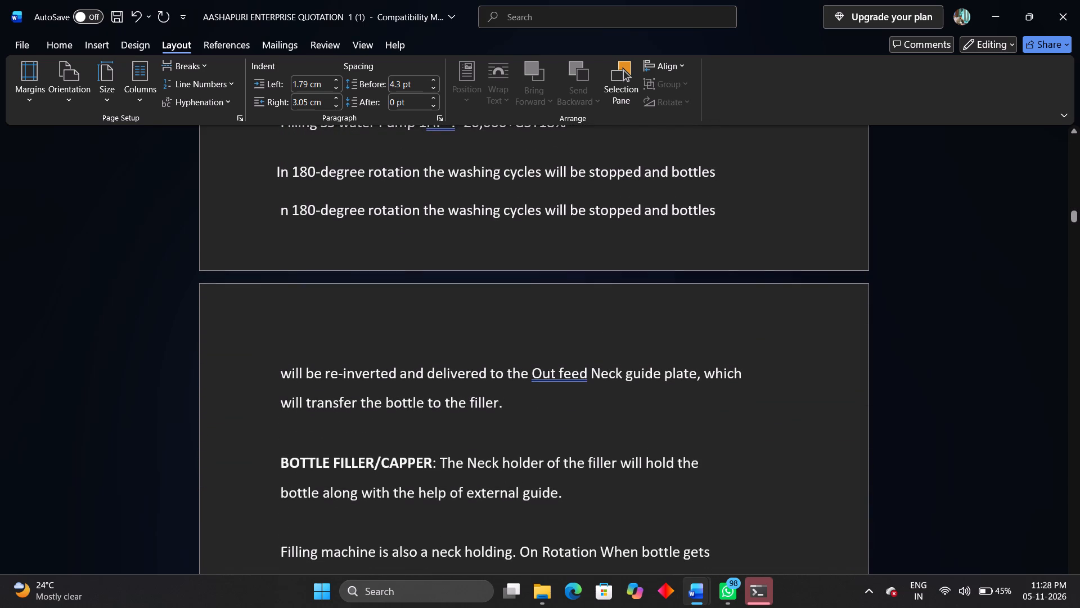
scroll(426, 318, down, 5)
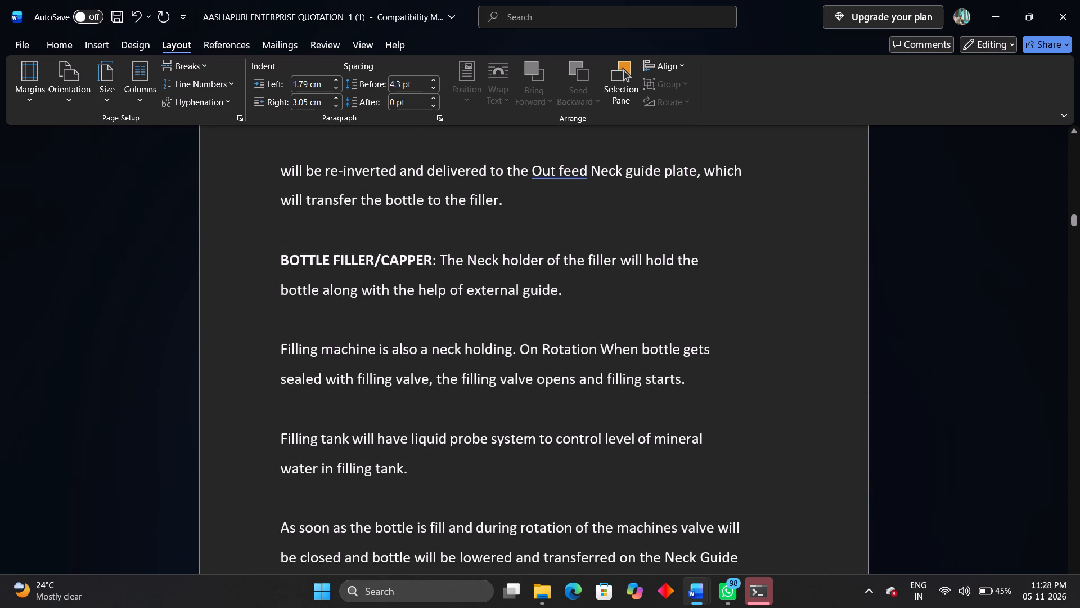
scroll(431, 314, down, 6)
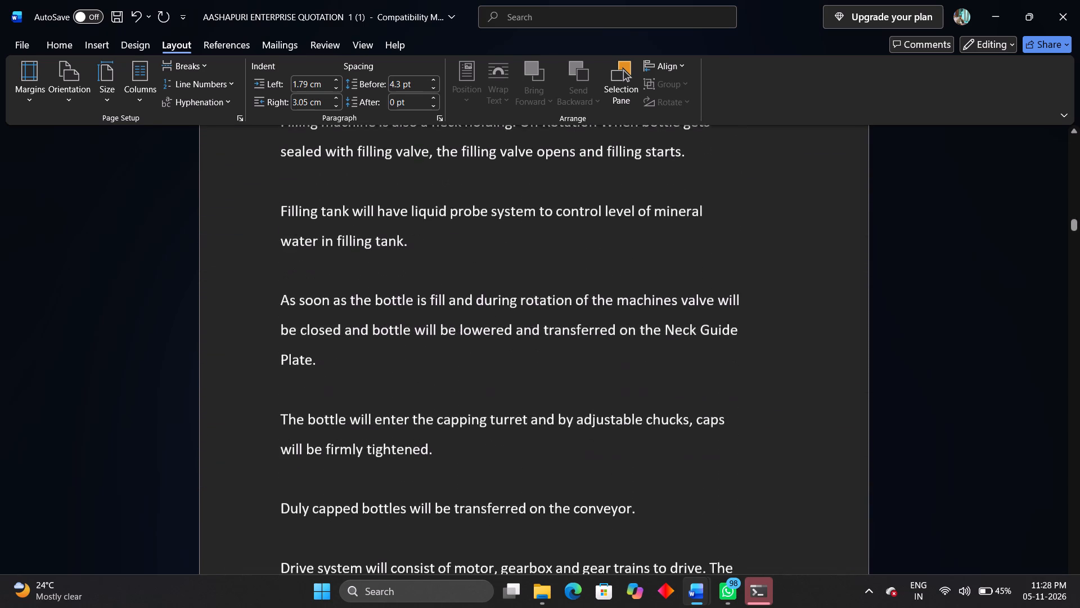
scroll(433, 311, down, 7)
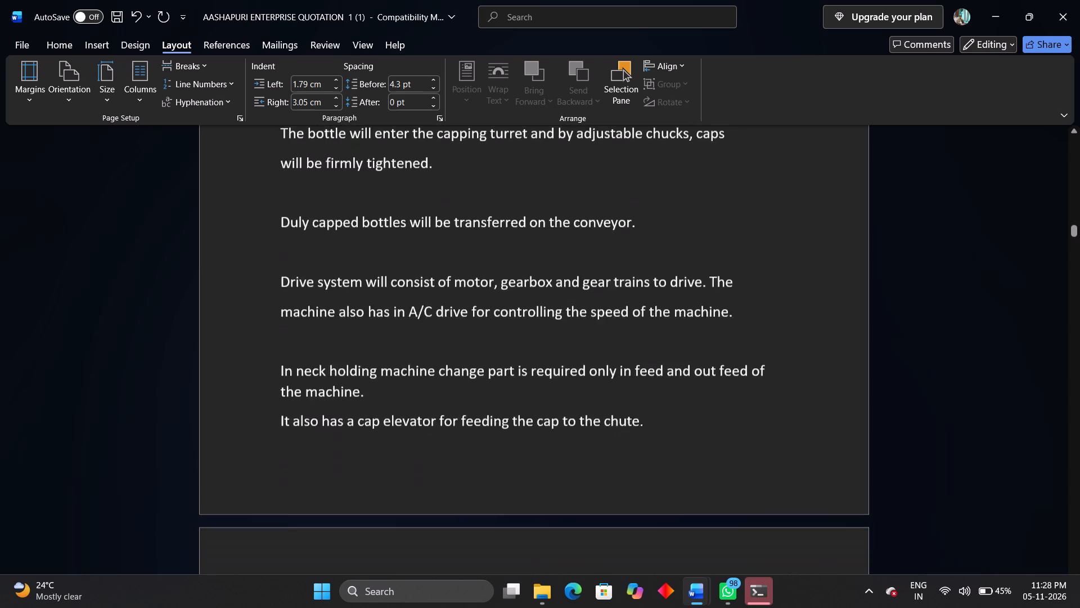
Review the machine suitability details, SALIENT FEATURES, product and container data, and the MACHINE FEATURES section.
scroll(434, 311, down, 10)
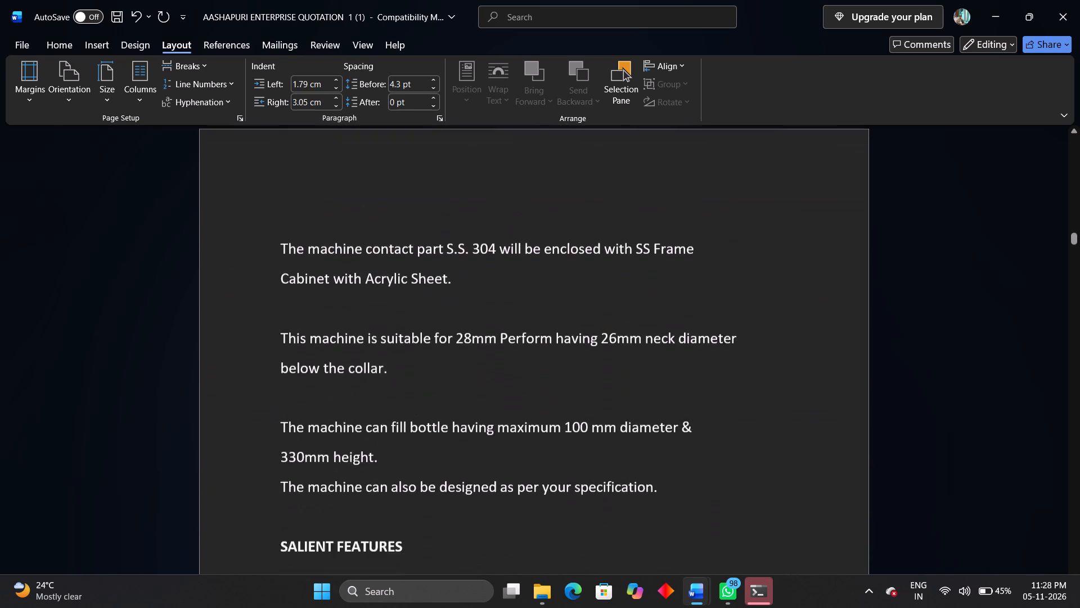
scroll(434, 308, down, 9)
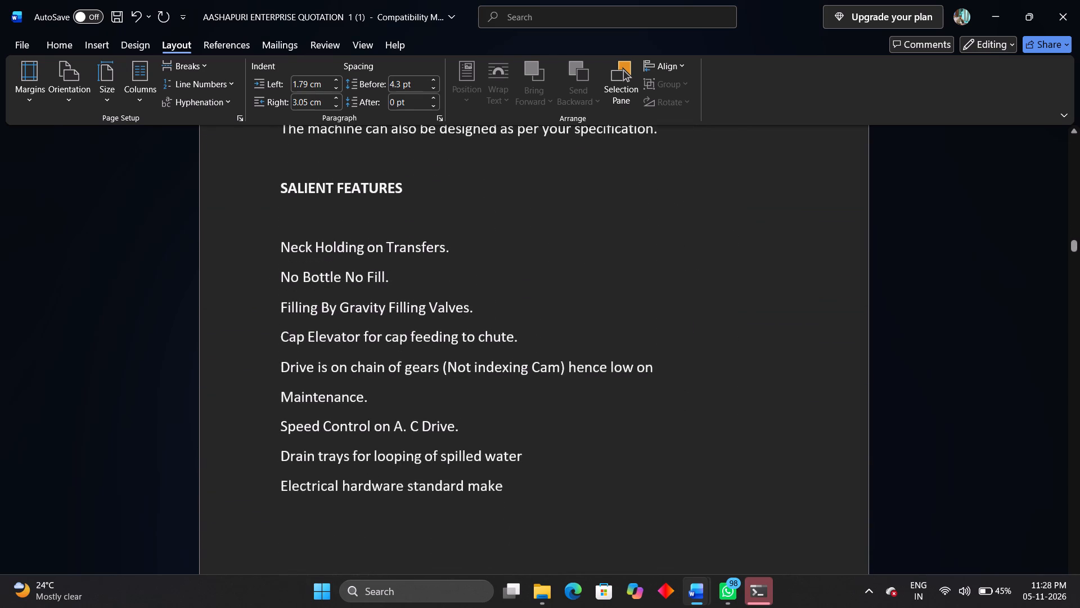
scroll(435, 307, down, 5)
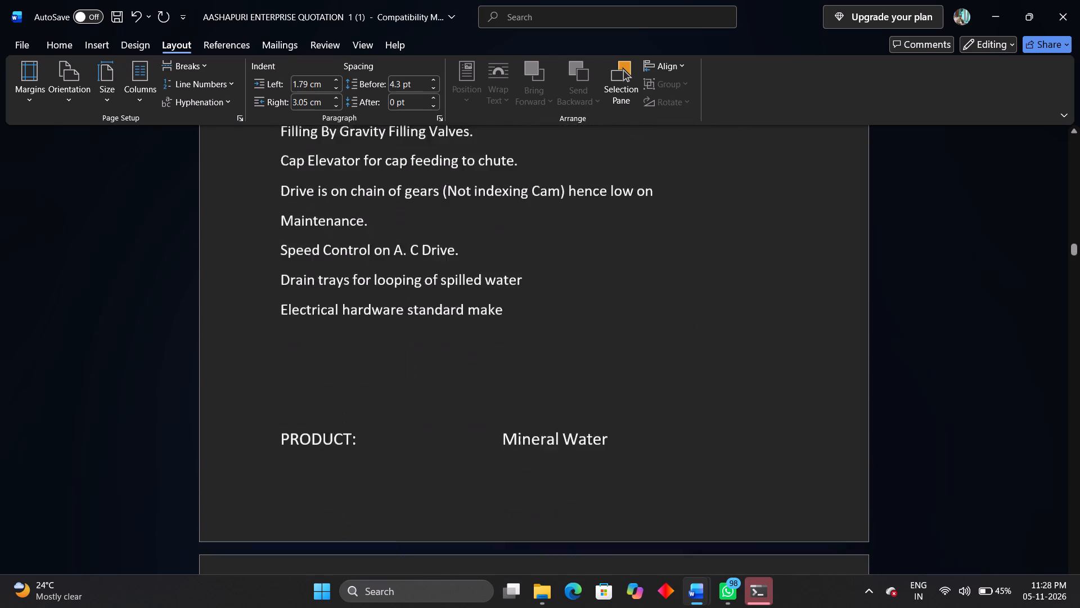
scroll(436, 305, down, 8)
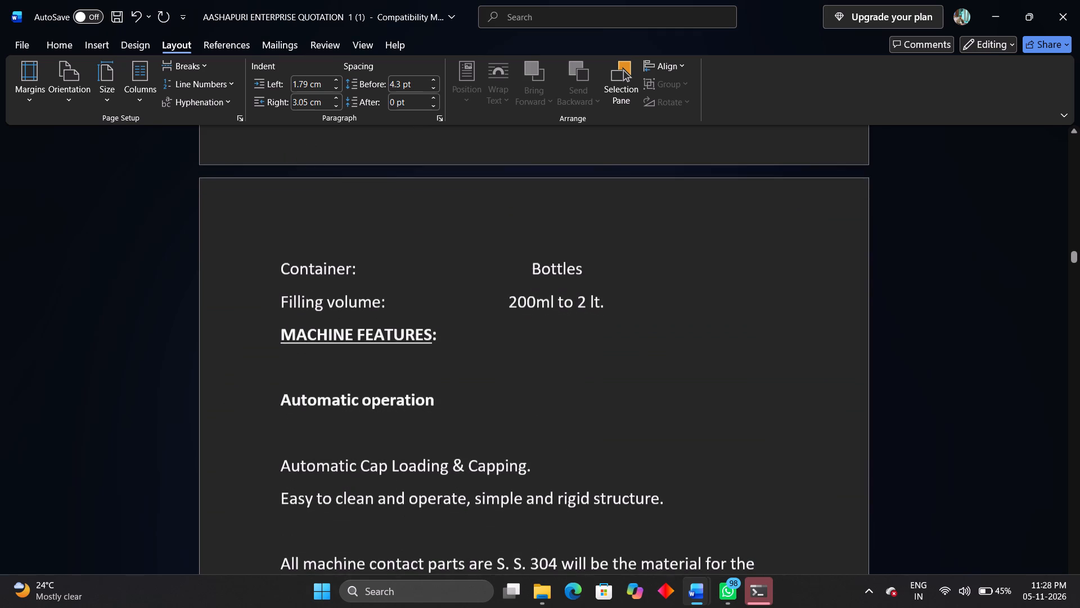
Review the rest of the quotation from MACHINE FEATURES through the floor space, operator and ESSENTIAL requirements to the closing signature block.
scroll(436, 305, down, 2)
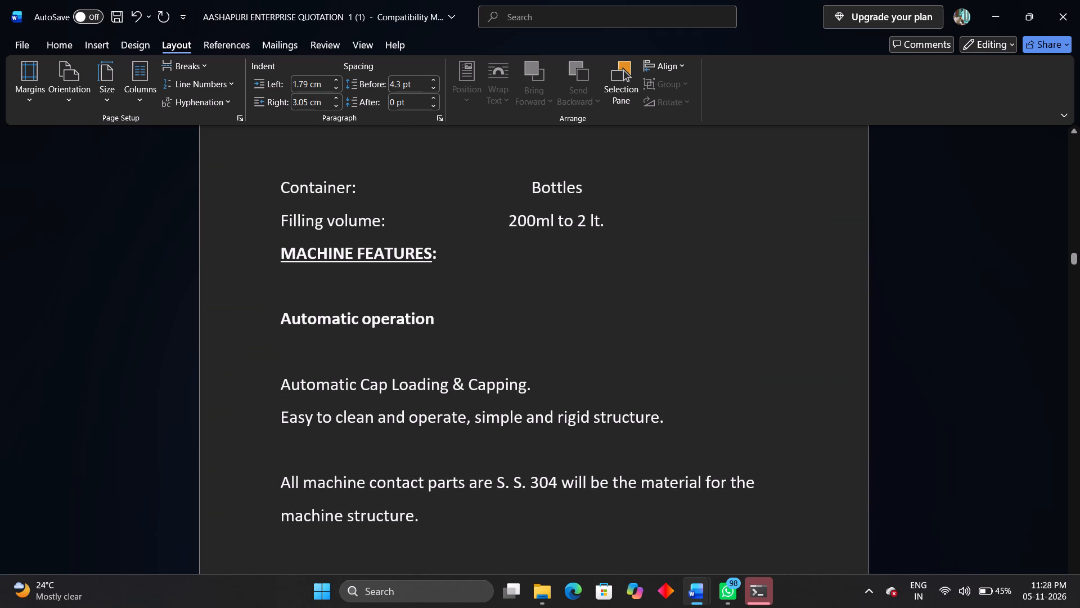
scroll(526, 235, down, 8)
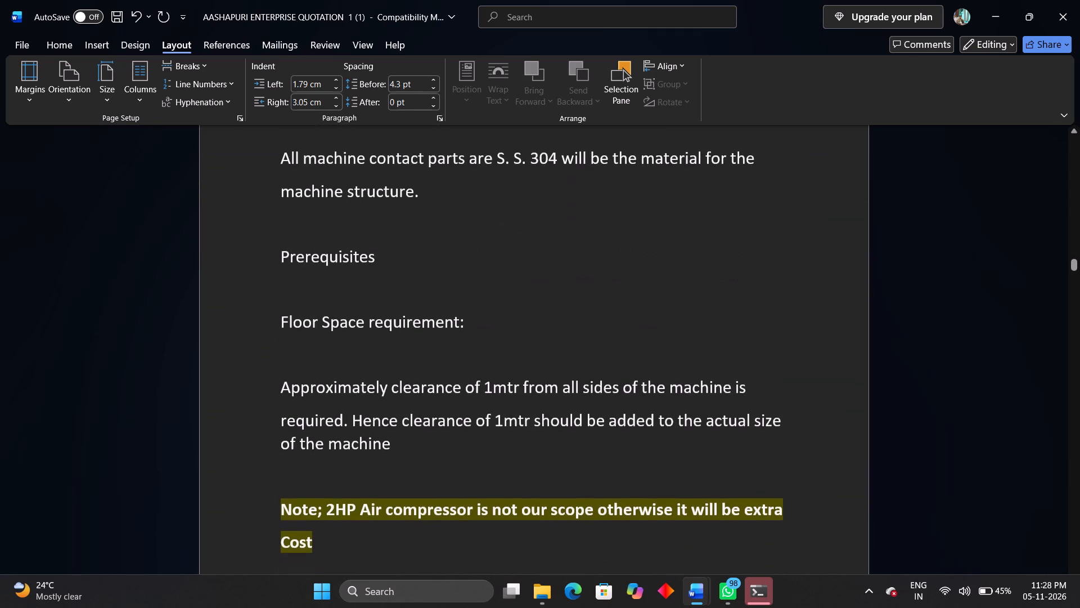
scroll(526, 235, down, 5)
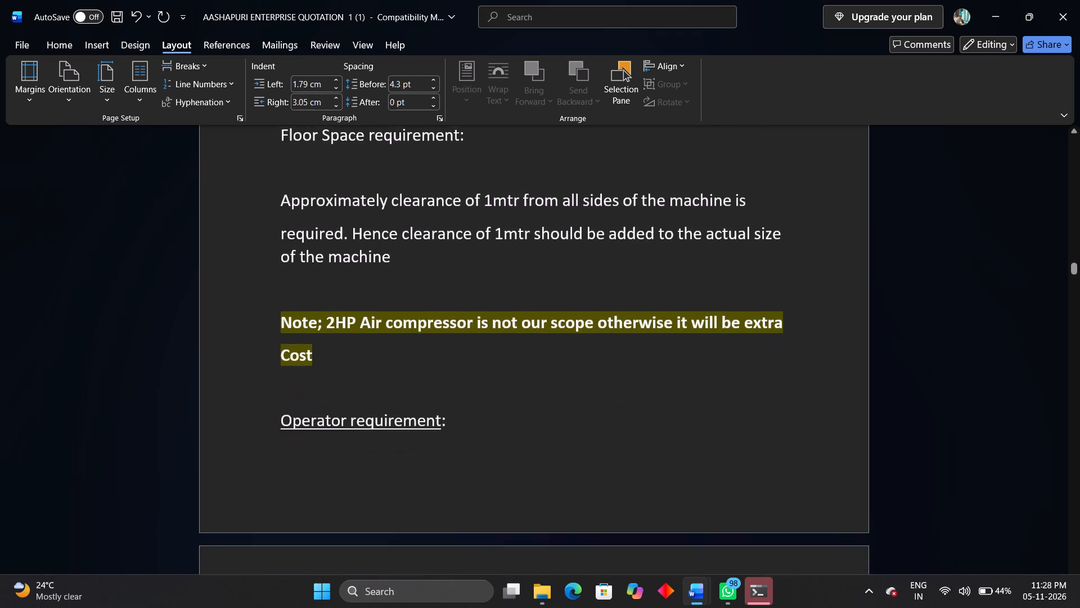
scroll(526, 235, down, 7)
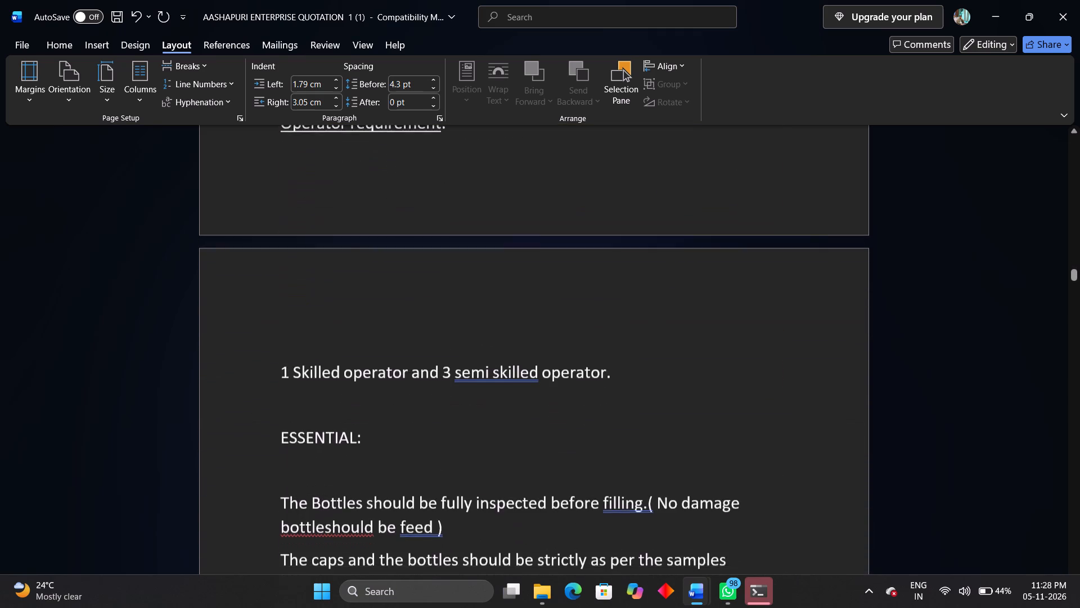
scroll(526, 235, down, 4)
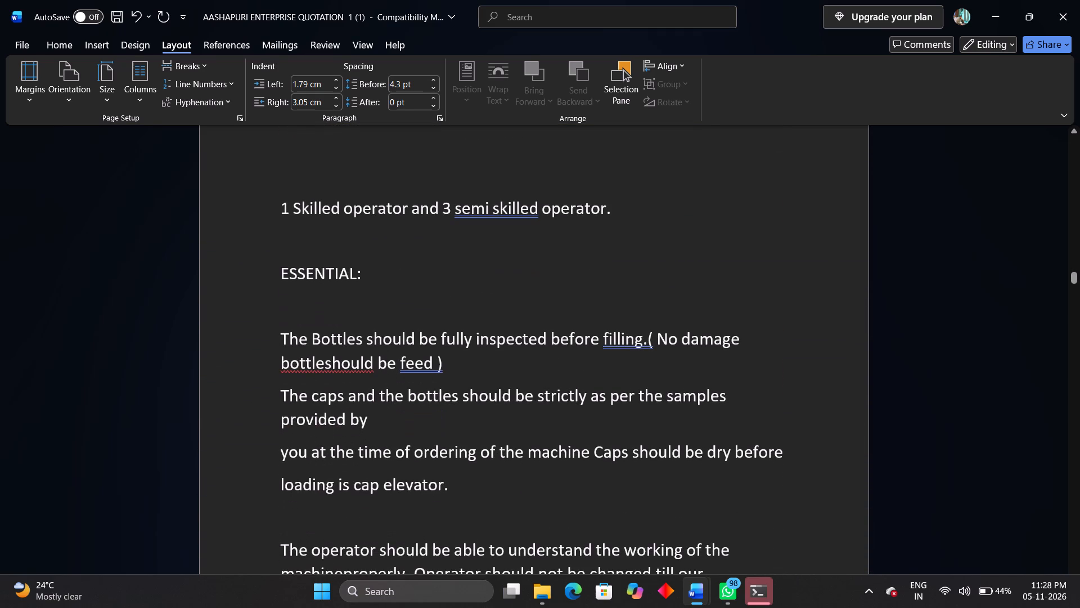
scroll(690, 550, down, 14)
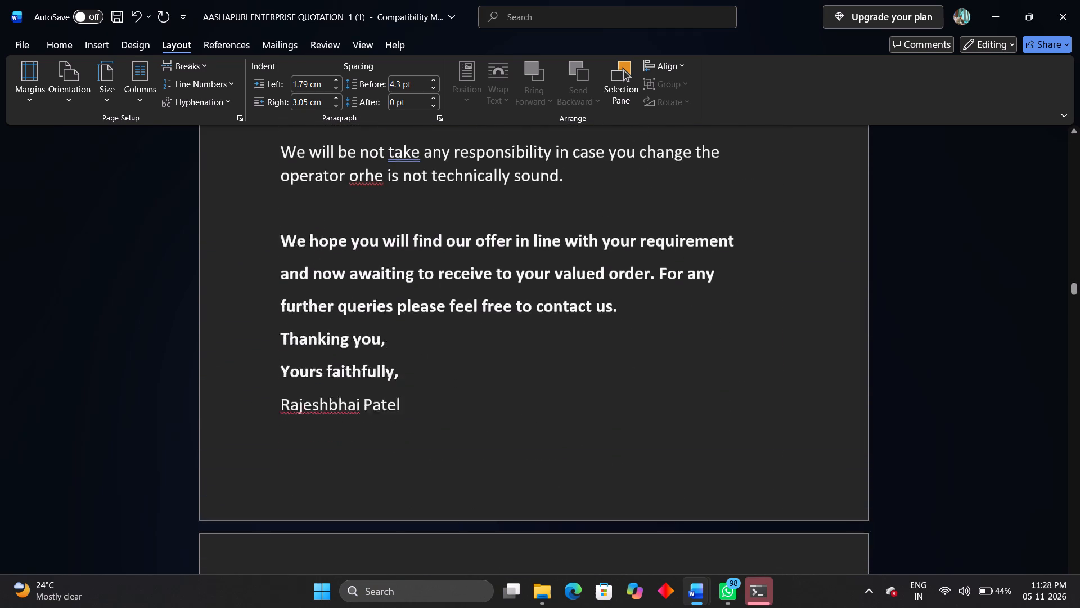
scroll(669, 571, down, 8)
Save the AASHAPURI ENTERPRISE quotation document.
key(ctrl+s)
key(ctrl+s)
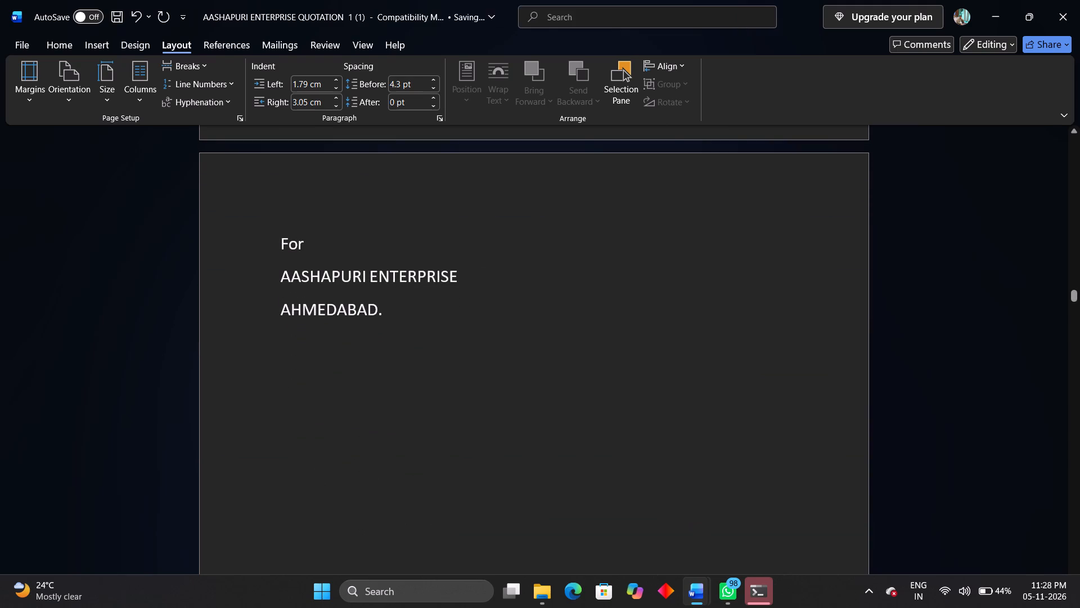
key(ctrl+s)
key(ctrl+s)
key(ctrl+s)
key(ctrl+s)
key(ctrl+s)
key(ctrl+s)
key(ctrl+s)
key(ctrl+s)
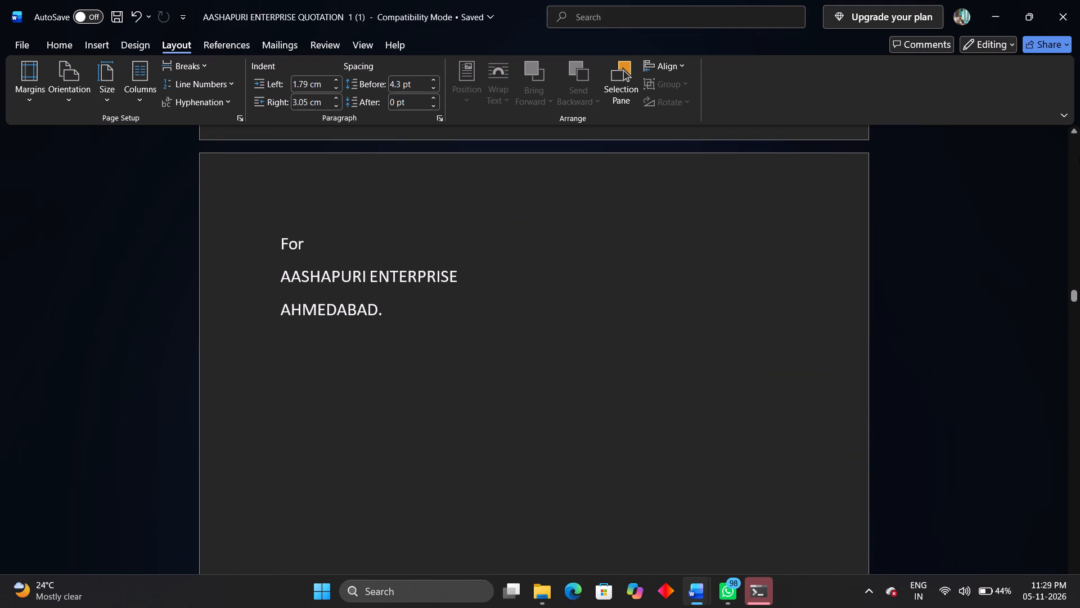
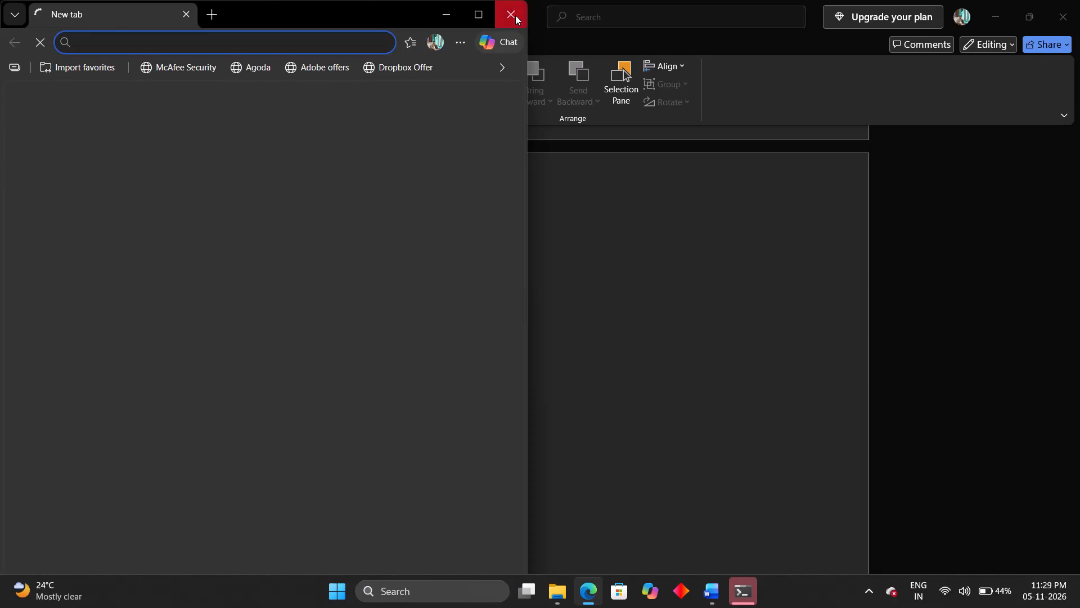
Clear the desktop by closing the blank Edge and PowerShell windows and minimizing the open Word and File Explorer windows.
click(515, 15)
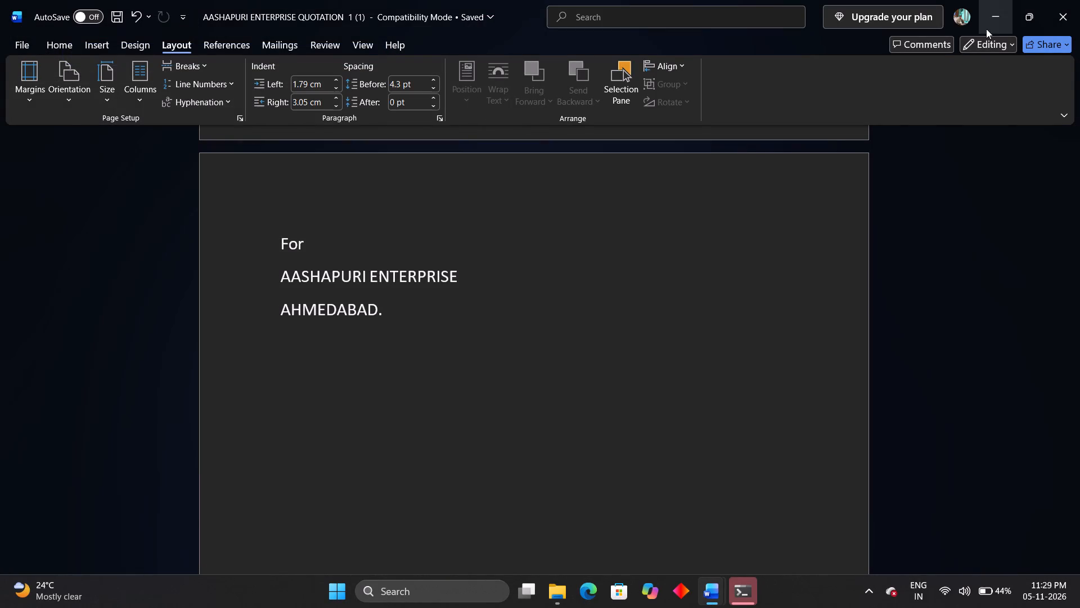
click(989, 14)
click(989, 14)
click(989, 14)
click(989, 14)
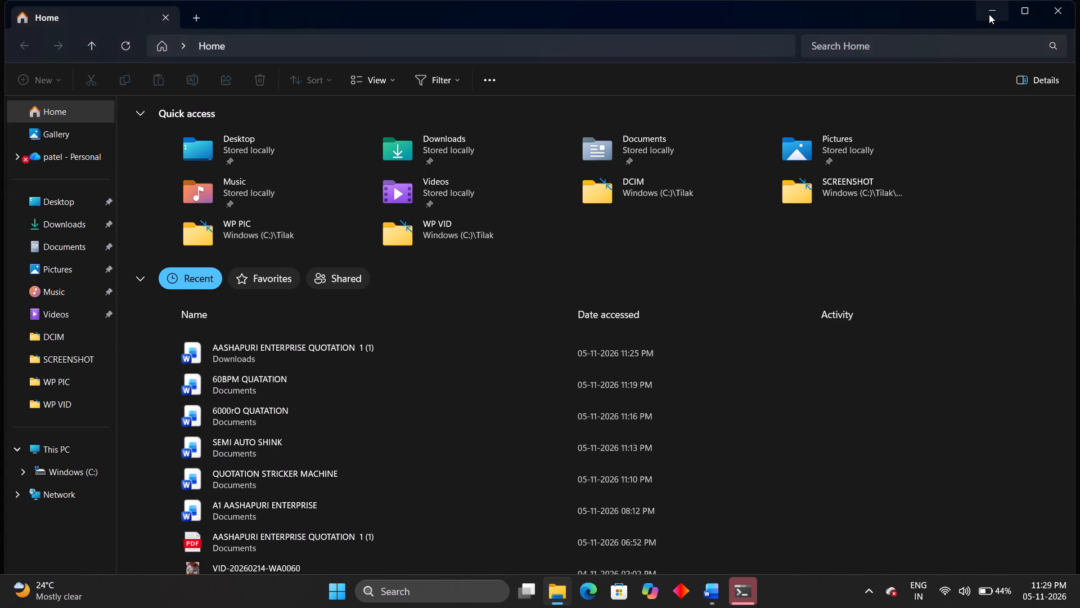
click(989, 14)
click(989, 14)
double_click(989, 14)
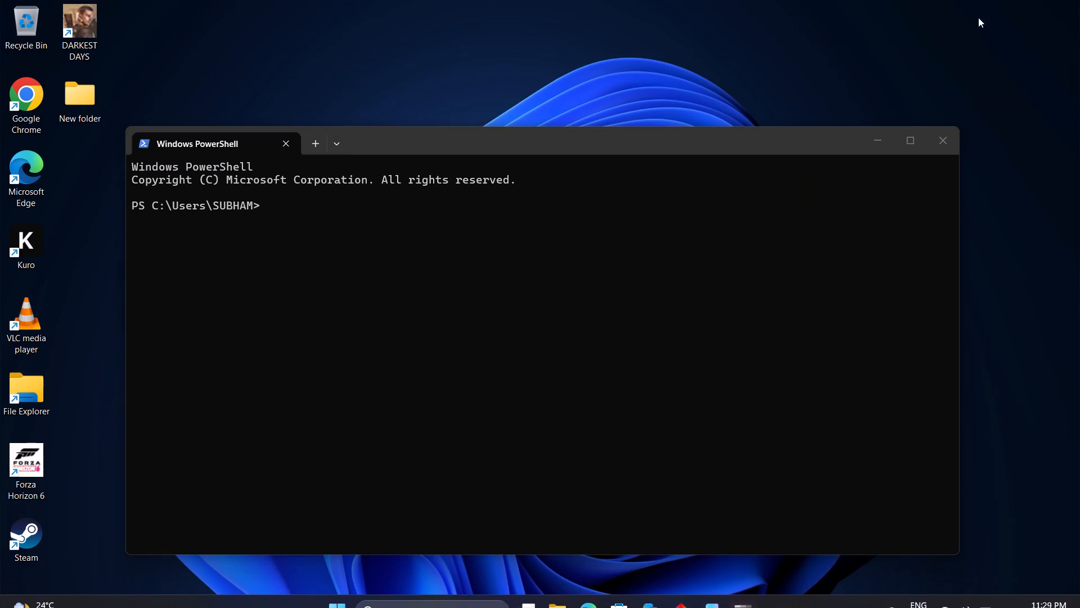
click(954, 150)
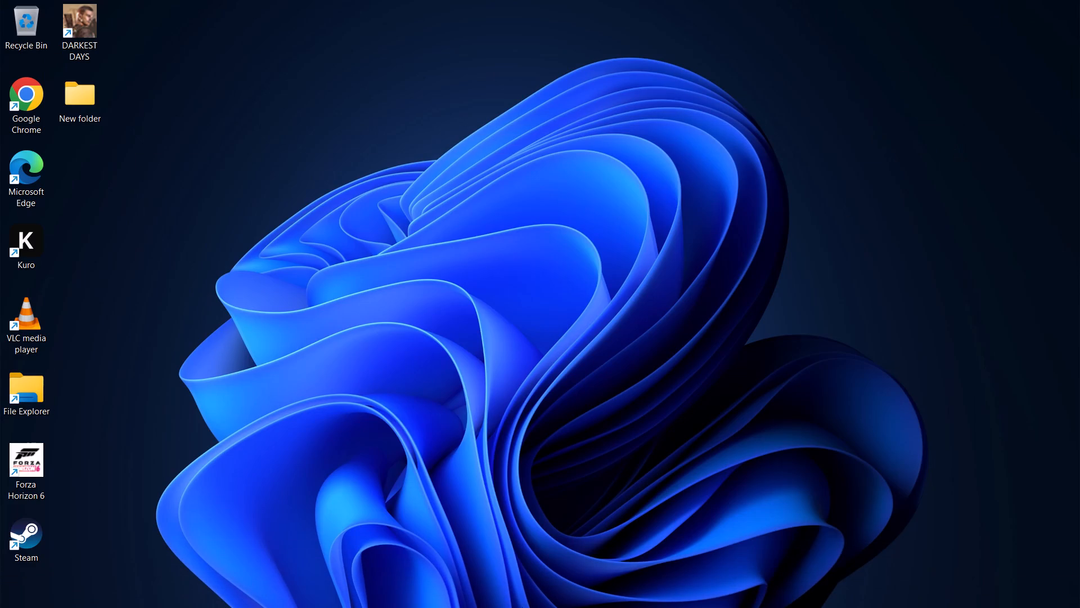
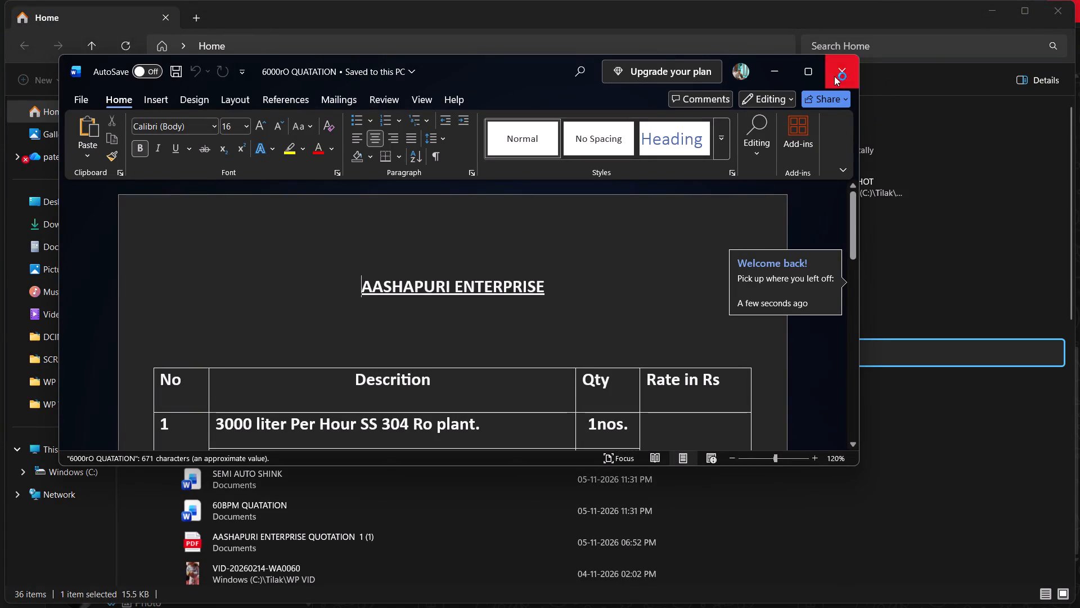
Look through the RO plant item table in the 6000rO QUATATION document at full window size and close the document.
click(795, 73)
scroll(654, 607, down, 1)
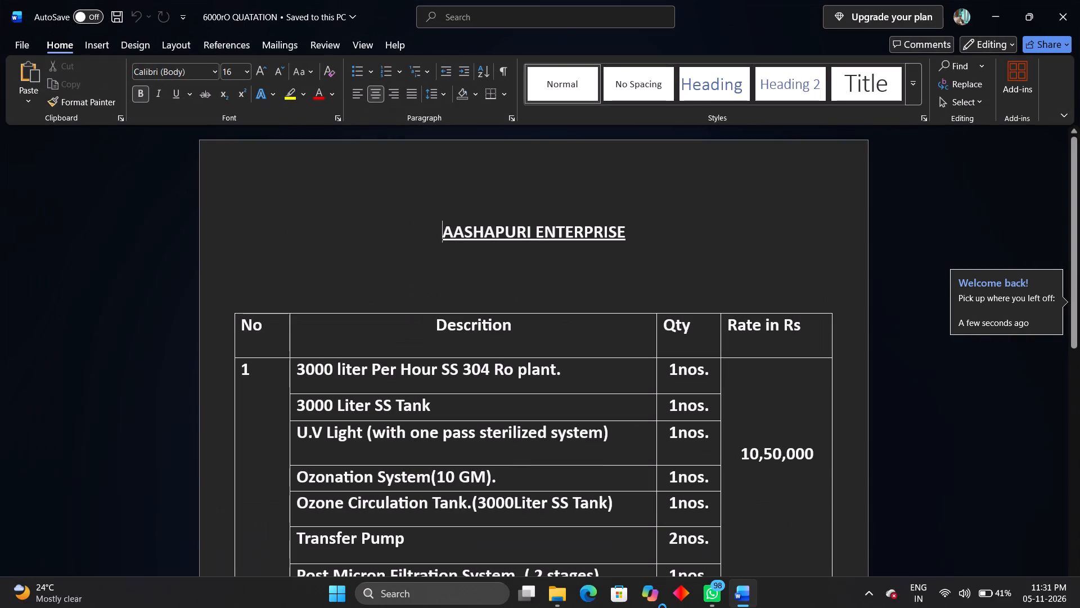
scroll(654, 607, down, 2)
scroll(697, 473, down, 3)
click(1079, 0)
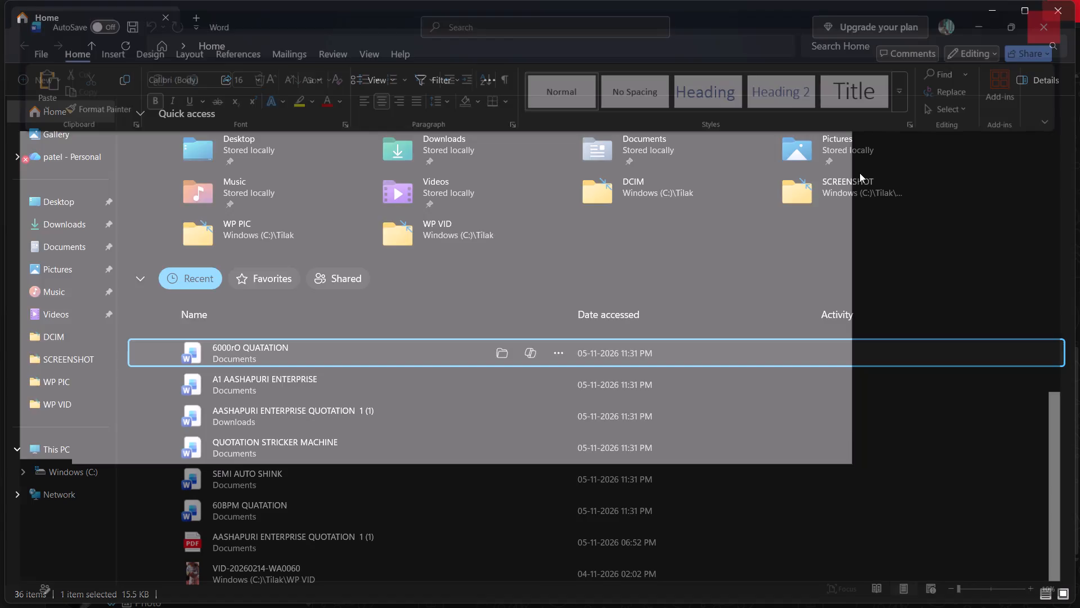
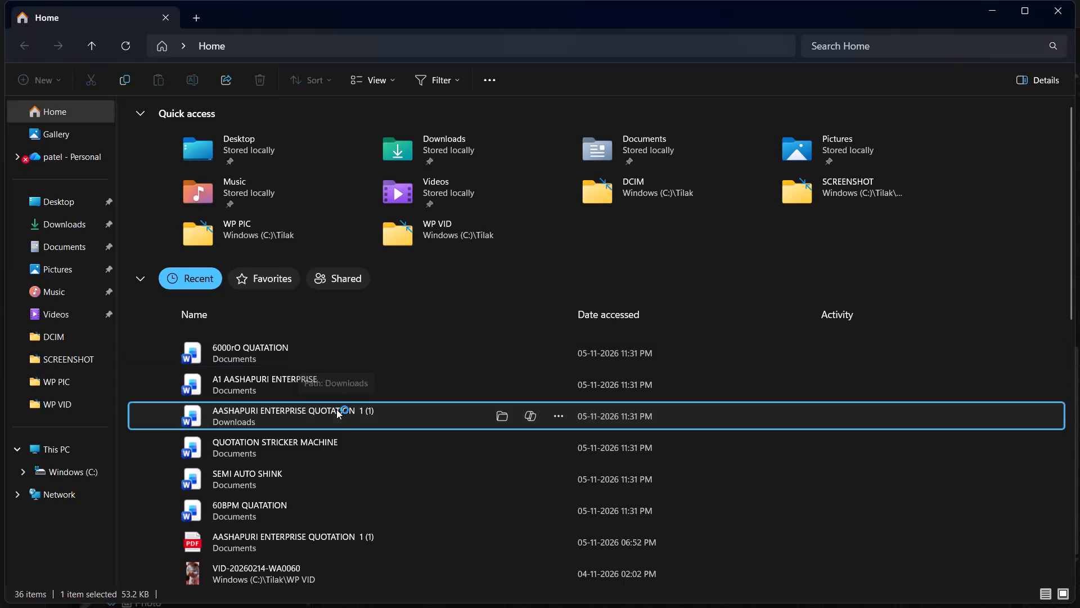
Open A1 AASHAPURI ENTERPRISE, check the RO plant price table in AASHAPURI ENTERPRISE QUOTATION 1 (1), and close both documents.
double_click(334, 386)
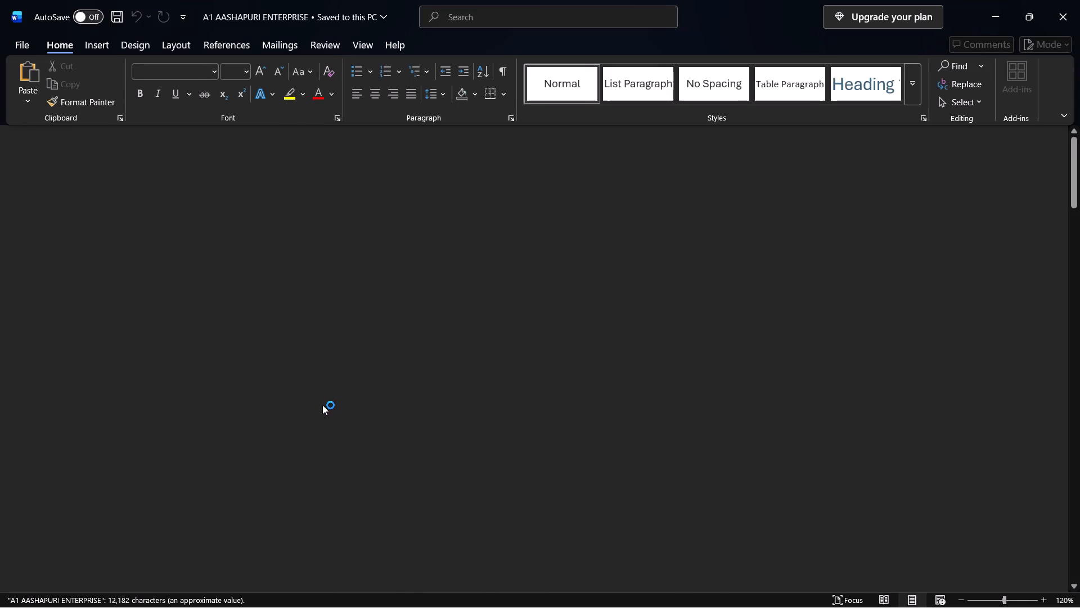
scroll(824, 430, down, 2)
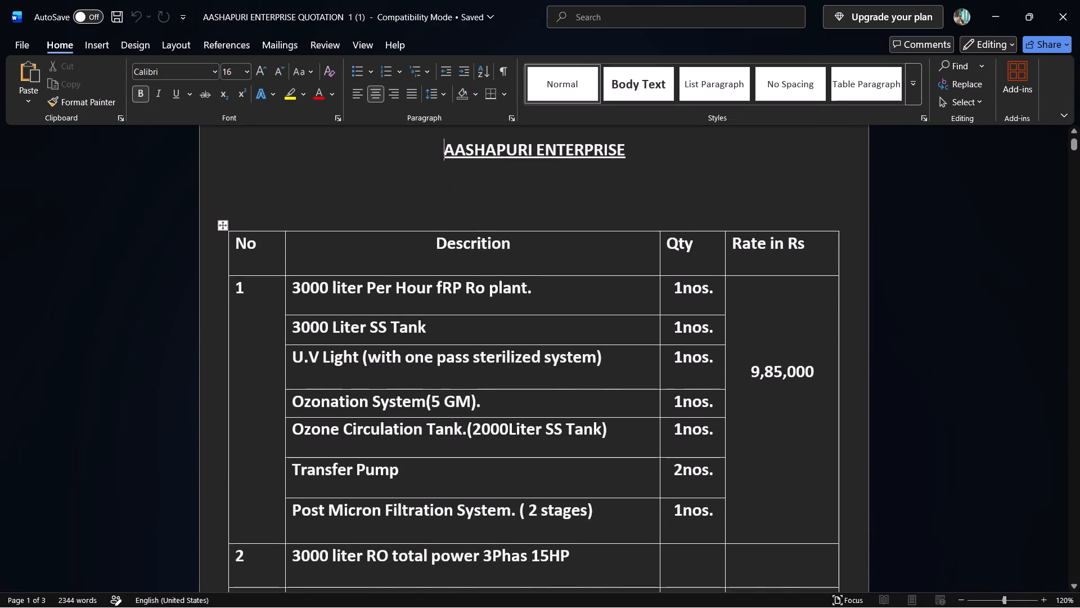
scroll(821, 428, down, 8)
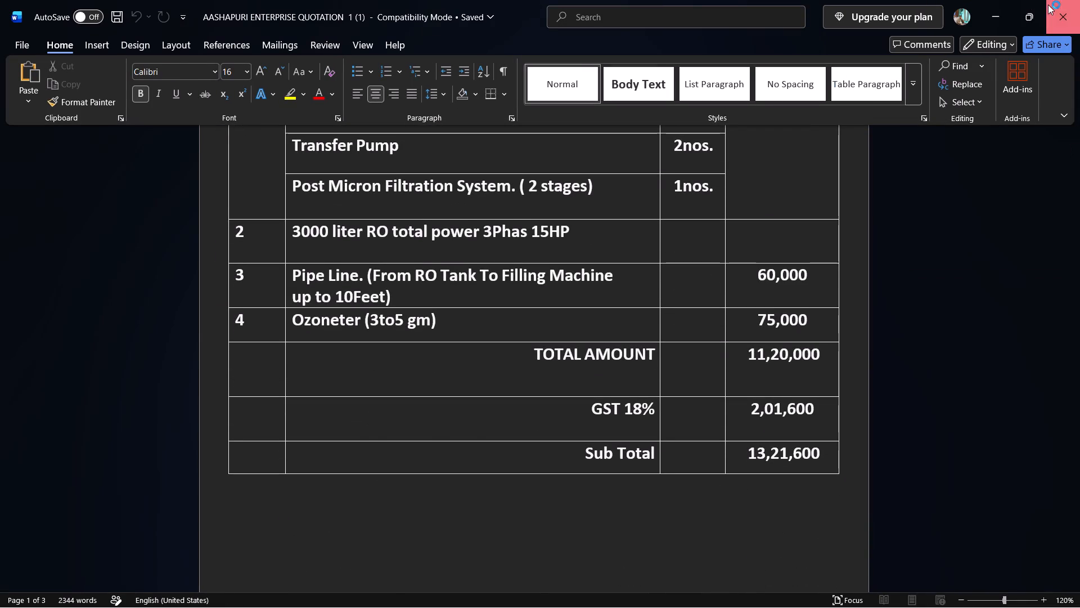
click(1048, 5)
click(1078, 5)
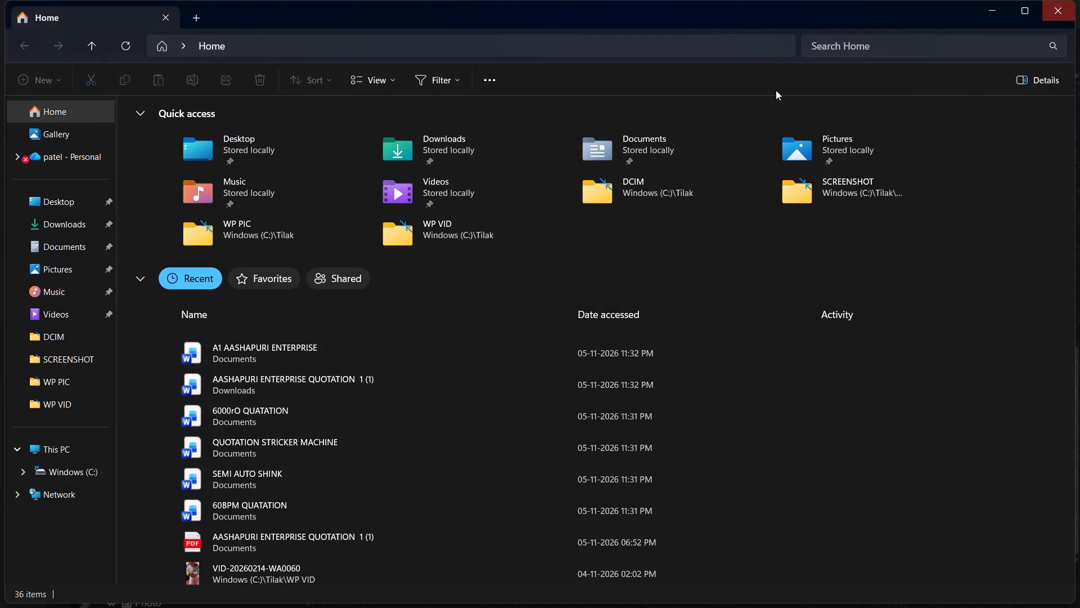
Reopen AASHAPURI ENTERPRISE QUOTATION 1 (1) from Downloads, review its RO plant items, rates and GST totals, and close it.
double_click(380, 384)
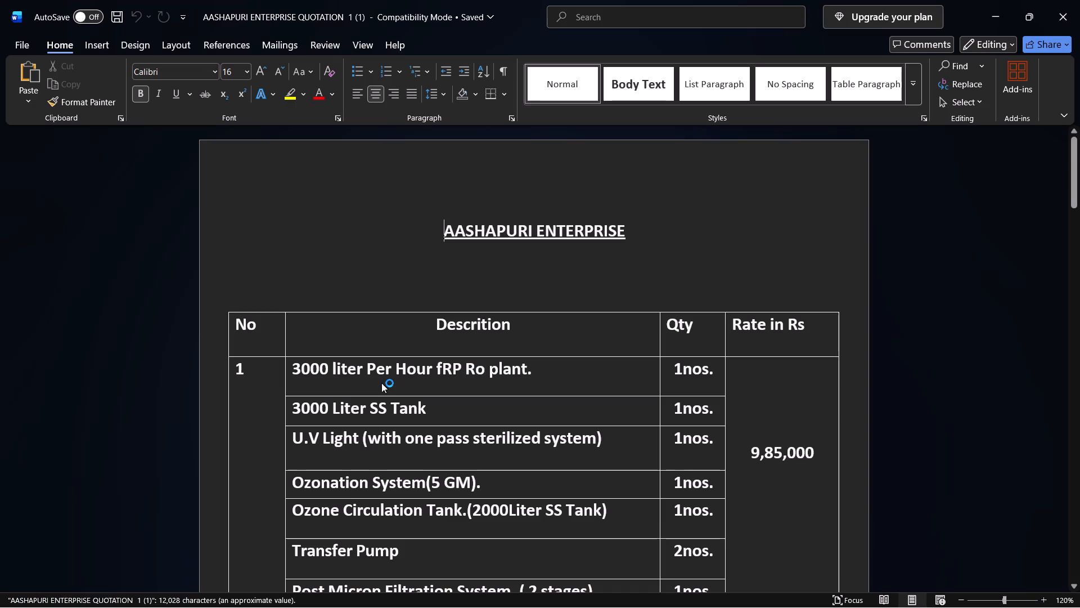
scroll(467, 382, down, 6)
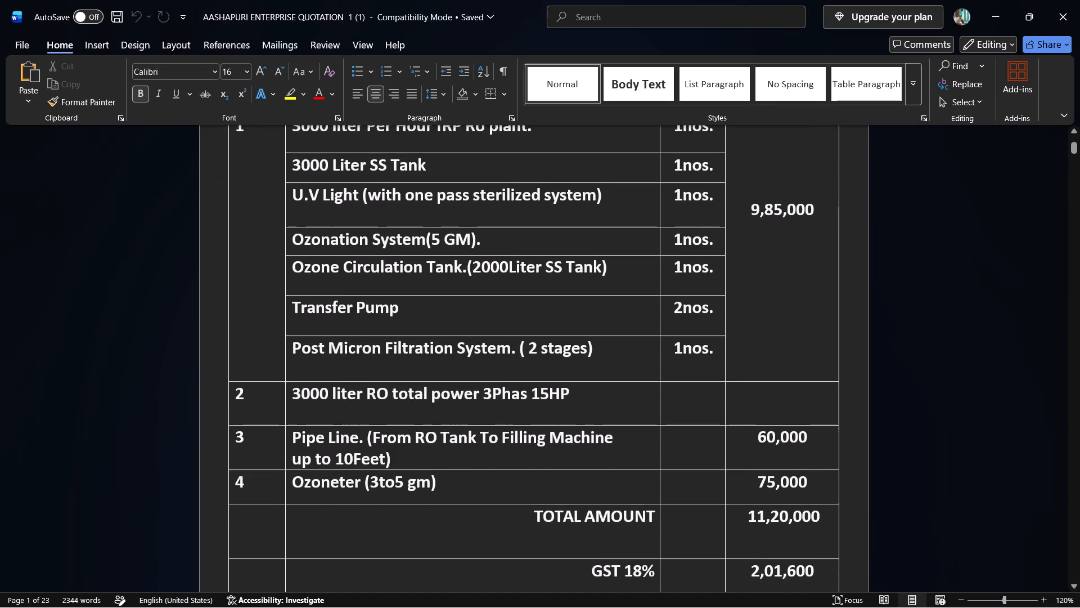
scroll(468, 382, down, 5)
scroll(468, 374, up, 3)
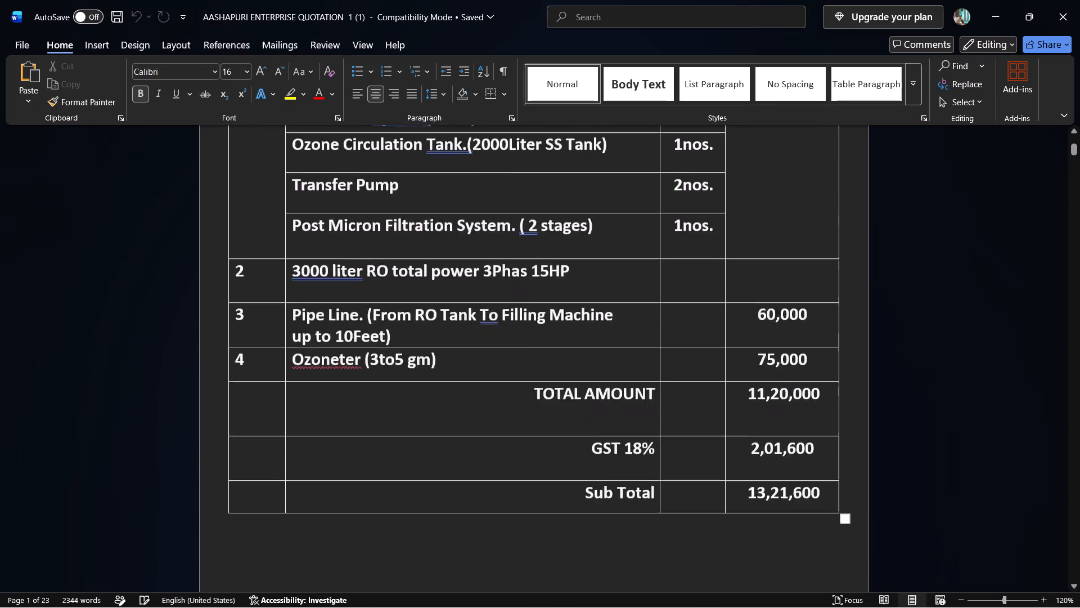
scroll(468, 374, up, 1)
scroll(468, 374, down, 1)
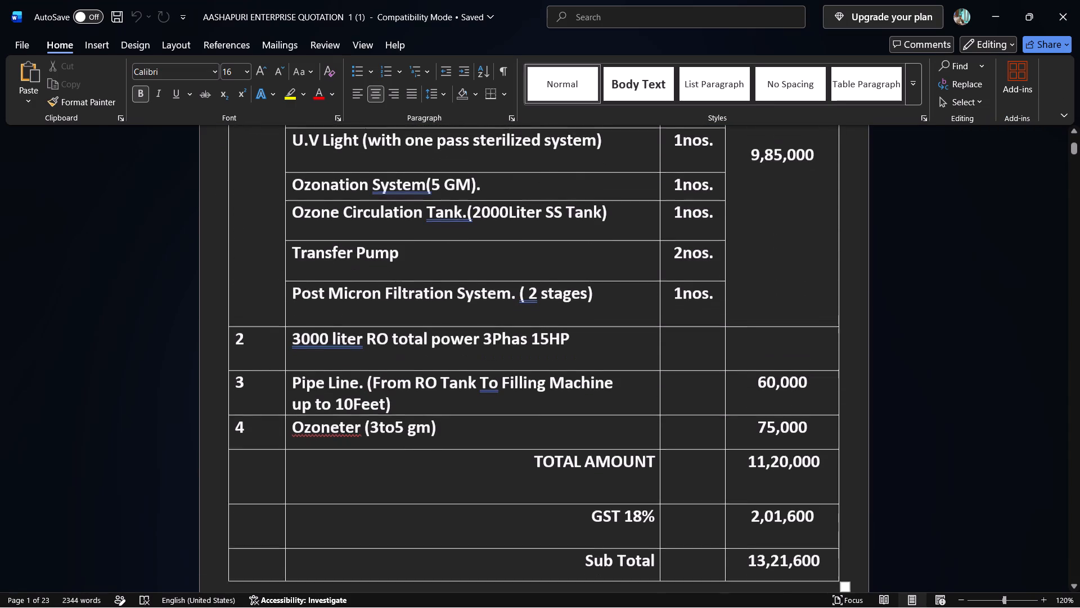
scroll(468, 374, down, 1)
click(1067, 0)
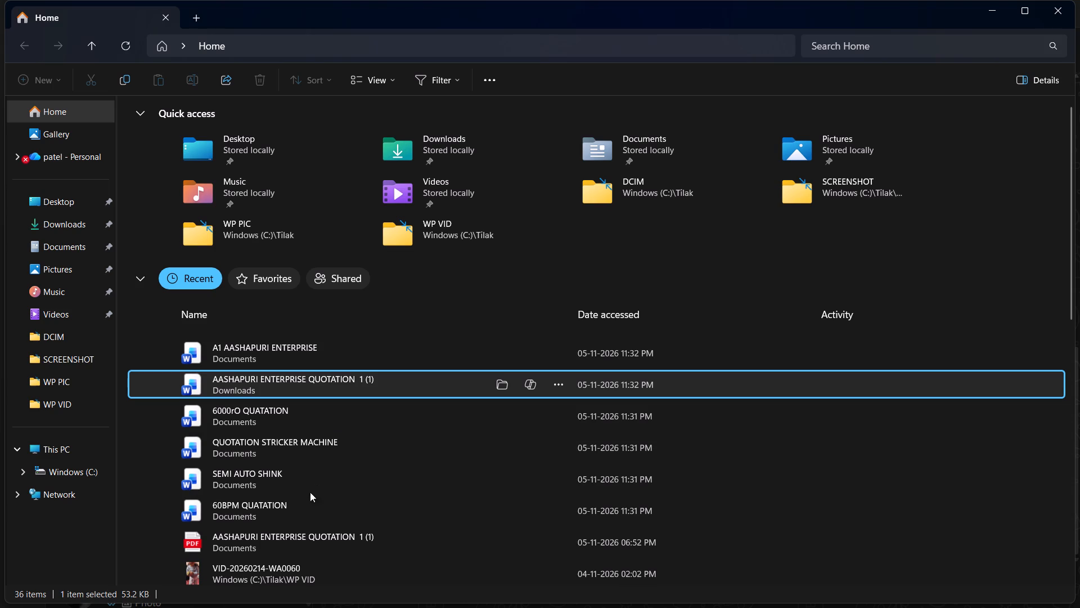
Open the 60BPM QUATATION document and review the Nitish Infotech cover letter with its machine price and conveyor details.
double_click(281, 511)
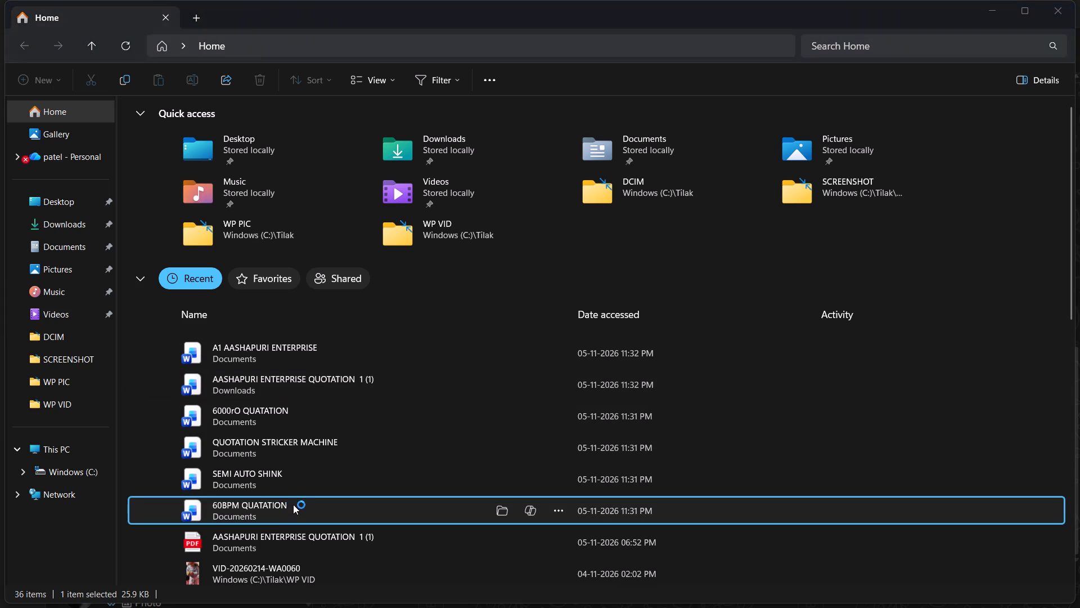
scroll(601, 373, down, 2)
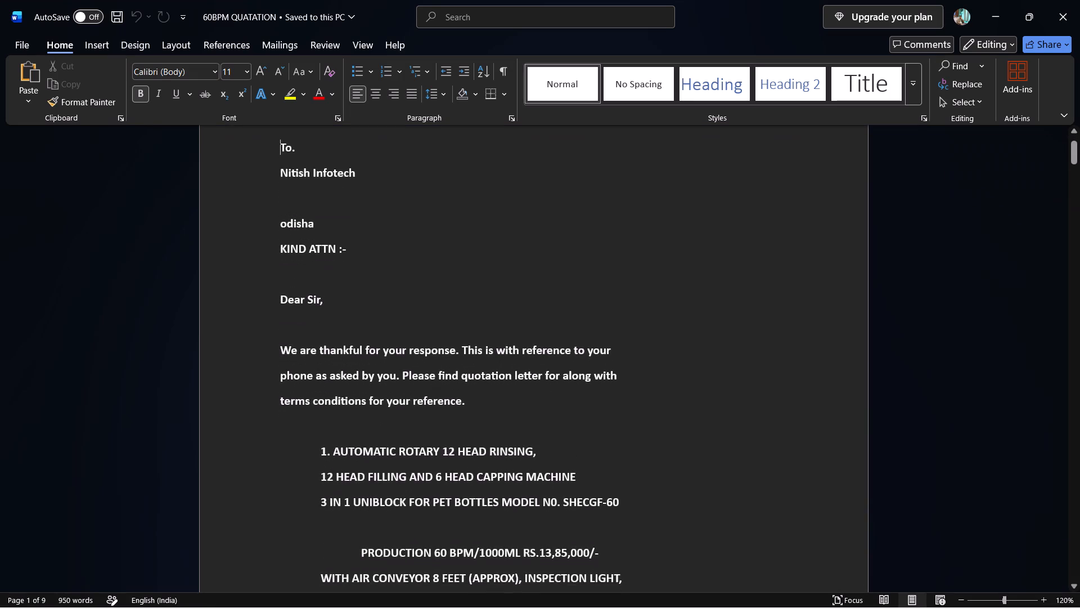
scroll(601, 373, down, 1)
scroll(574, 324, down, 1)
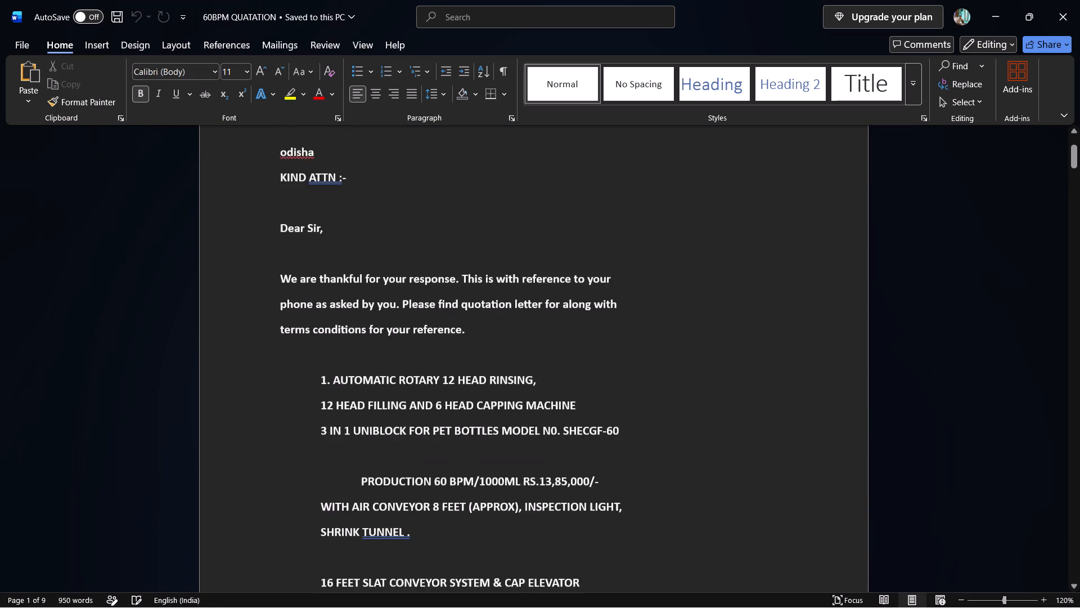
scroll(574, 324, down, 5)
scroll(574, 322, up, 3)
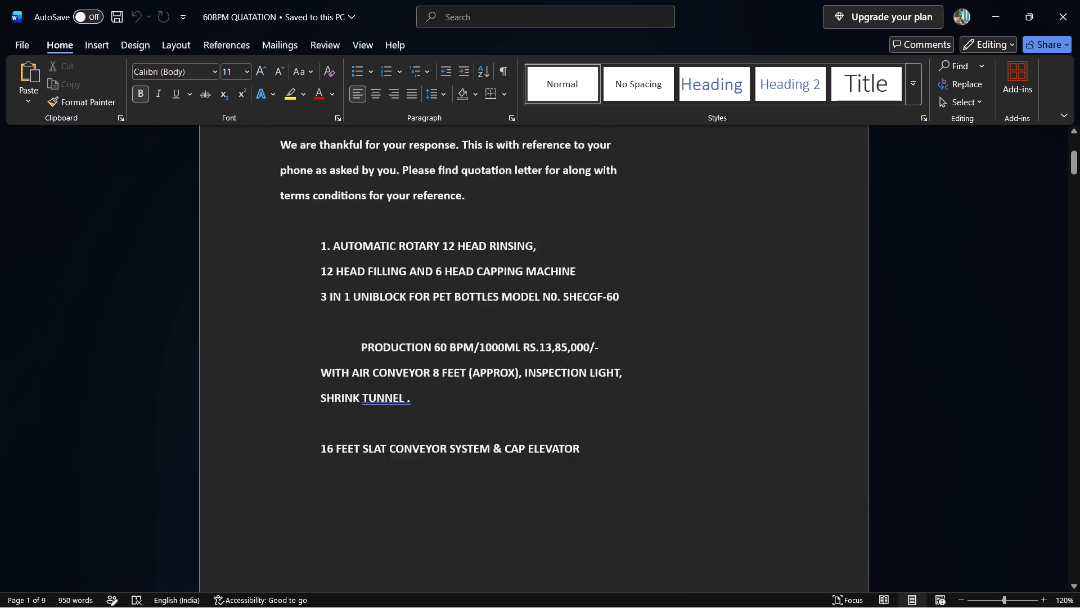
scroll(574, 321, up, 6)
Look through the recent documents list and choose 60BPM QUATATION again.
click(21, 36)
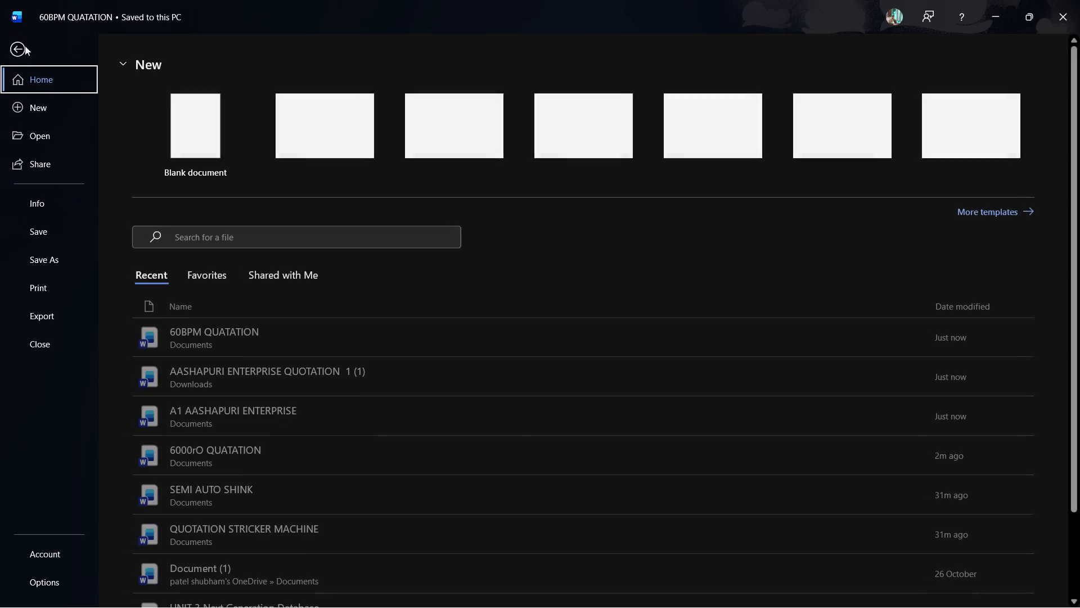
double_click(304, 336)
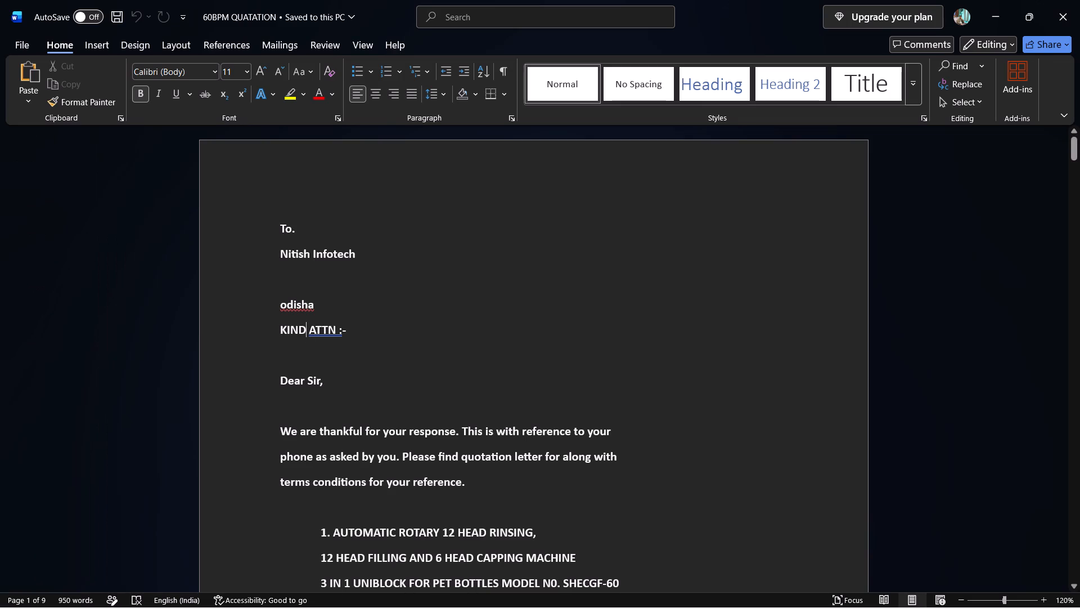
click(21, 34)
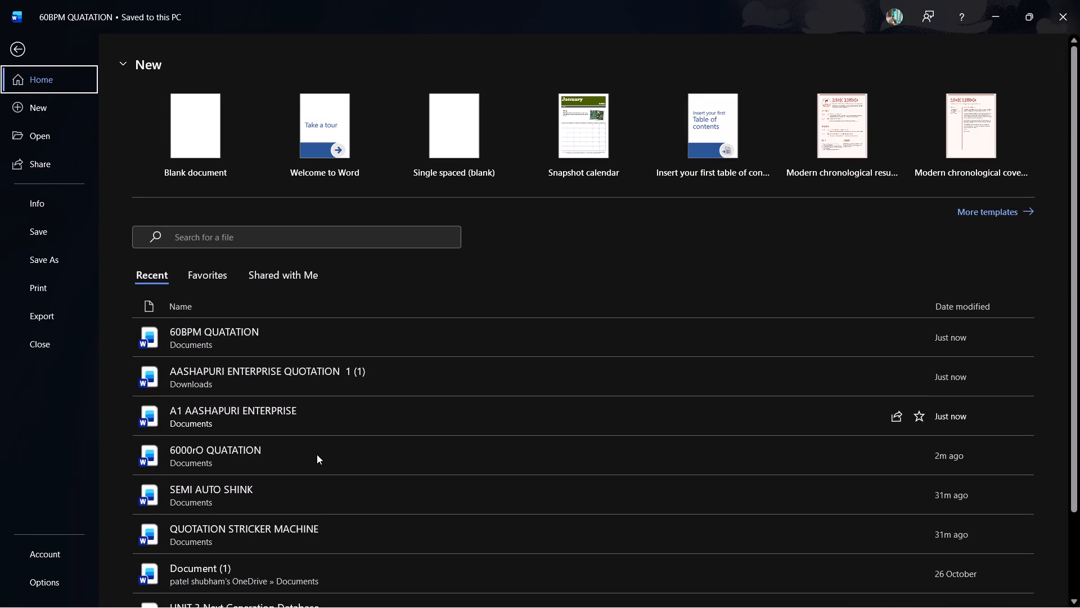
scroll(232, 554, down, 1)
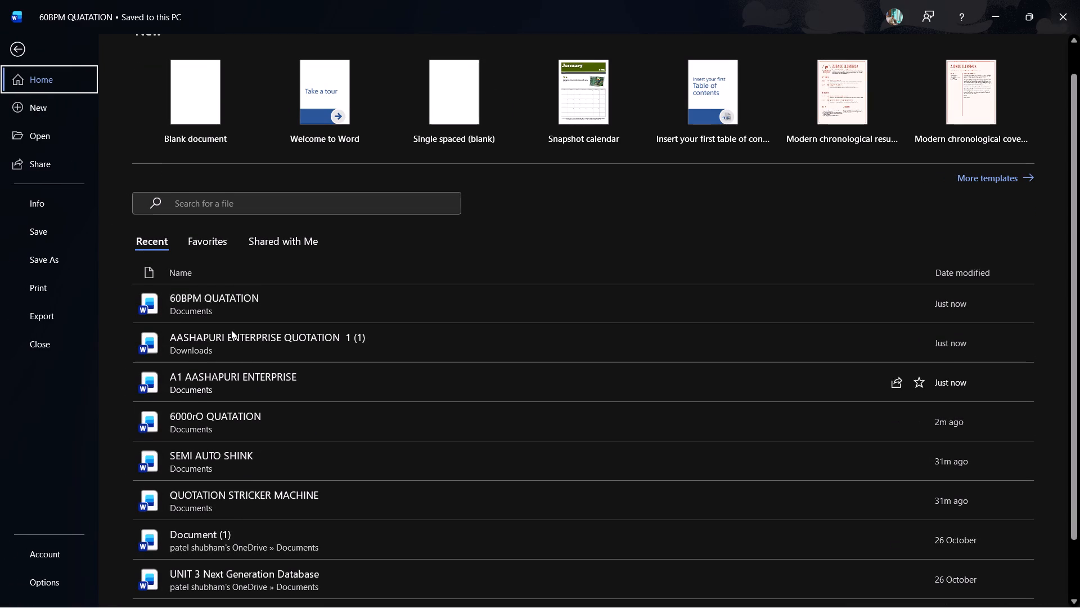
double_click(206, 294)
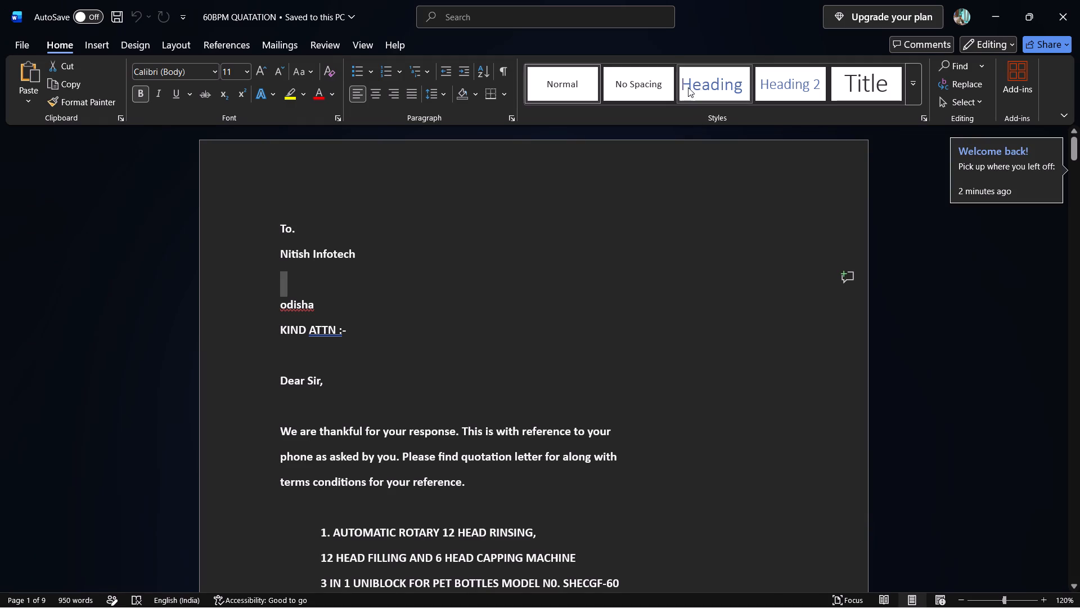
Read through the 60BPM QUATATION offer from the cover letter to the start of the technical specifications, and return to the beginning.
scroll(426, 525, down, 3)
scroll(493, 361, down, 1)
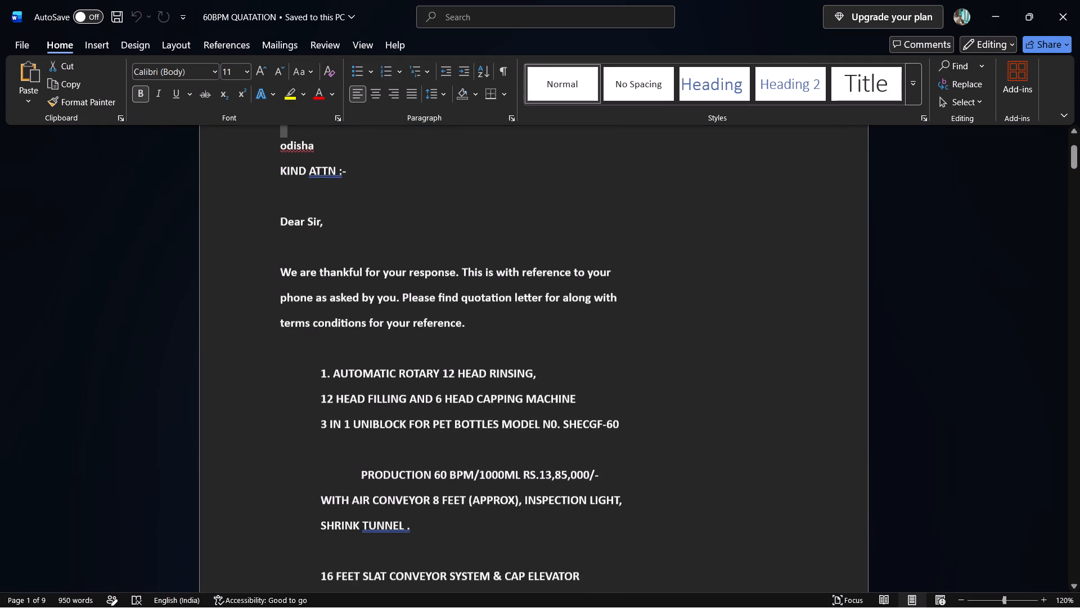
scroll(493, 361, down, 2)
scroll(597, 342, down, 1)
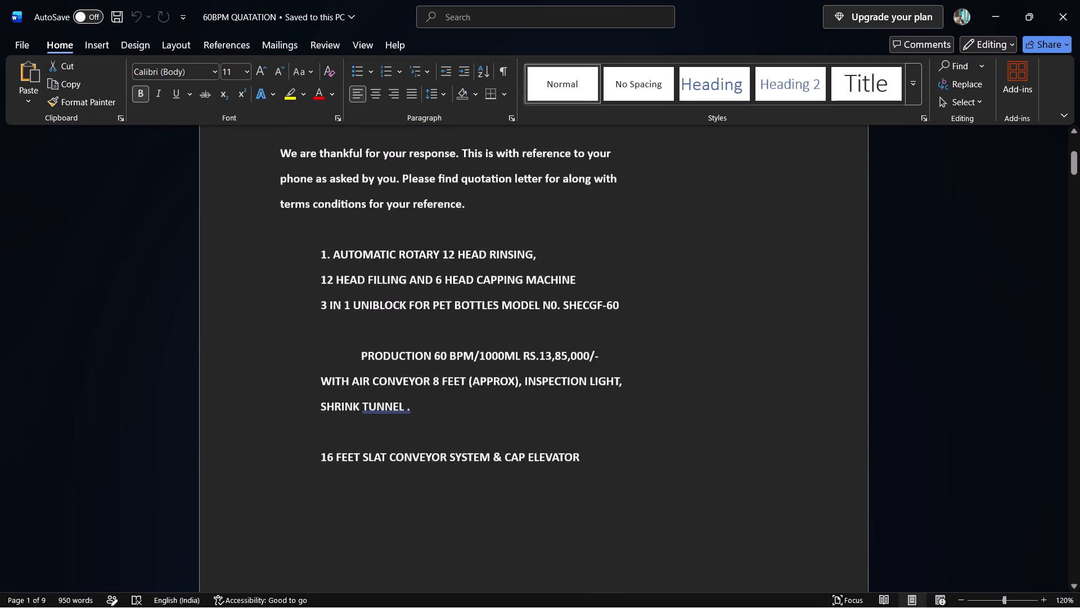
scroll(588, 347, down, 1)
scroll(505, 337, down, 11)
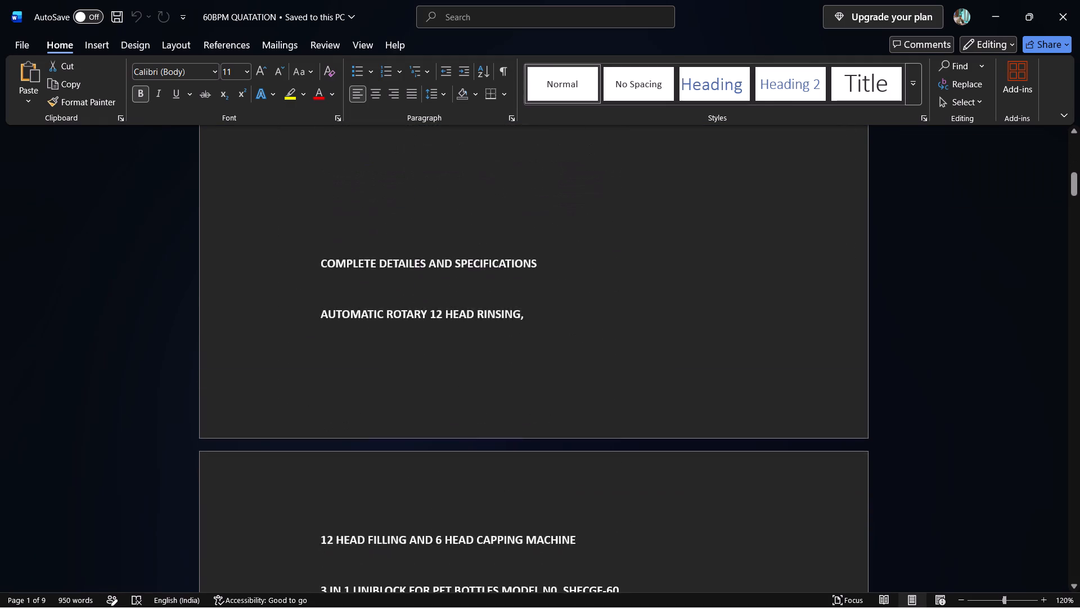
scroll(503, 337, down, 8)
scroll(503, 336, up, 8)
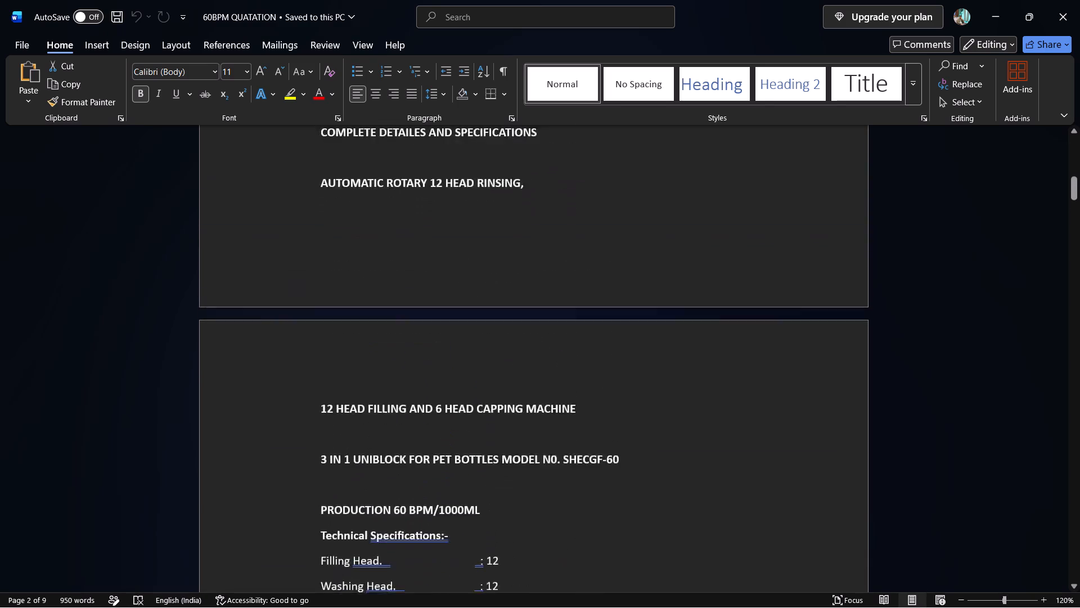
scroll(503, 334, up, 20)
scroll(503, 334, up, 2)
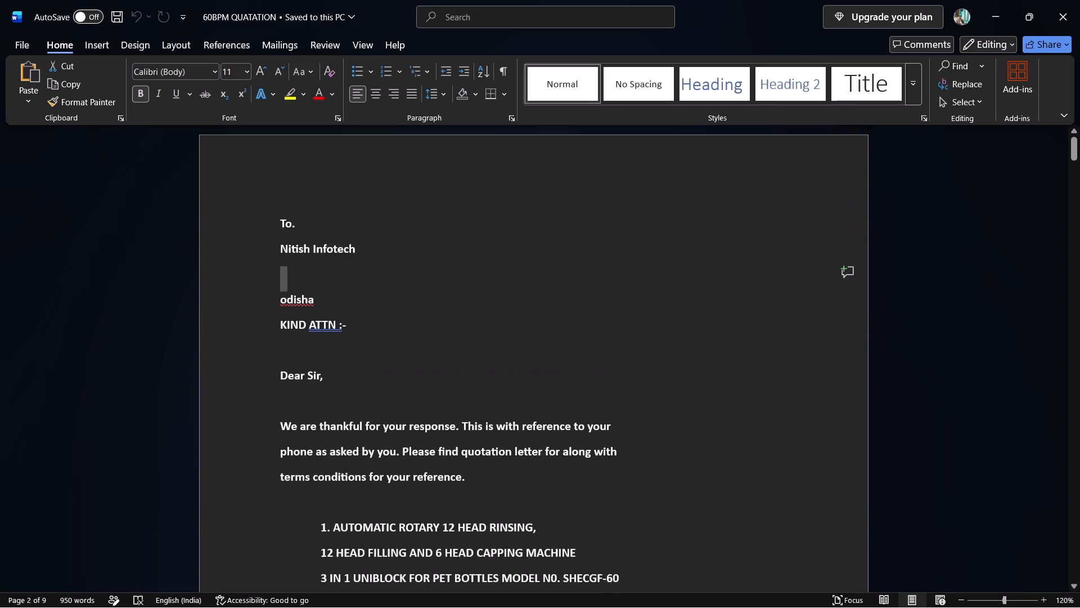
scroll(507, 330, up, 3)
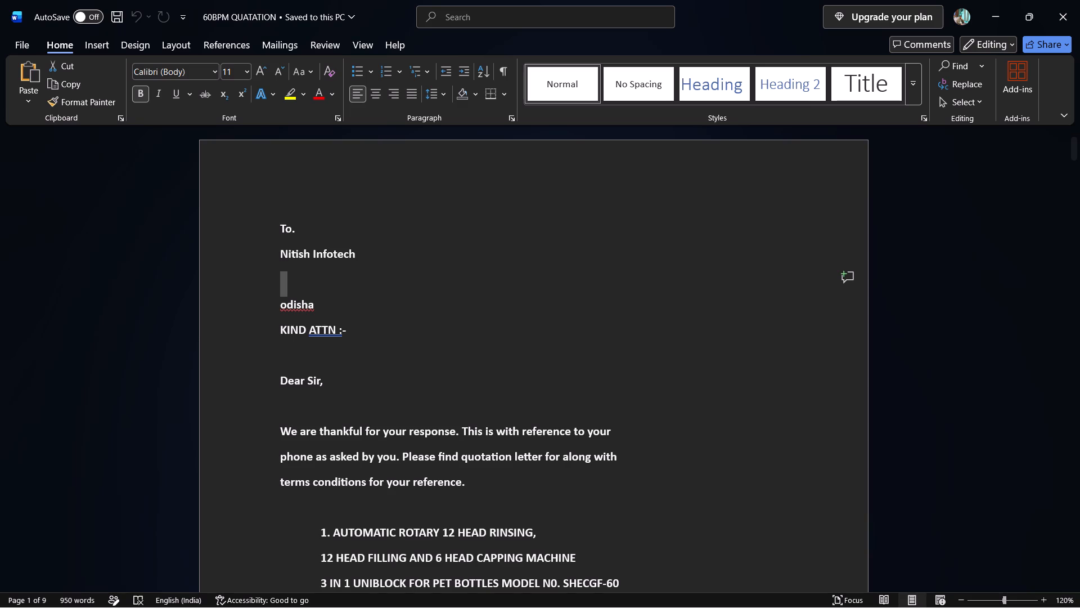
Read through the 60BPM QUATATION offer from the cover letter through the technical specifications to the acrylic cabinet and bottle size details.
scroll(422, 336, down, 3)
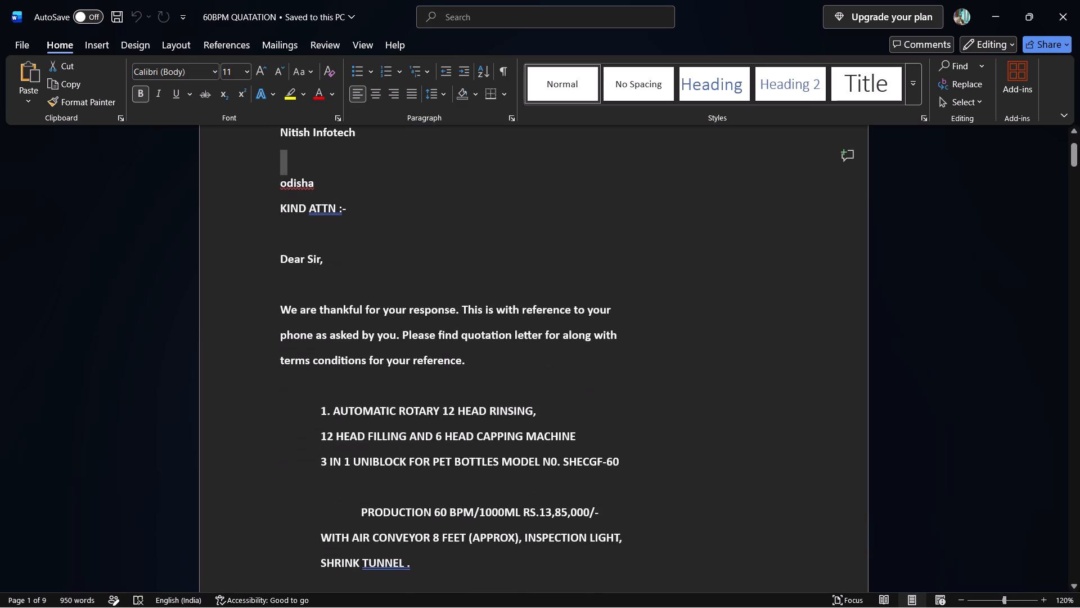
scroll(449, 349, down, 1)
scroll(499, 370, down, 8)
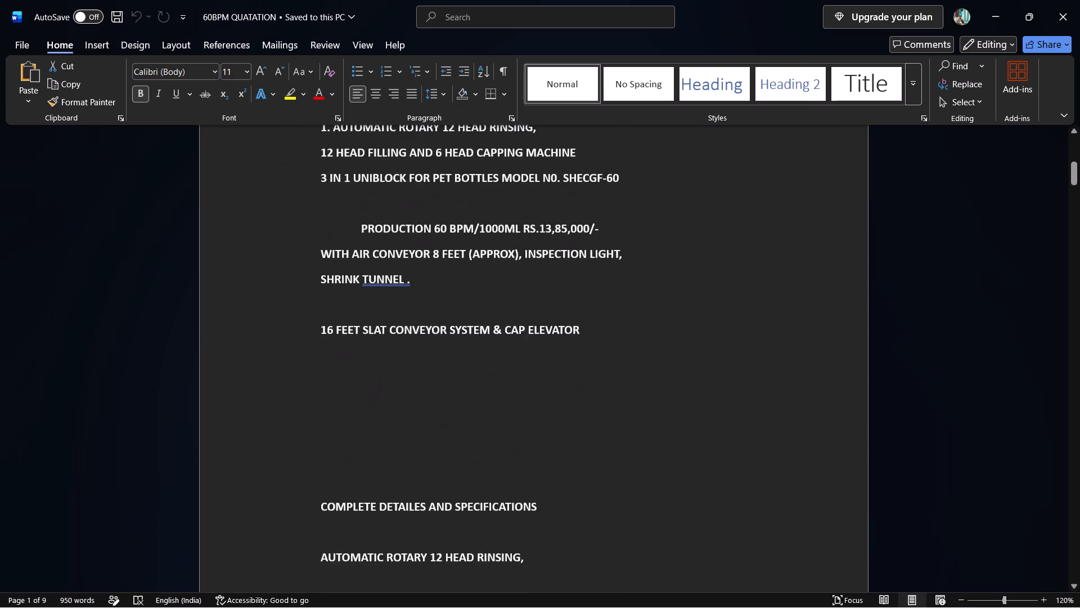
scroll(509, 370, down, 13)
scroll(510, 369, down, 11)
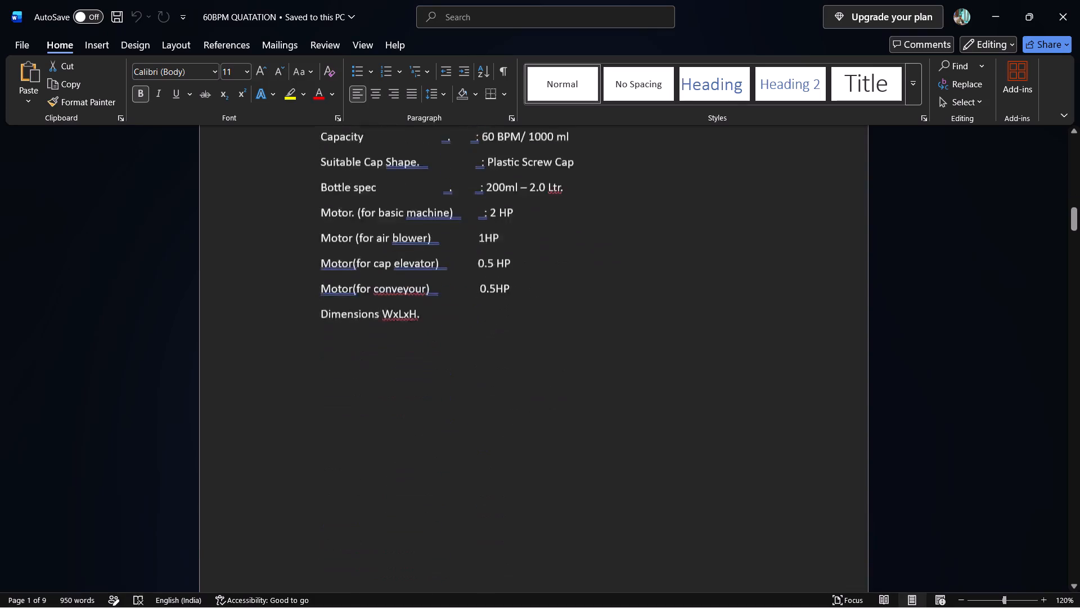
scroll(511, 366, down, 20)
scroll(511, 366, down, 16)
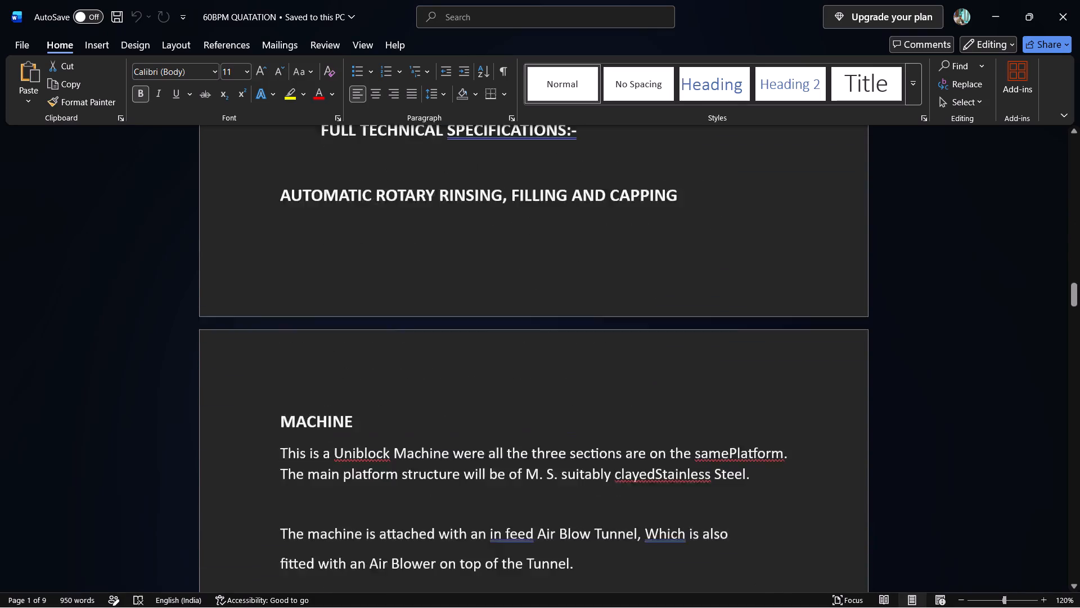
scroll(513, 364, down, 20)
scroll(513, 364, down, 16)
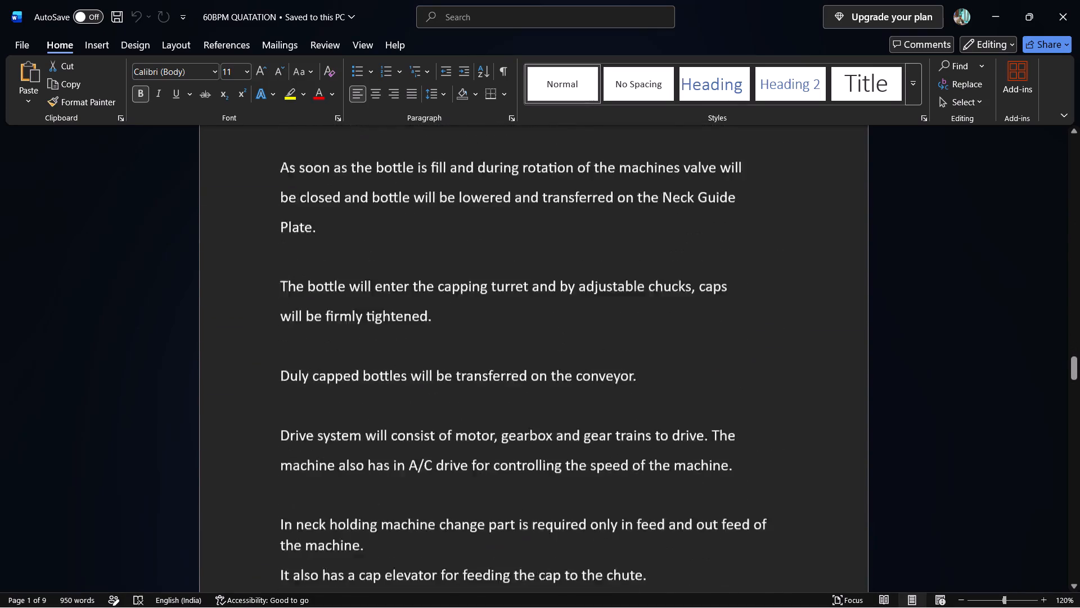
scroll(513, 363, down, 8)
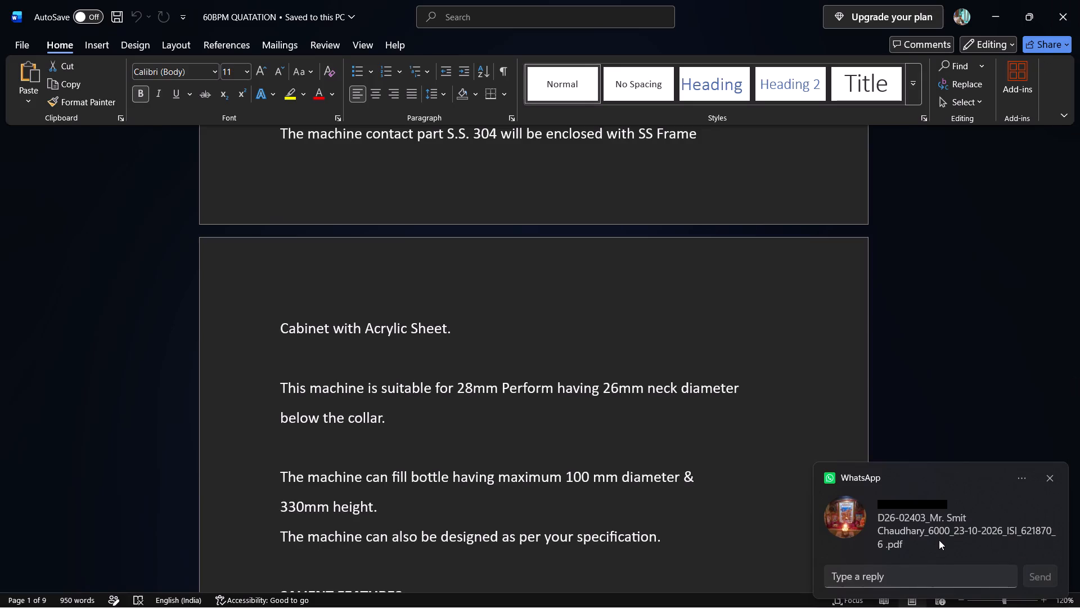
scroll(786, 422, up, 6)
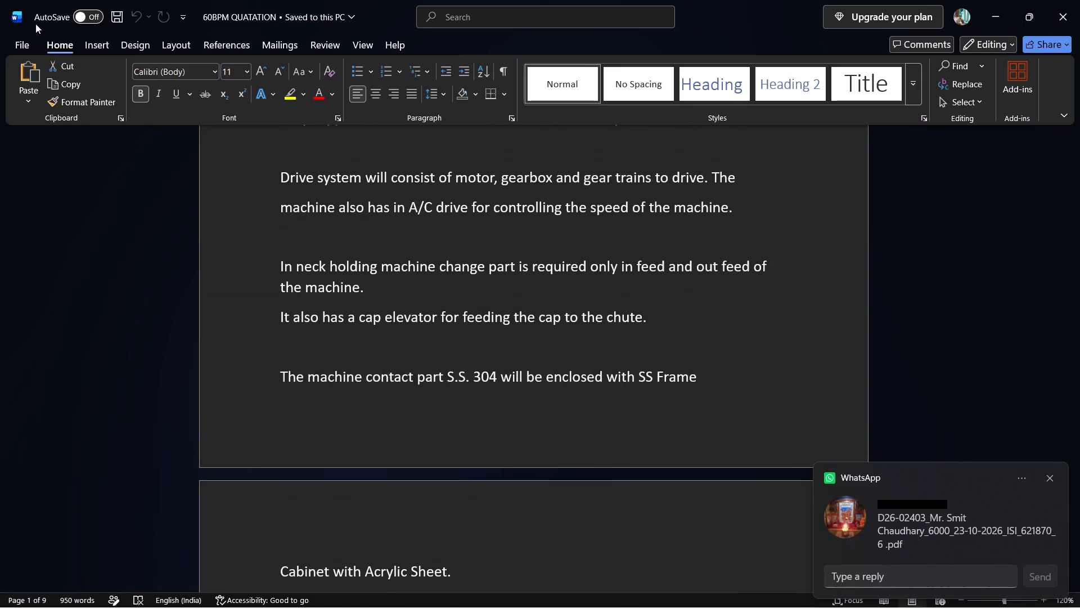
Choose 60BPM QUATATION from the recent documents again and review the cabinet and bottle size paragraphs around the SALIENT FEATURES heading.
click(19, 47)
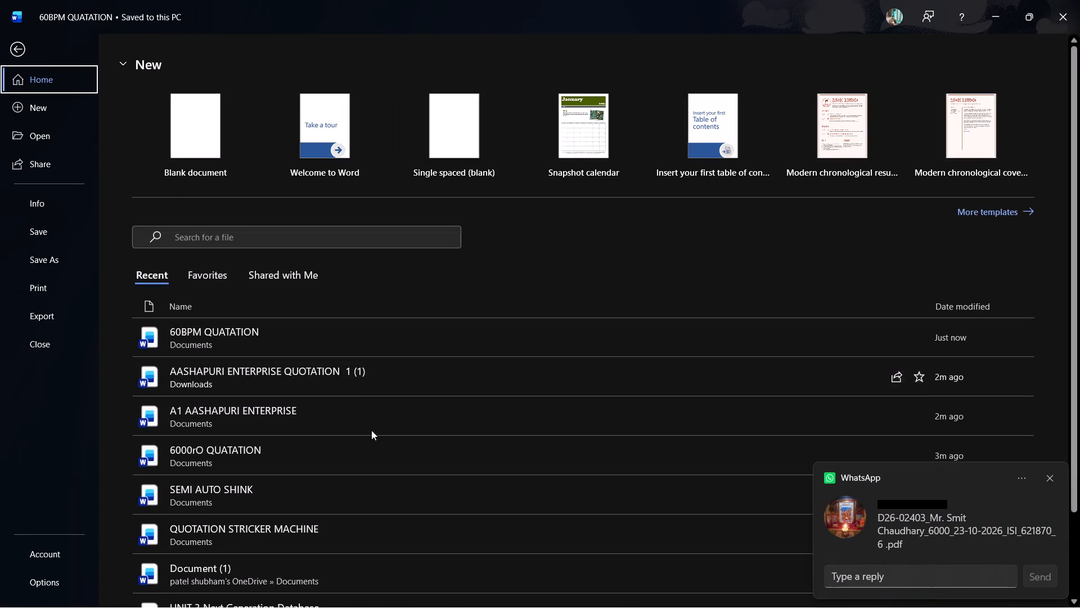
double_click(276, 320)
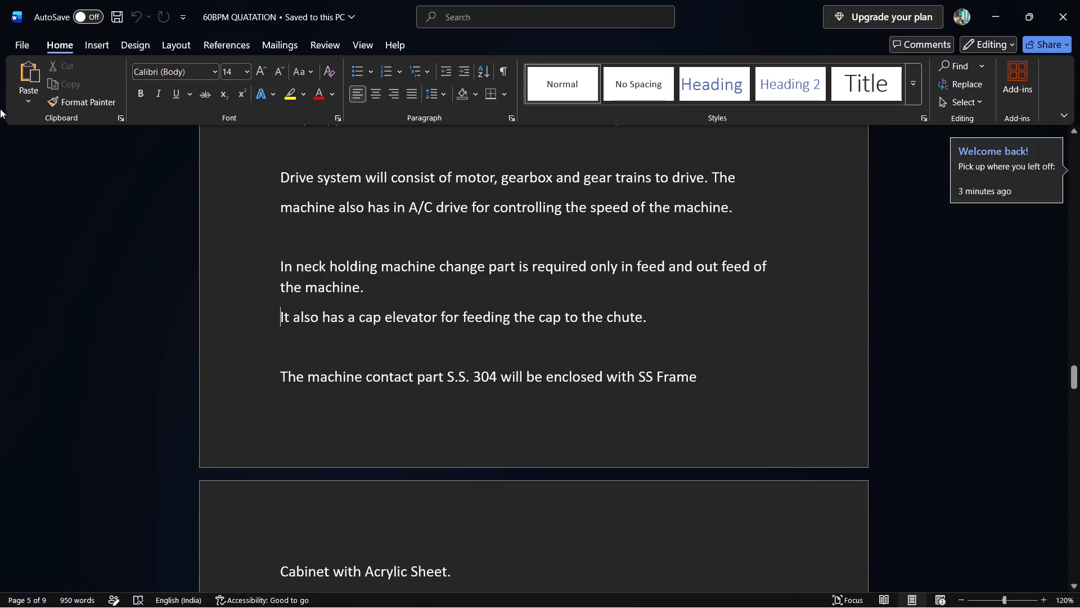
scroll(749, 508, up, 4)
scroll(746, 494, down, 12)
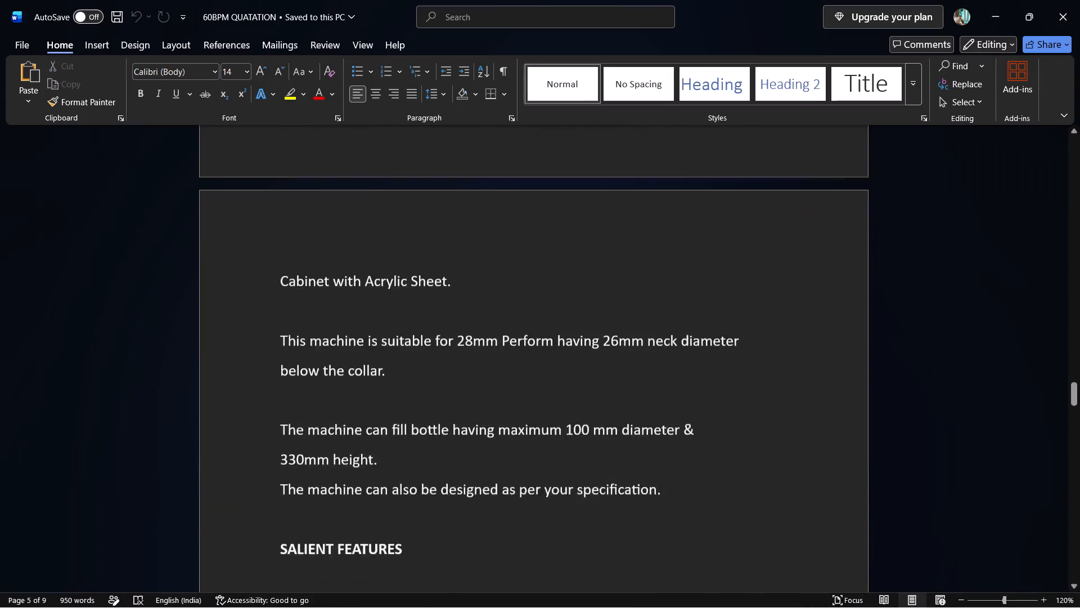
scroll(750, 477, down, 11)
scroll(751, 470, up, 4)
Close the 60BPM QUATATION document.
click(1059, 0)
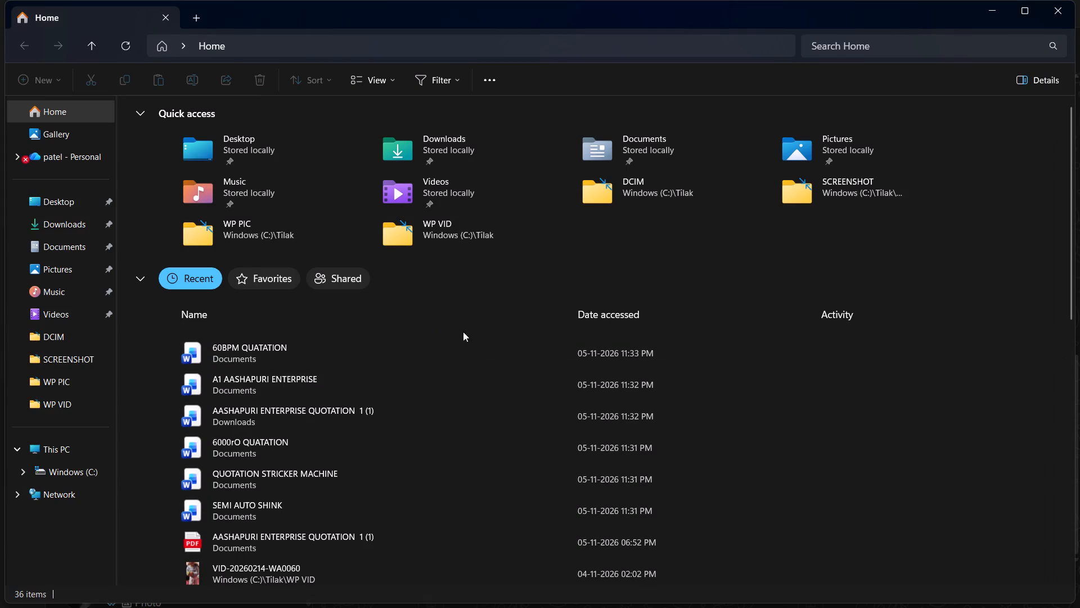
Reopen 60BPM QUATATION from the recent files and review the cover letter, machine offer and start of the complete specifications.
double_click(711, 358)
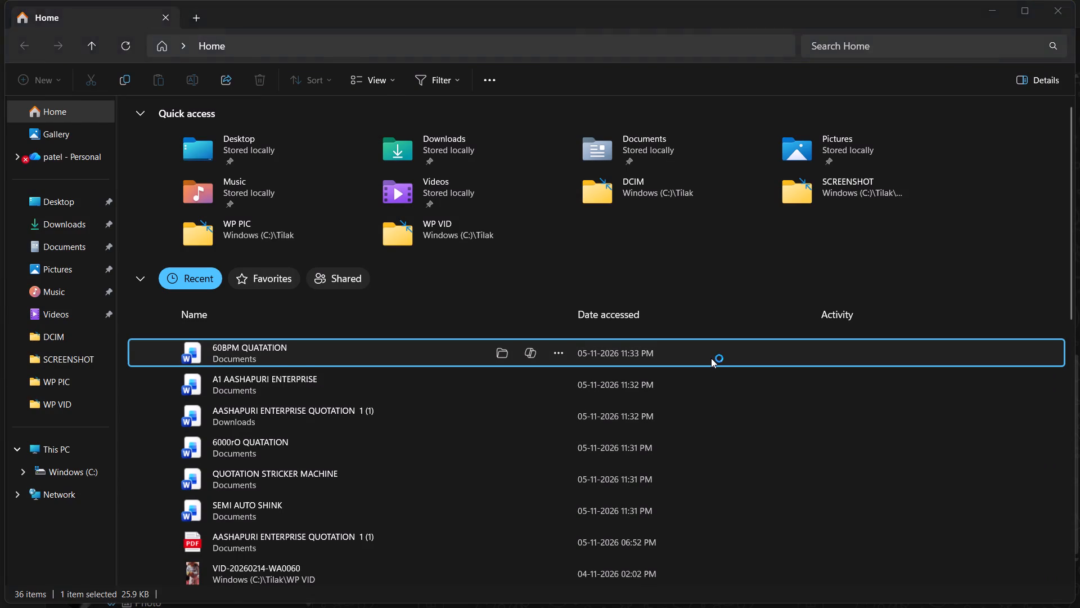
scroll(688, 376, down, 4)
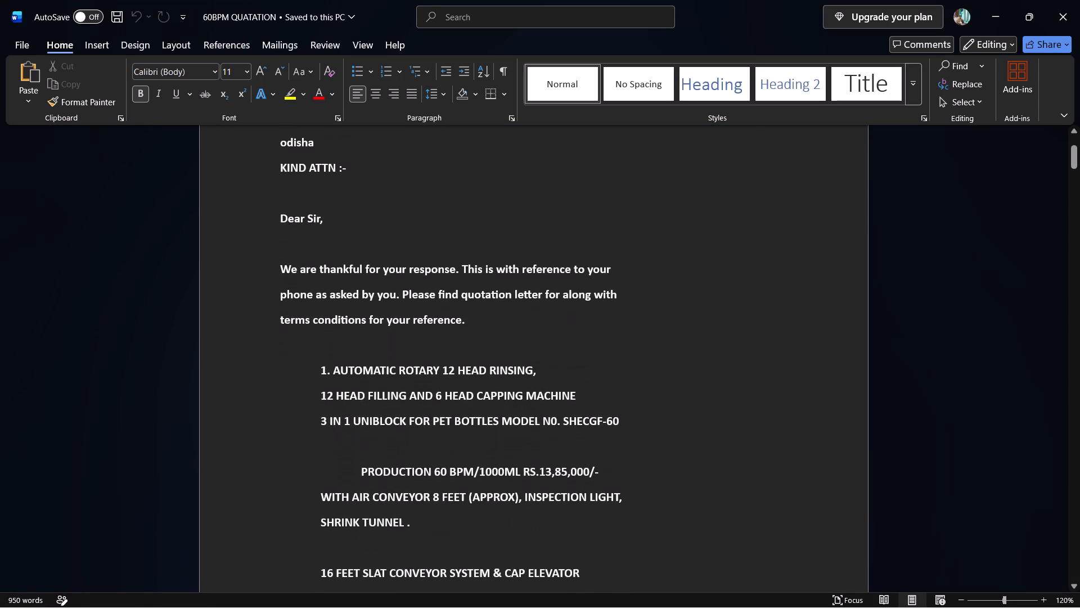
scroll(562, 355, down, 3)
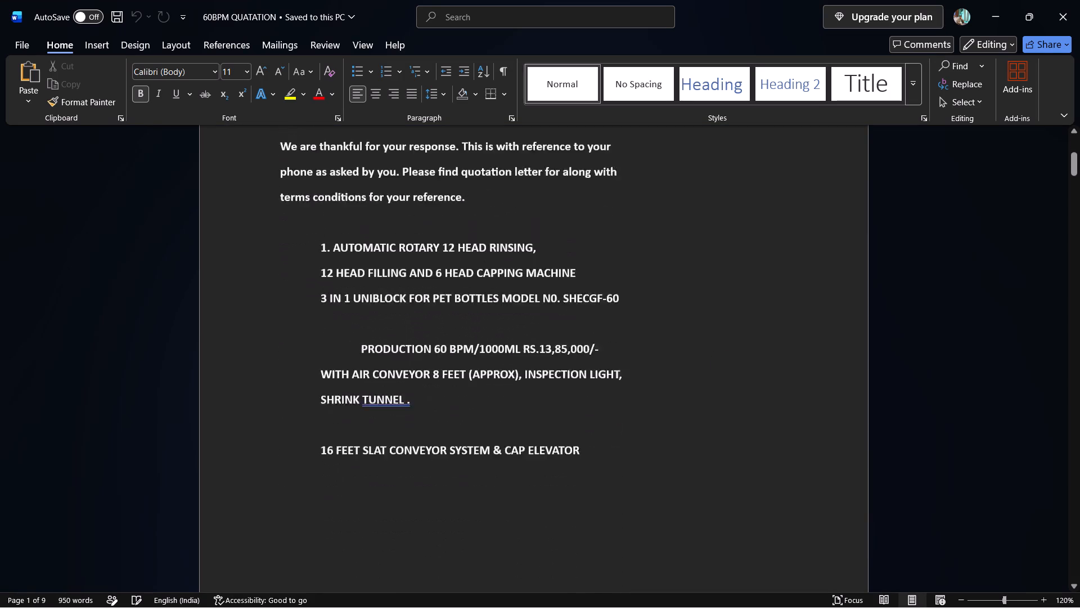
scroll(561, 354, down, 5)
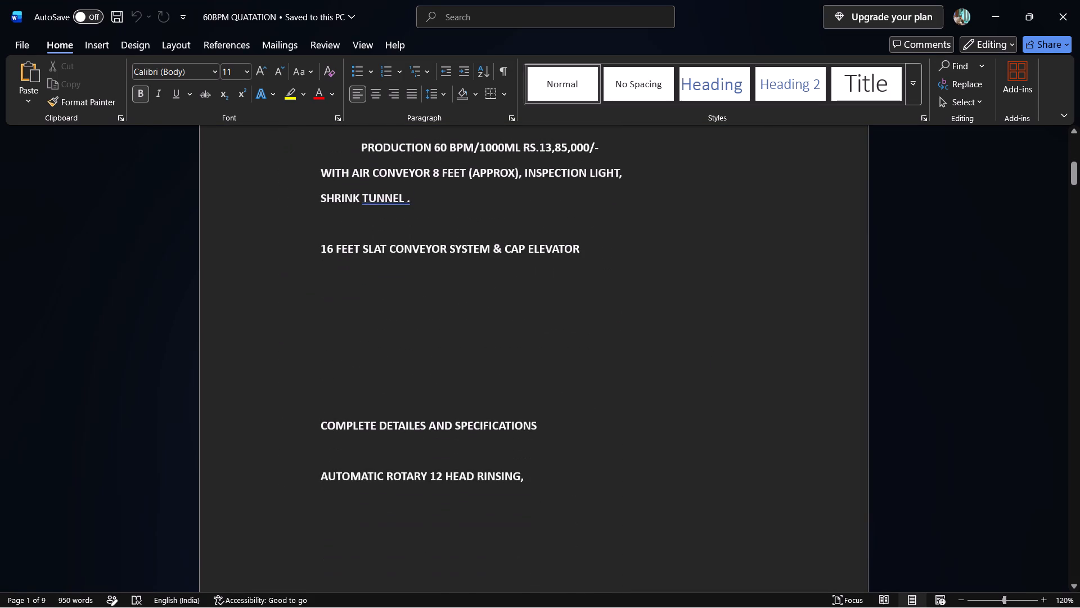
scroll(561, 354, down, 4)
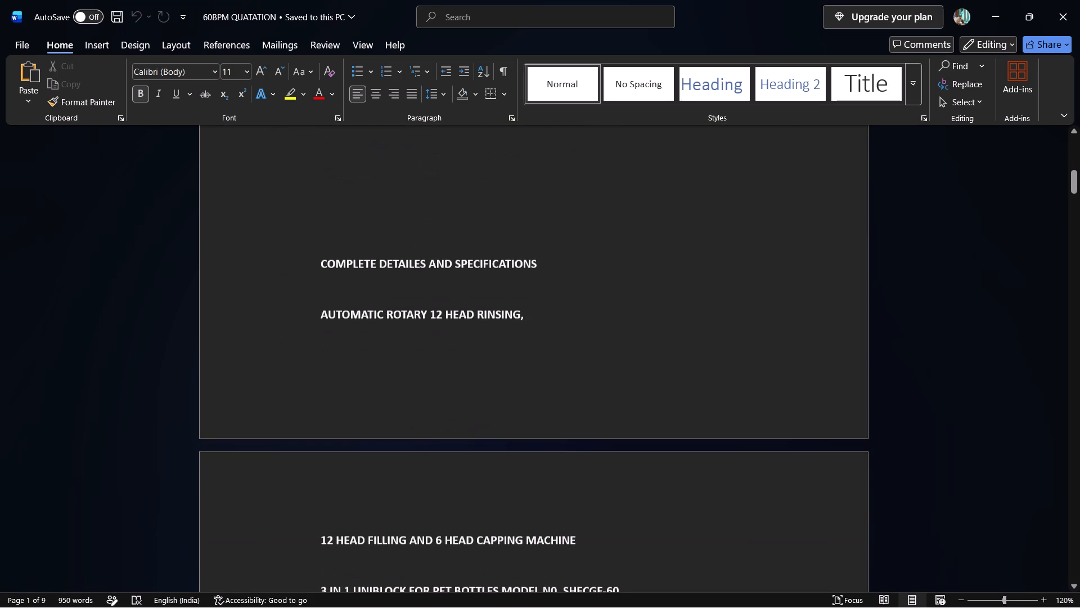